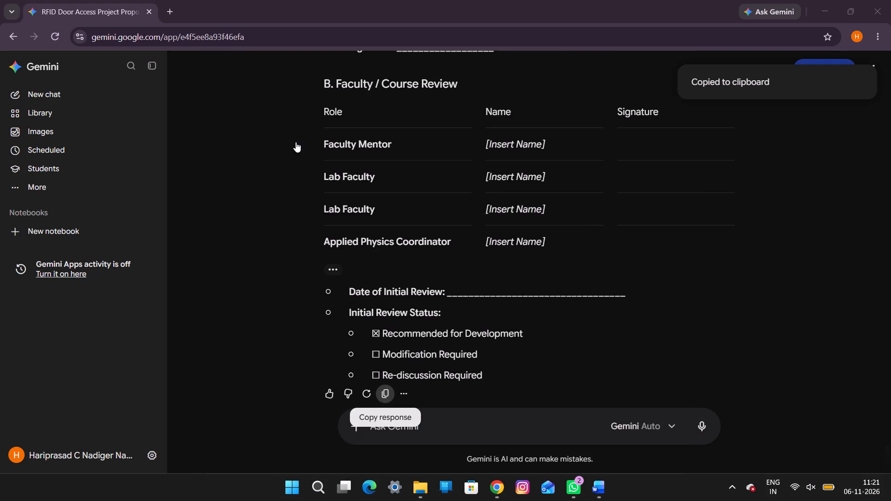
pyautogui.click(173, 90)
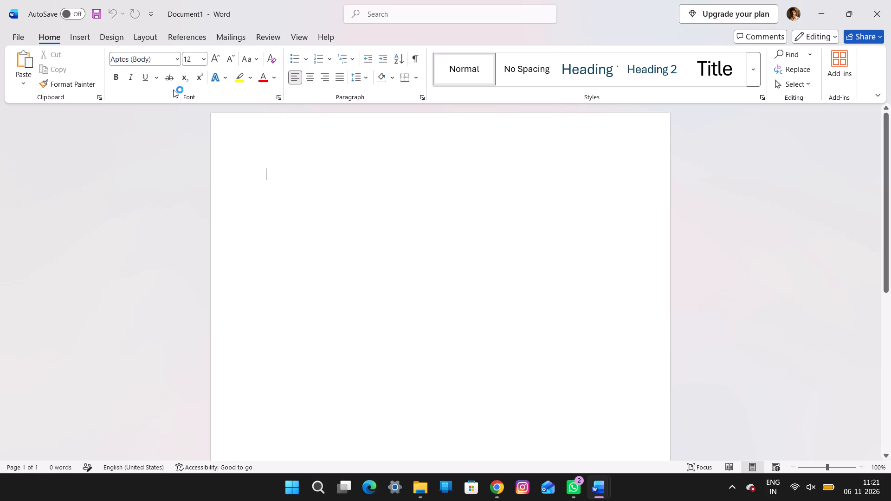
pyautogui.hotkey('ctrl', 'v')
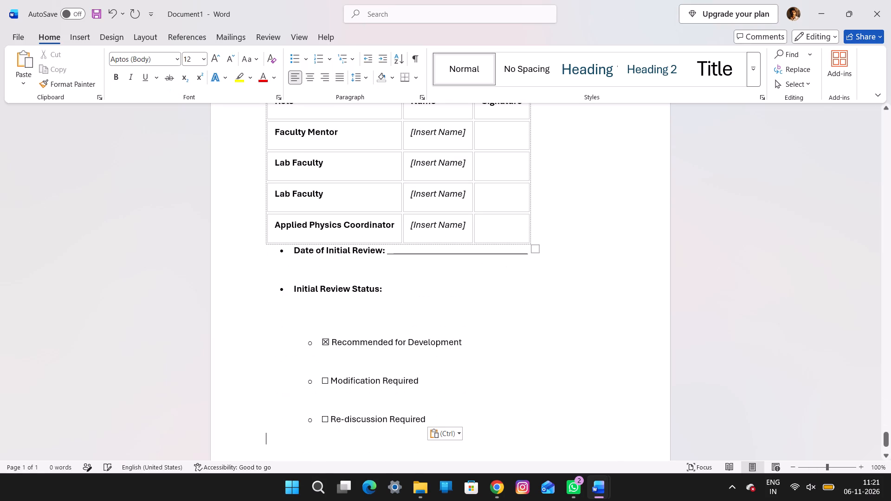
# Indent the "ALLIANCE UNIVERSITY" line by four tab stops and the "Alliance School of Applied Engineering" line by three, towards the page centre.
pyautogui.scroll(10, 291, 221)
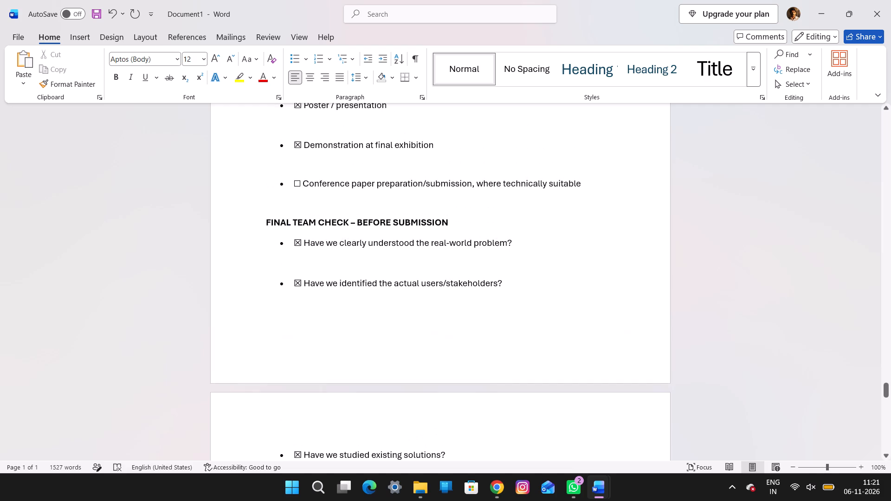
pyautogui.scroll(2, 291, 221)
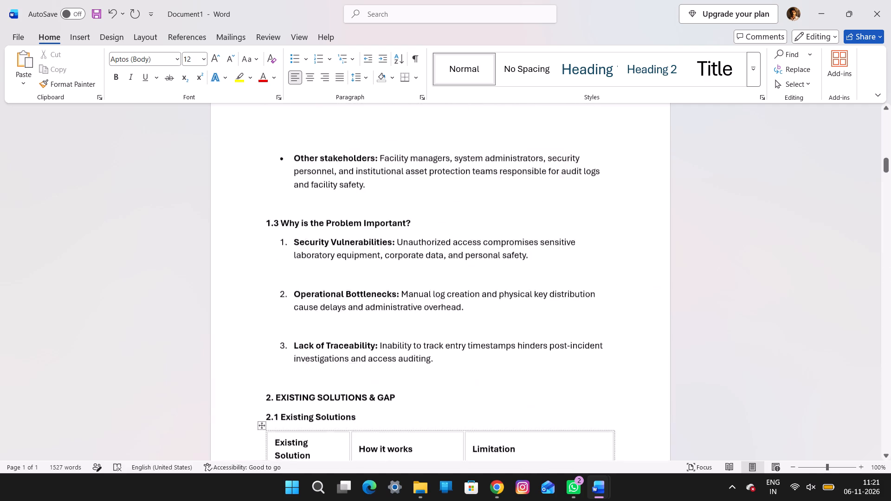
pyautogui.scroll(2, 291, 221)
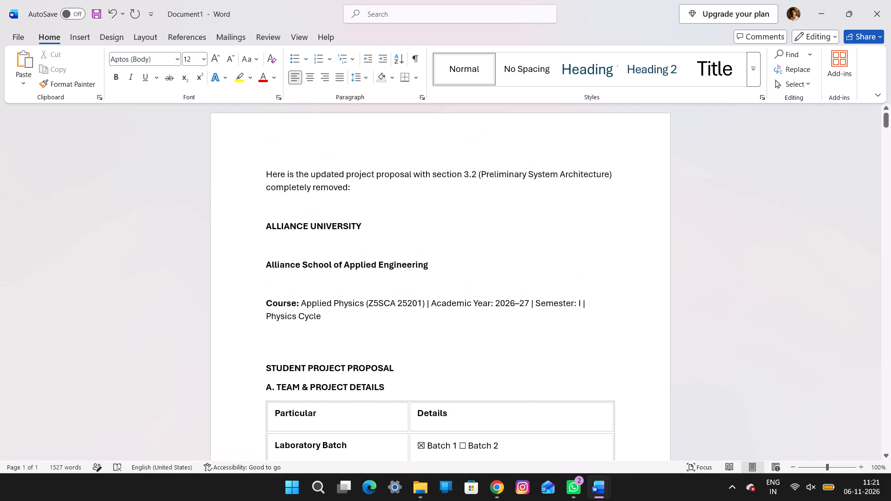
pyautogui.click(262, 227)
pyautogui.press('Tab')
pyautogui.press('Tab')
pyautogui.press('Tab')
pyautogui.press('Tab')
pyautogui.press('Tab')
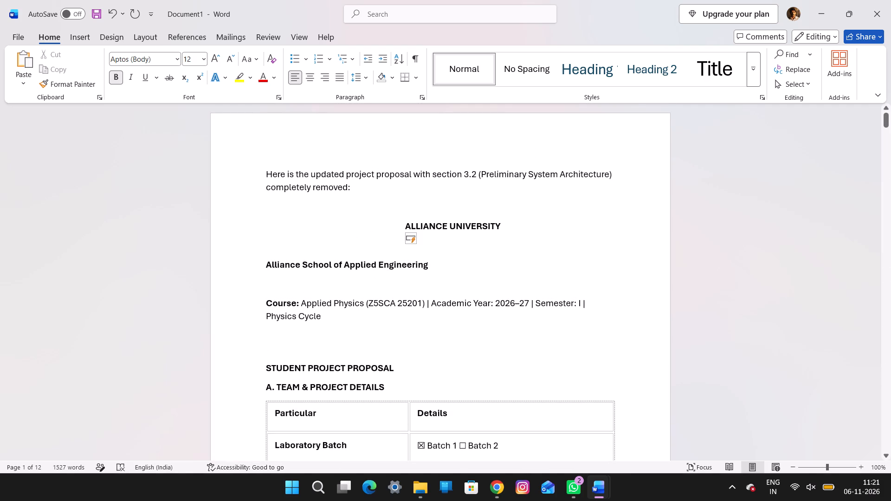
pyautogui.press('BackSpace')
pyautogui.click(266, 261)
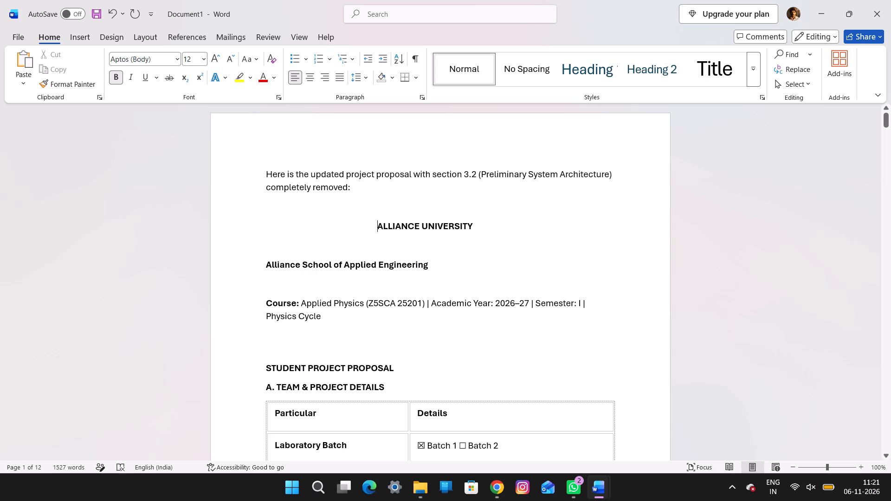
pyautogui.press('Tab')
pyautogui.press('Tab')
pyautogui.press('Tab')
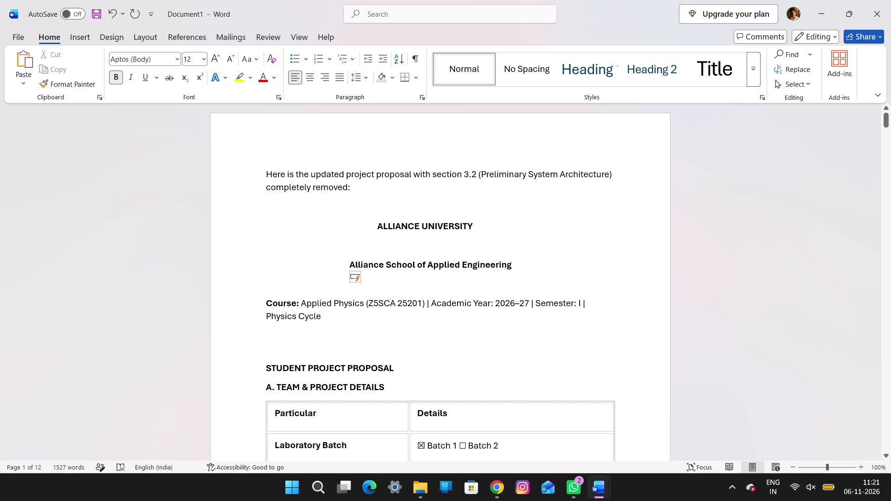
# Delete the introductory sentence "Here is the updated project proposal with section 3.2…" above the university name, including its colon.
pyautogui.moveTo(263, 173); pyautogui.dragTo(348, 193)
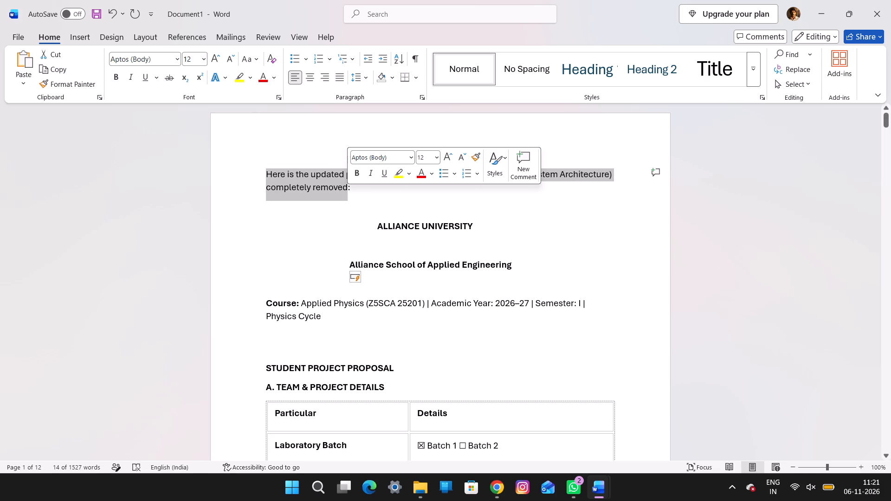
pyautogui.press('BackSpace')
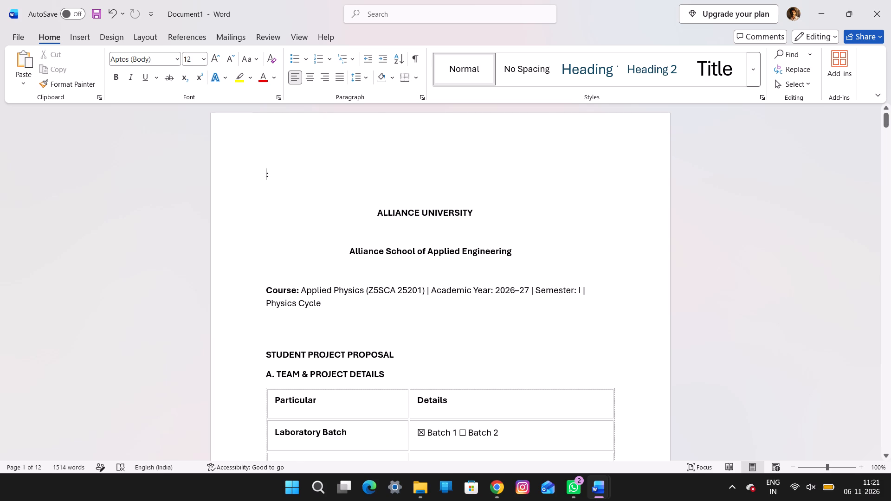
pyautogui.press('Right')
pyautogui.press('BackSpace')
# Review the pasted proposal in Word from the team details through the hardware costs and timeline to the initial review status.
pyautogui.scroll(-1, 355, 191)
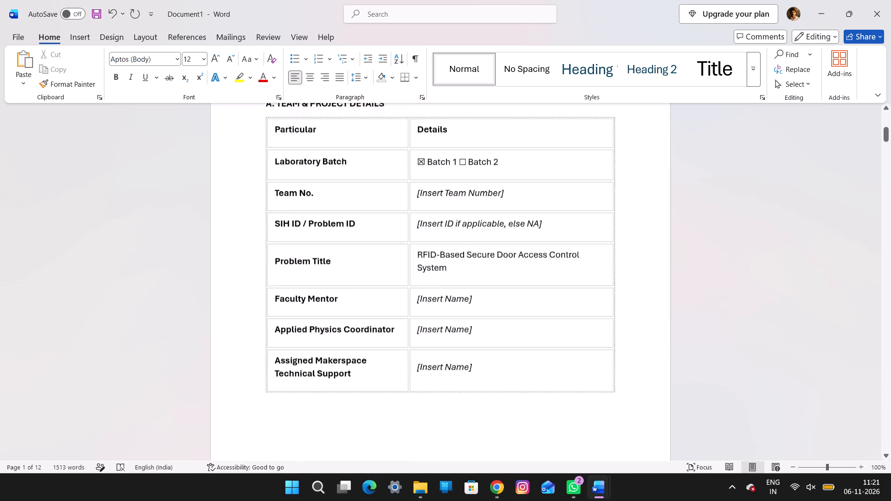
pyautogui.scroll(-2, 355, 191)
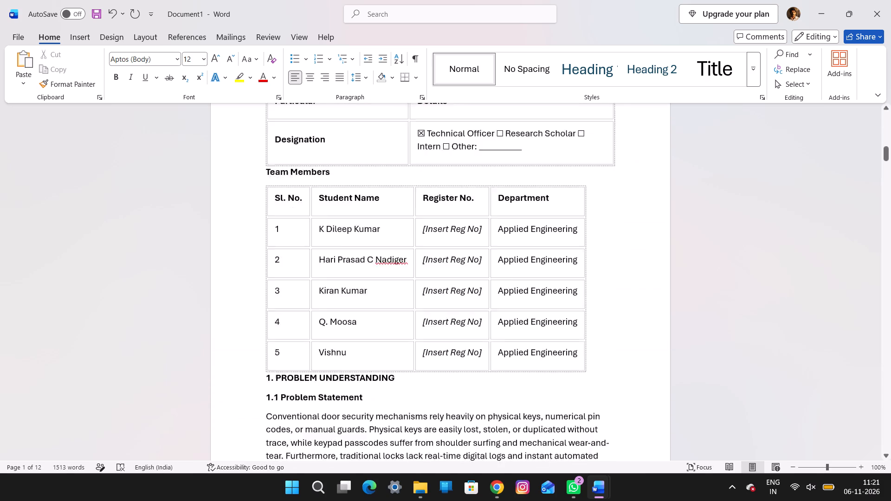
pyautogui.scroll(-1, 355, 191)
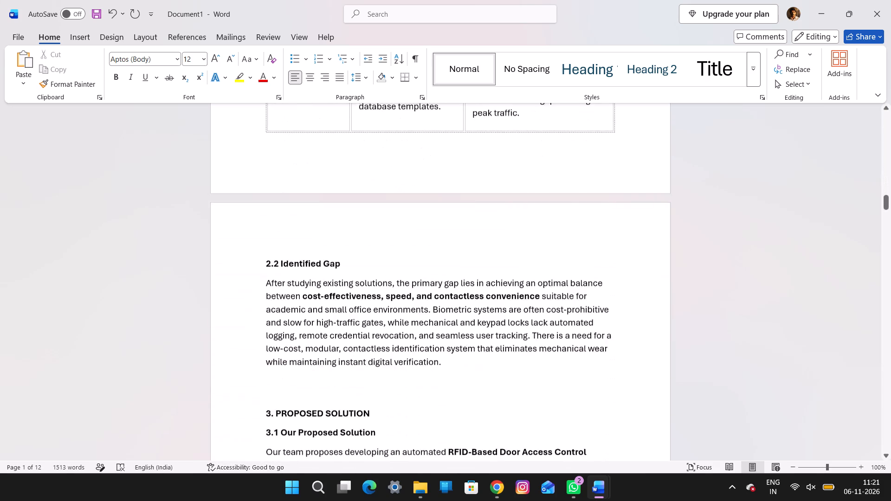
pyautogui.scroll(-2, 355, 191)
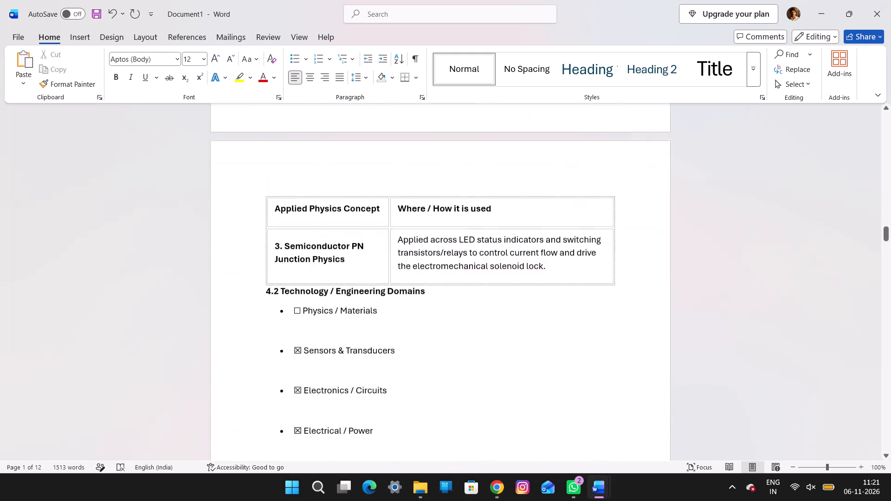
pyautogui.scroll(-1, 355, 191)
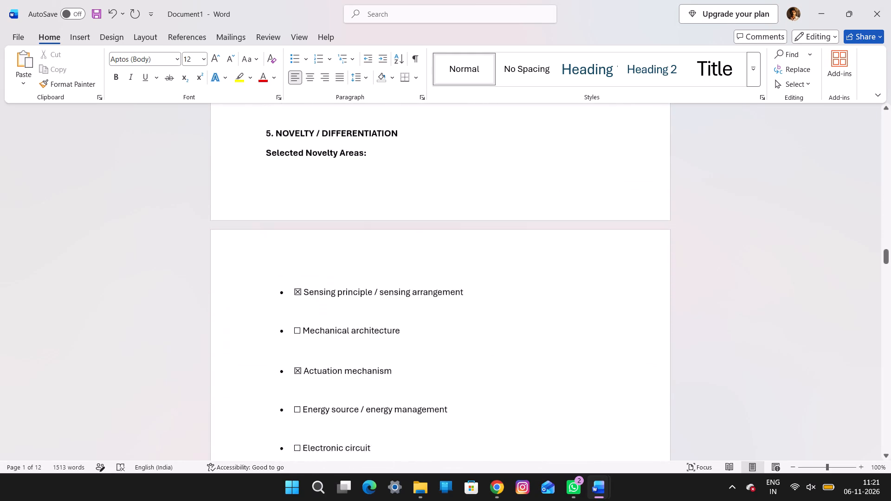
pyautogui.scroll(-1, 355, 191)
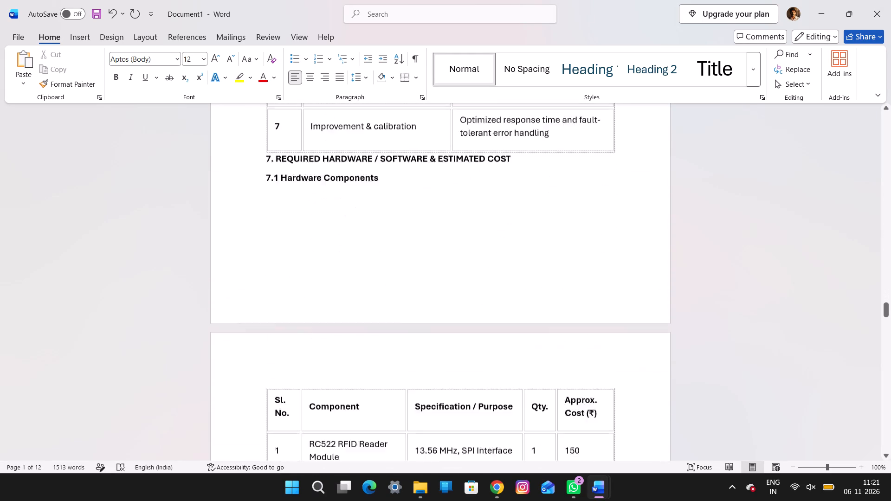
pyautogui.scroll(-1, 355, 191)
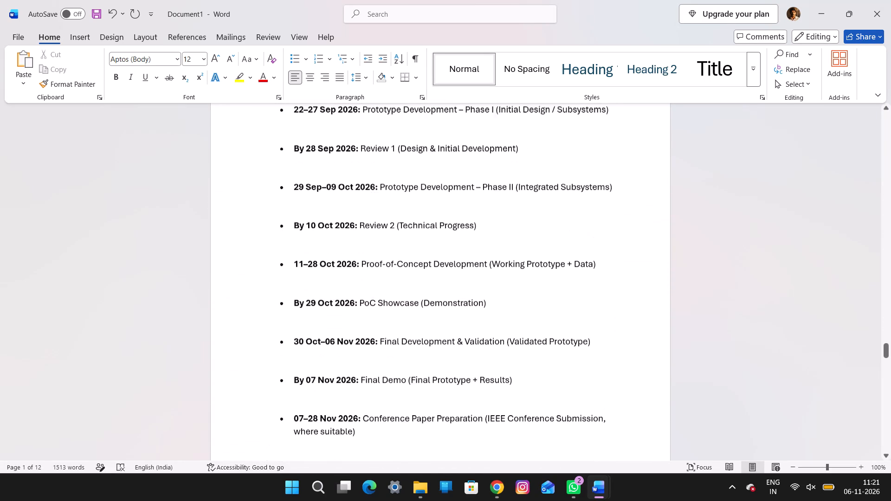
pyautogui.scroll(-1, 355, 191)
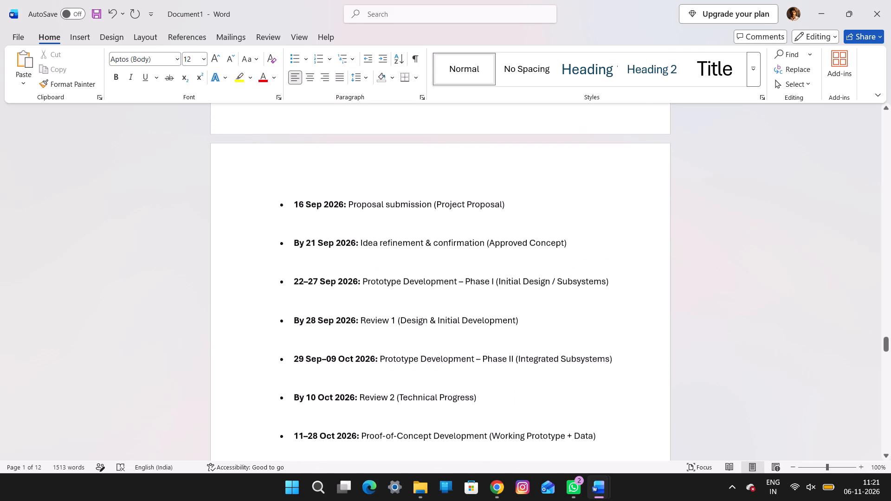
pyautogui.scroll(-1, 355, 191)
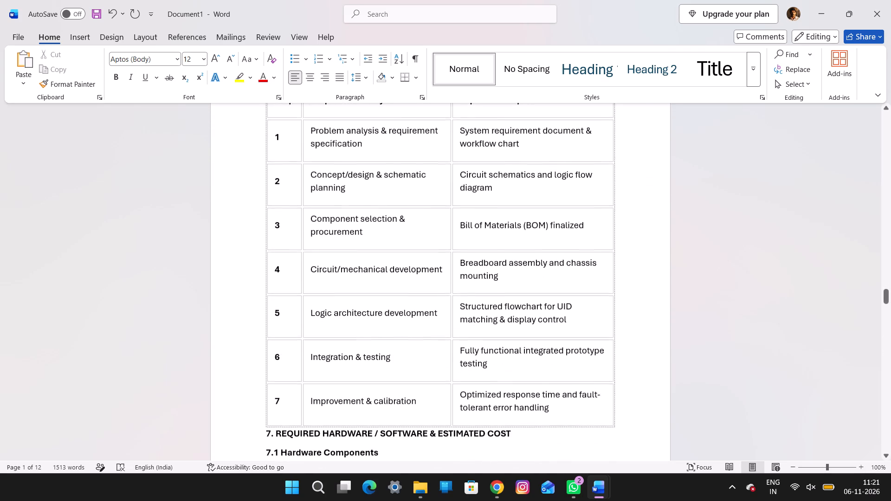
pyautogui.scroll(-1, 355, 191)
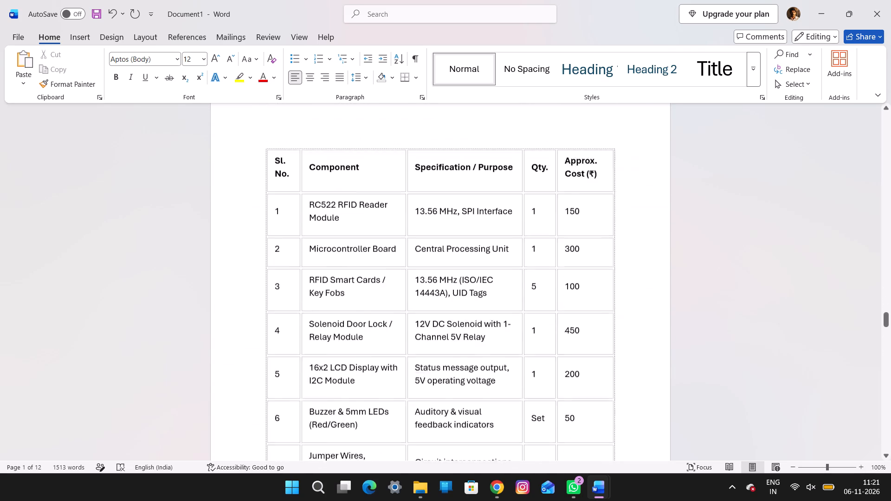
pyautogui.scroll(-2, 355, 191)
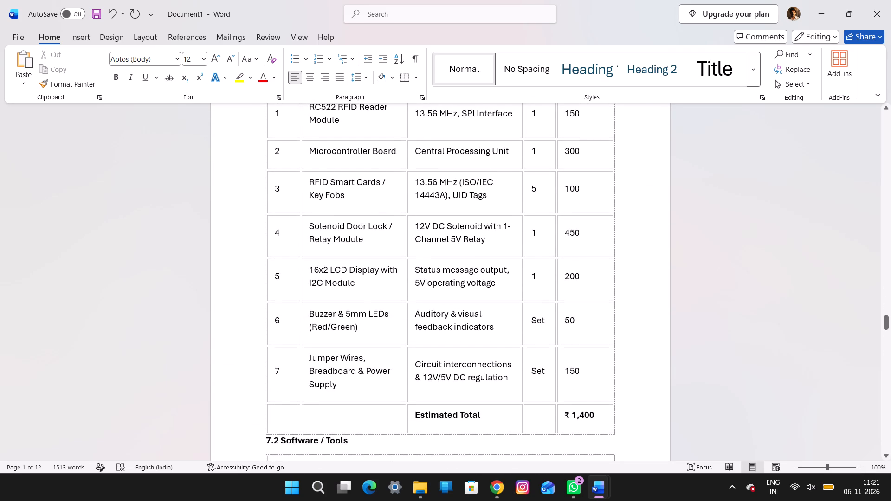
pyautogui.scroll(-1, 355, 191)
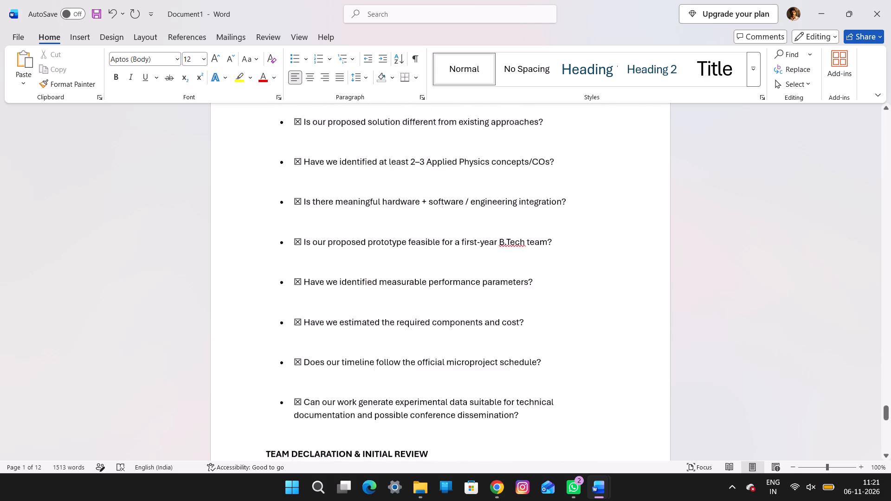
pyautogui.scroll(-1, 355, 191)
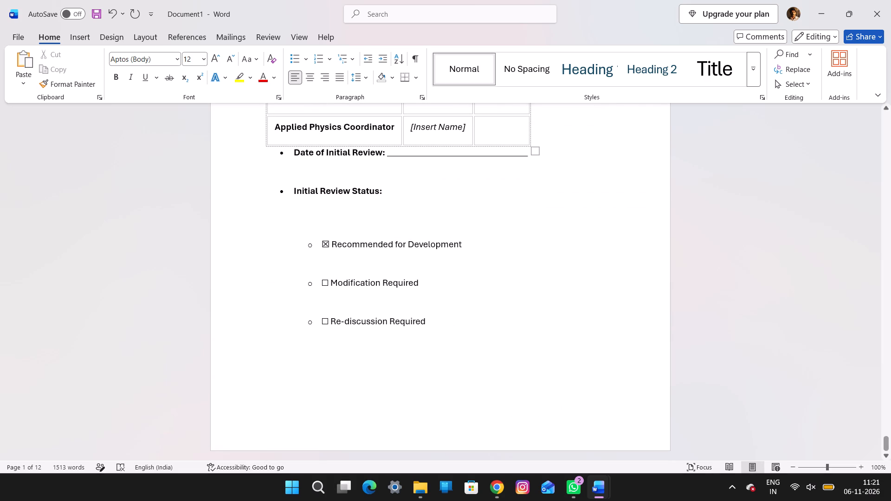
pyautogui.scroll(20, 497, 195)
pyautogui.scroll(12, 497, 195)
pyautogui.scroll(9, 497, 195)
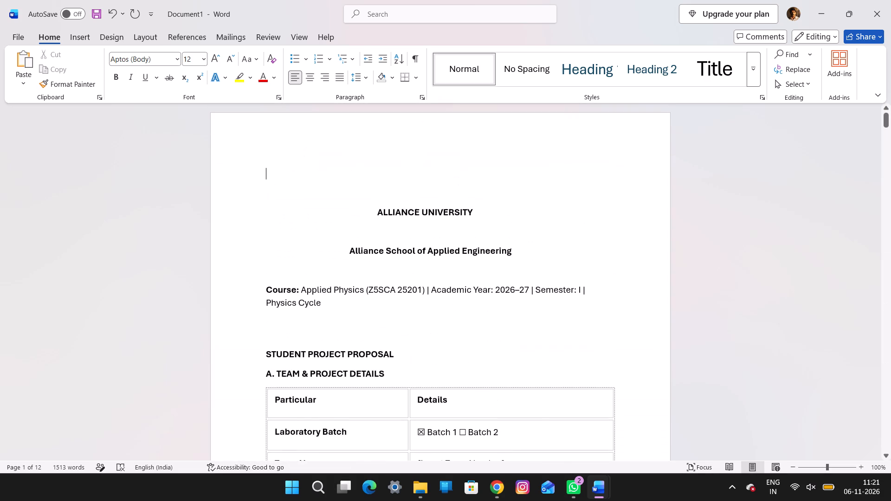
pyautogui.scroll(8, 497, 195)
# Save the document as ALLIANCE UNIVERSIT3 in the OneDrive Documents folder.
pyautogui.hotkey('ctrl', 's')
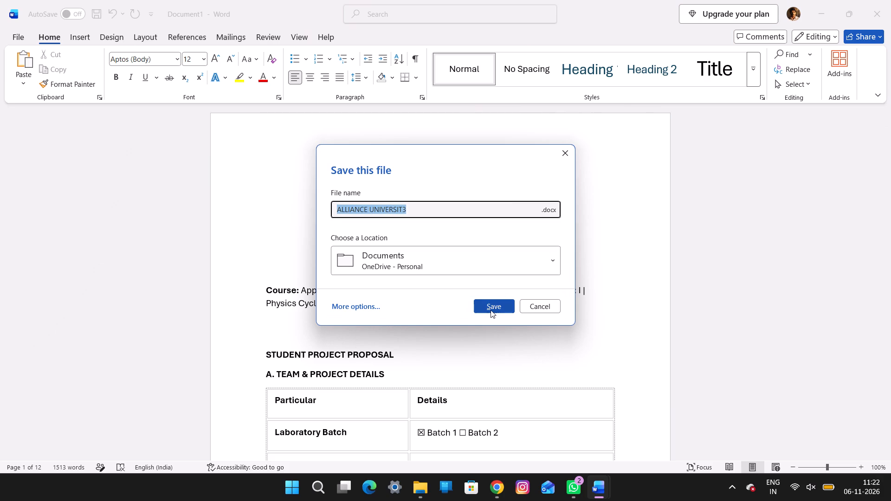
pyautogui.click(491, 309)
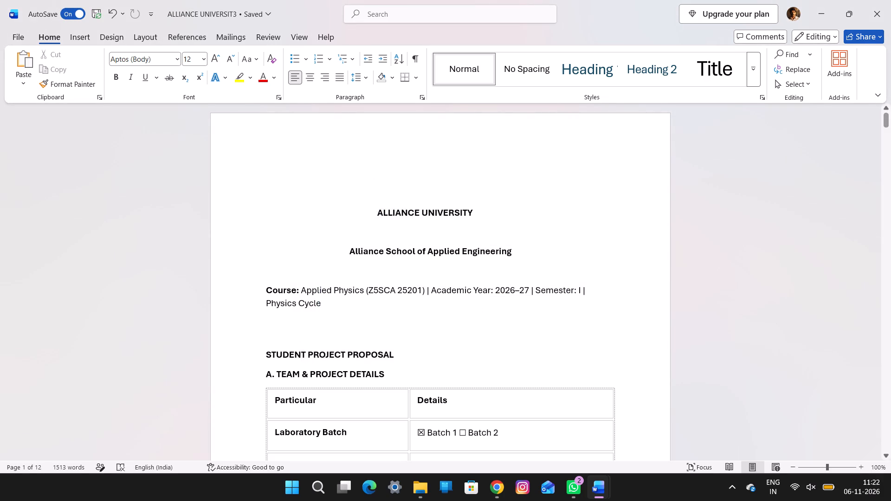
# Find the saved ALLIANCE UNIVERSIT3 file in the Documents folder in File Explorer and close its open Word window.
pyautogui.click(422, 480)
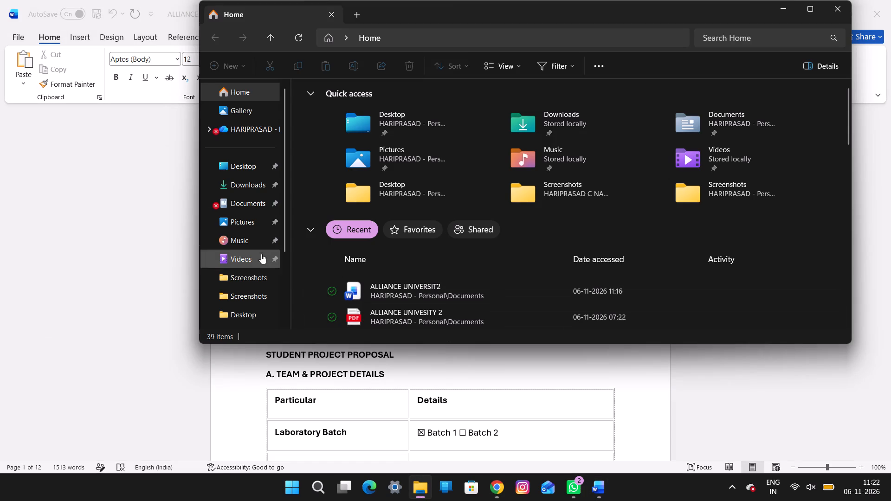
pyautogui.click(265, 206)
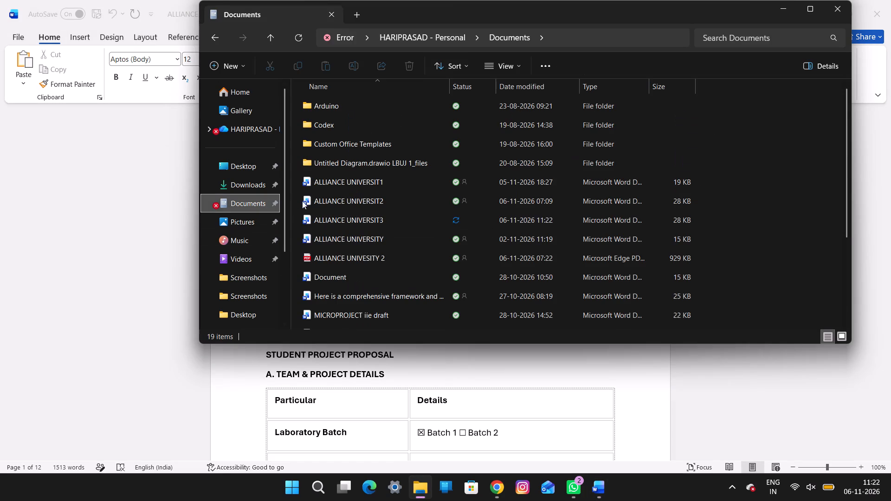
pyautogui.doubleClick(385, 216)
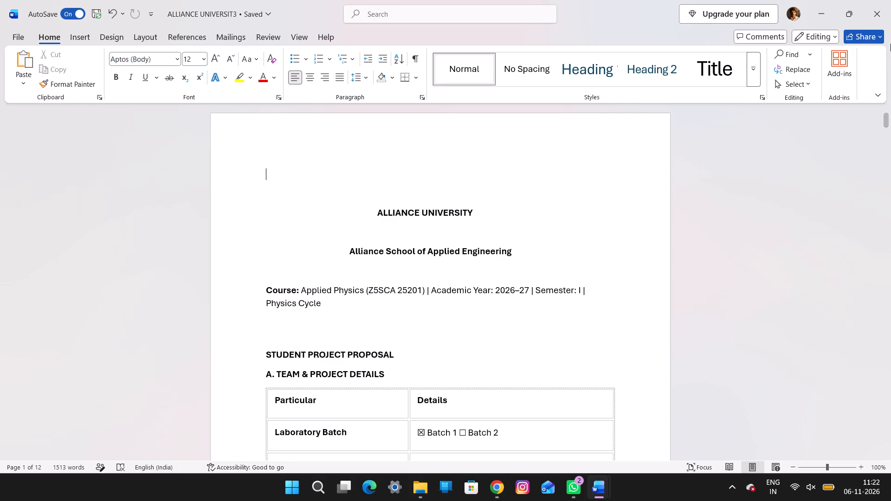
pyautogui.click(877, 13)
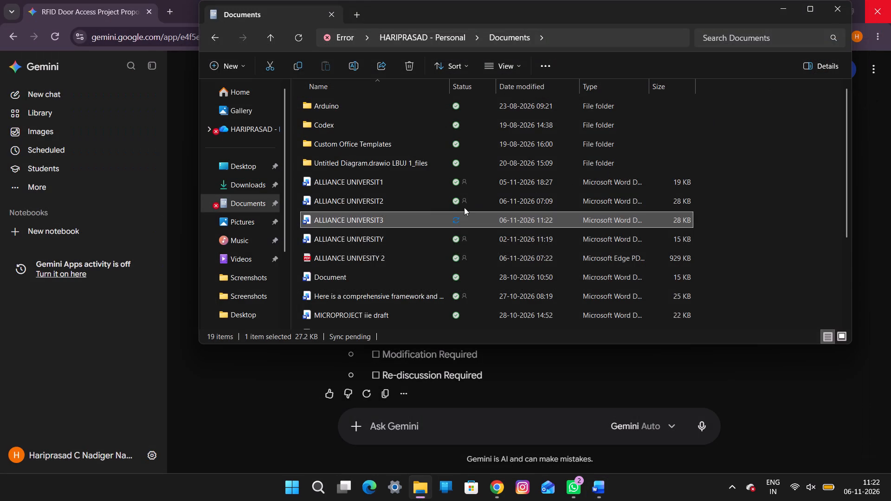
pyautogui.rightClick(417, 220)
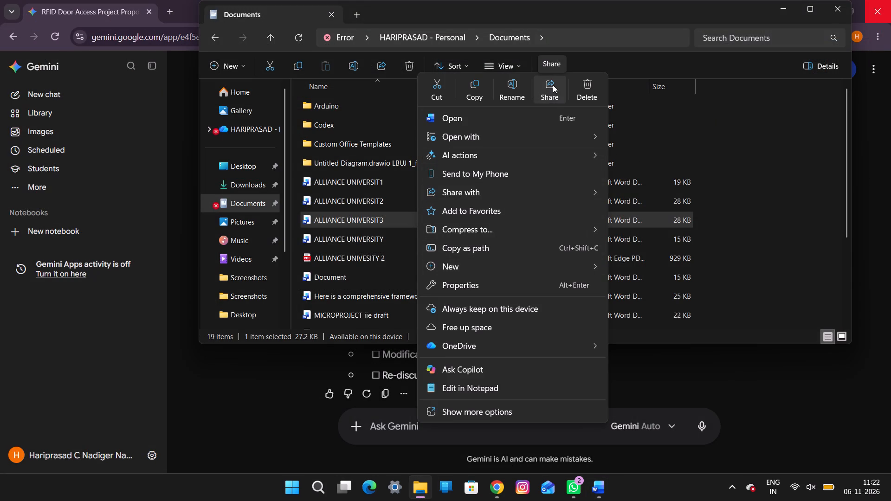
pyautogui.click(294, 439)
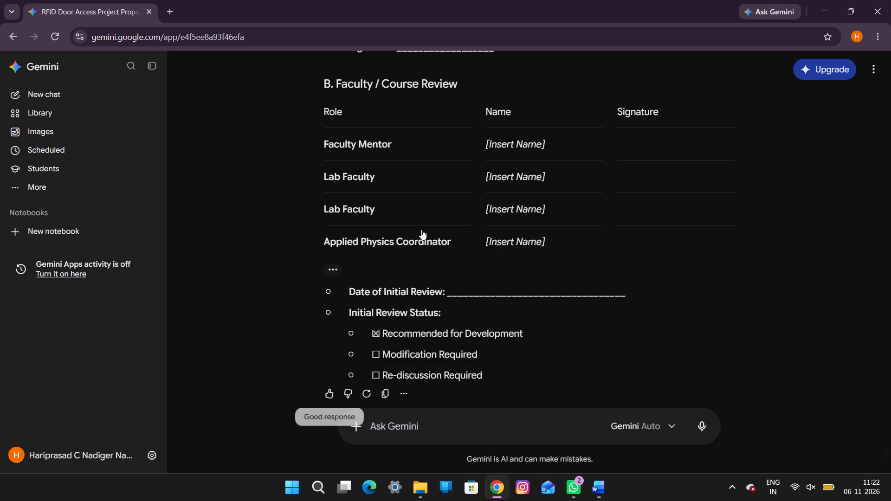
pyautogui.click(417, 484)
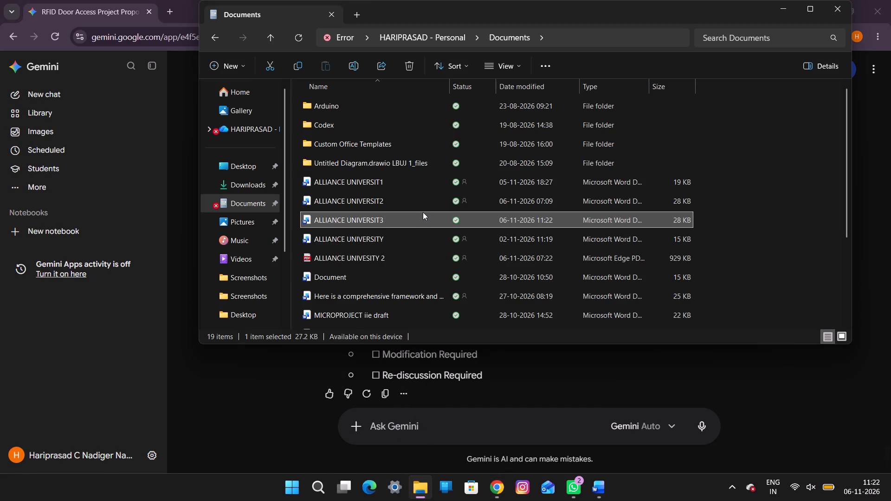
# Reopen ALLIANCE UNIVERSIT3 in Word from the Documents folder.
pyautogui.doubleClick(423, 212)
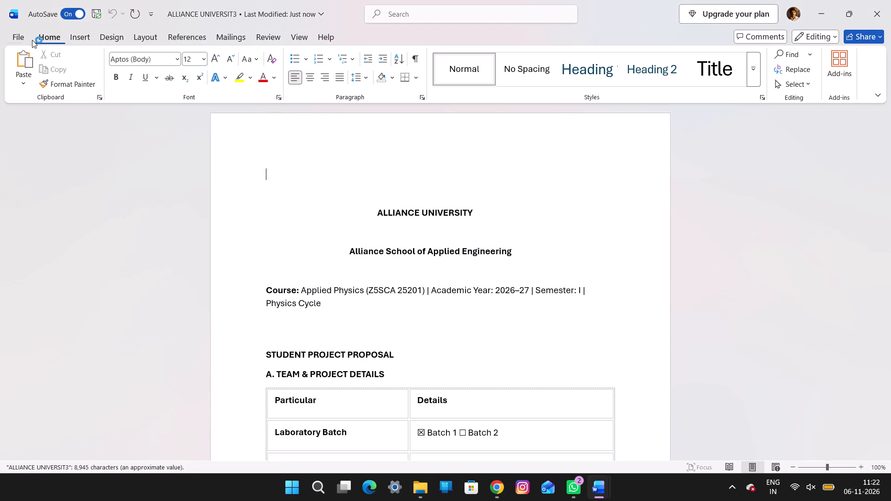
# Open the print settings for the proposal and choose Microsoft Print to PDF as the printer.
pyautogui.click(20, 33)
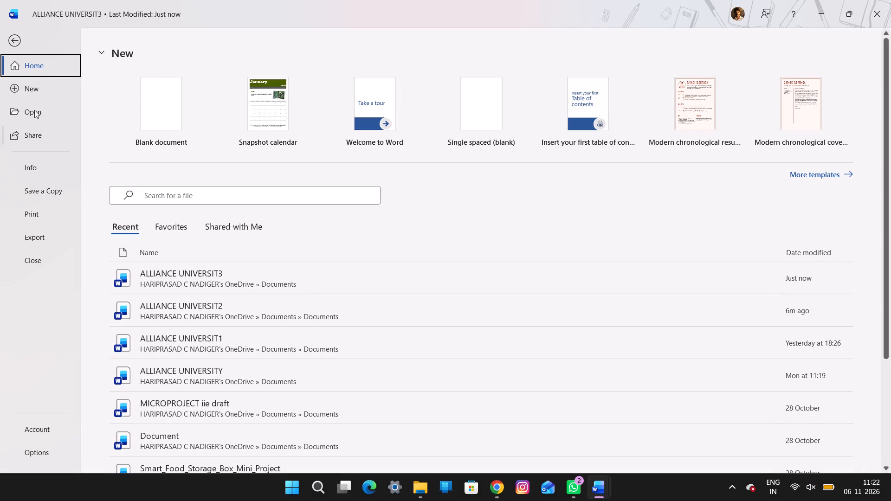
pyautogui.doubleClick(13, 40)
pyautogui.click(16, 39)
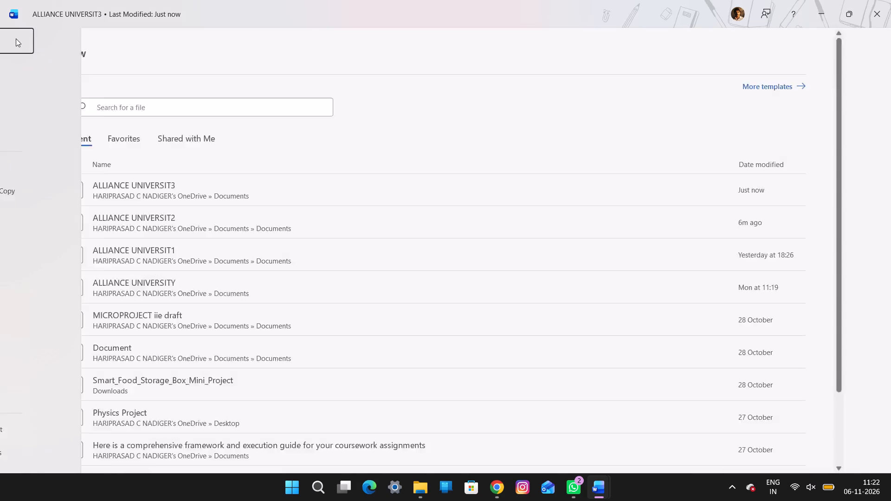
pyautogui.click(15, 39)
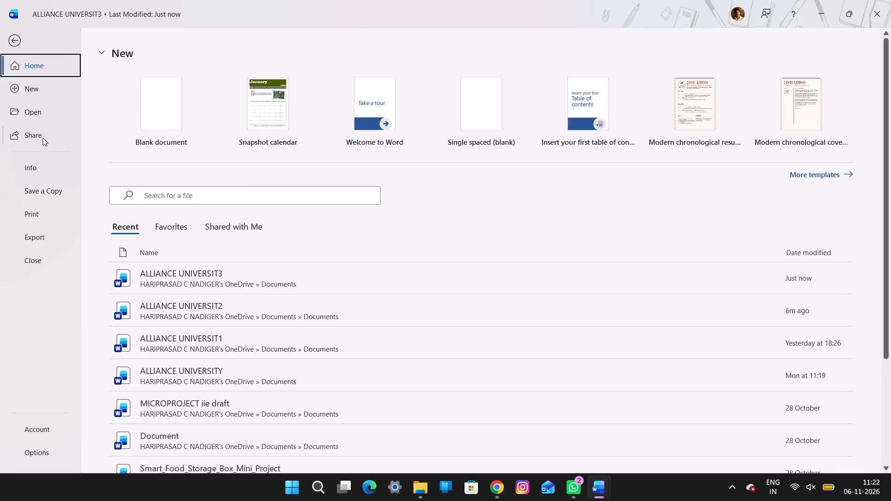
pyautogui.click(30, 210)
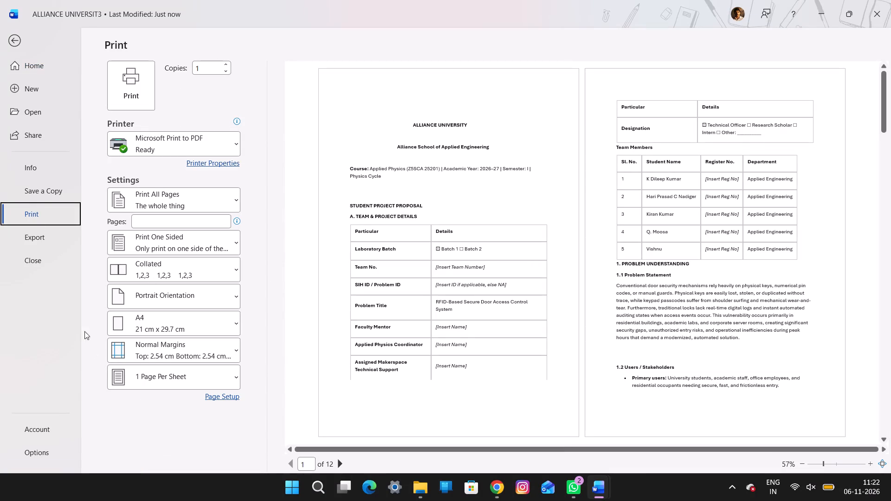
pyautogui.click(180, 135)
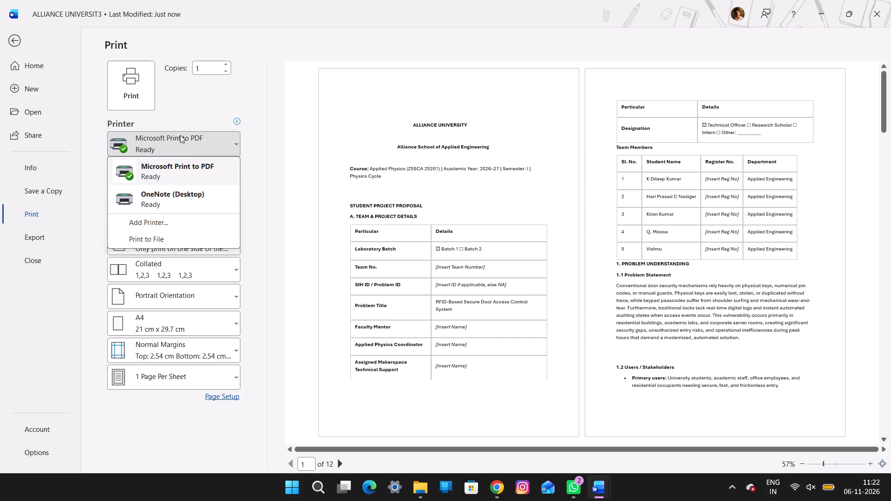
pyautogui.click(183, 167)
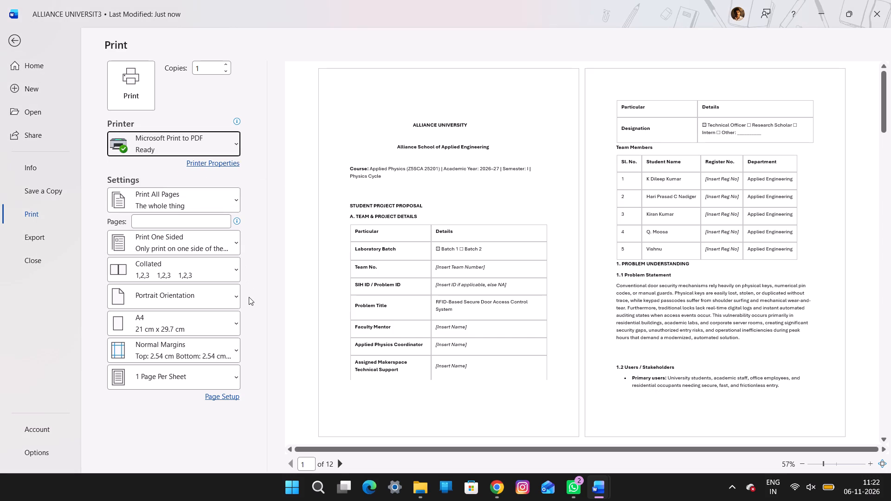
pyautogui.scroll(-2, 249, 297)
pyautogui.hscroll(1, 215, 423)
# Print the proposal to a PDF file named ALLIANCE UNIVESITY 3.PDF in the Documents folder.
pyautogui.click(146, 88)
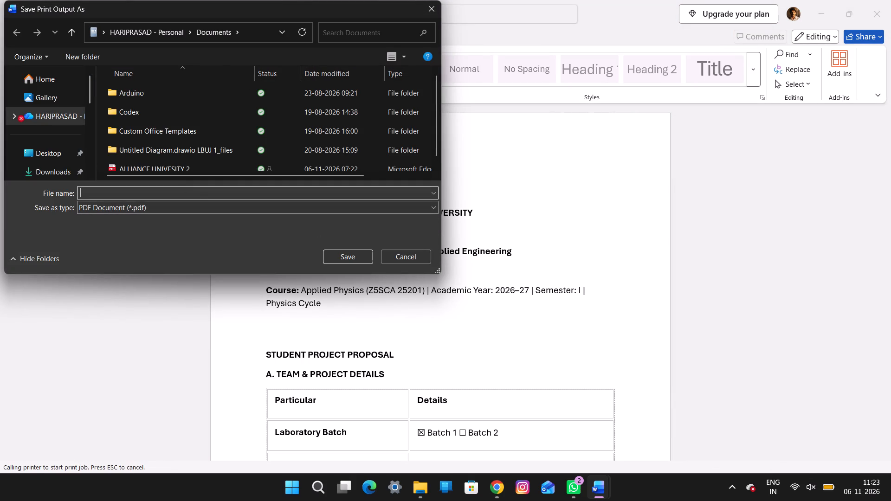
pyautogui.write('ALLIANCE UNIVE')
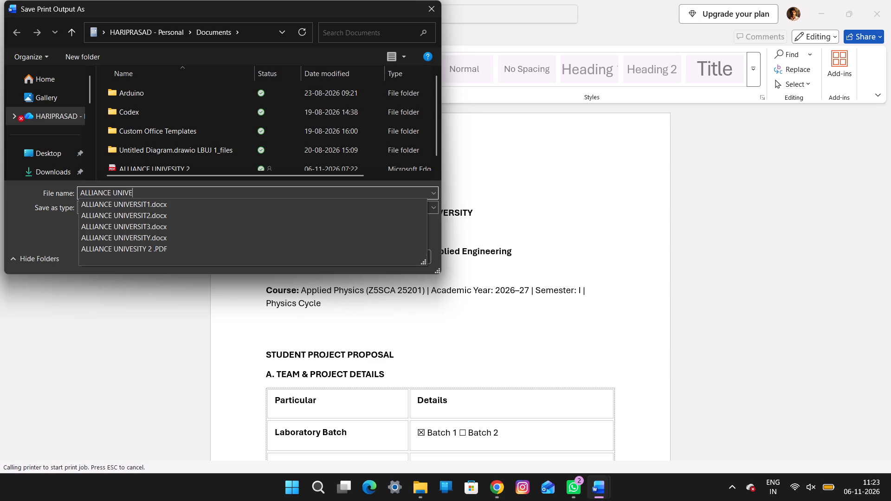
pyautogui.press('s')
pyautogui.write('ITY')
pyautogui.press('space')
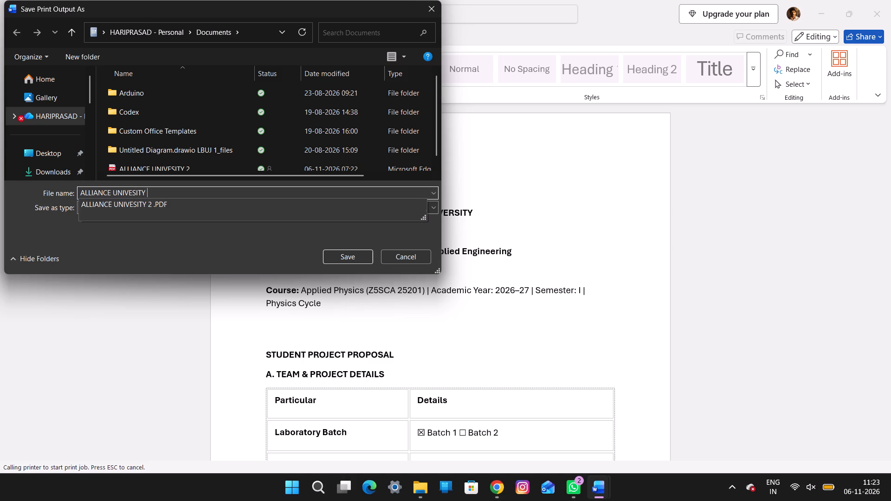
pyautogui.press('3')
pyautogui.press('.')
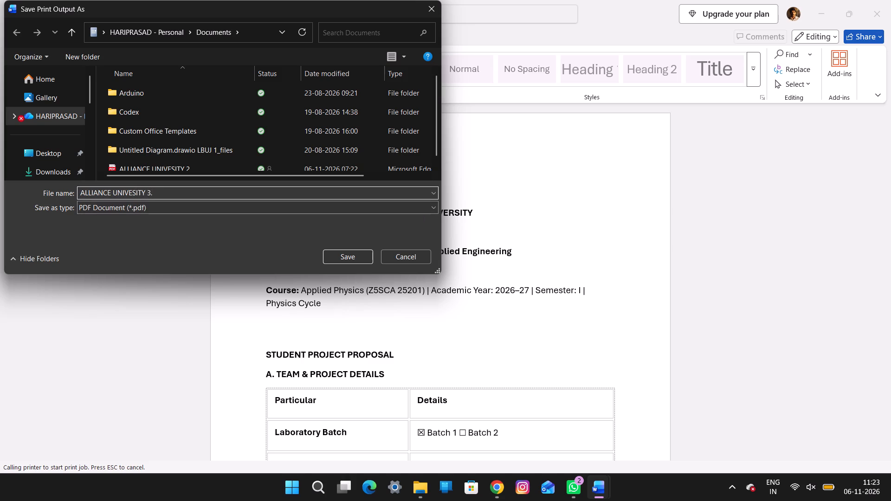
pyautogui.press('p')
pyautogui.write('DF')
pyautogui.click(343, 257)
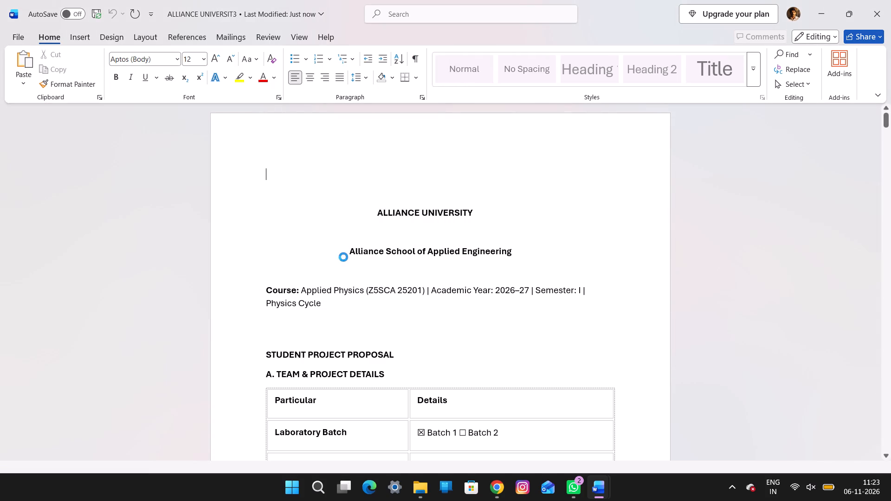
# Open the ALLIANCE UNIVESITY 3 PDF from the Documents folder in File Explorer, look through its pages, and close it.
pyautogui.click(417, 484)
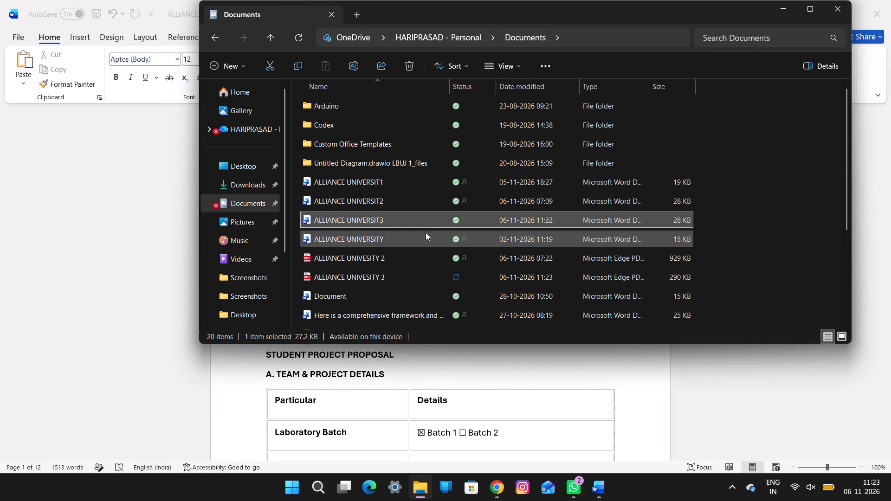
pyautogui.doubleClick(419, 279)
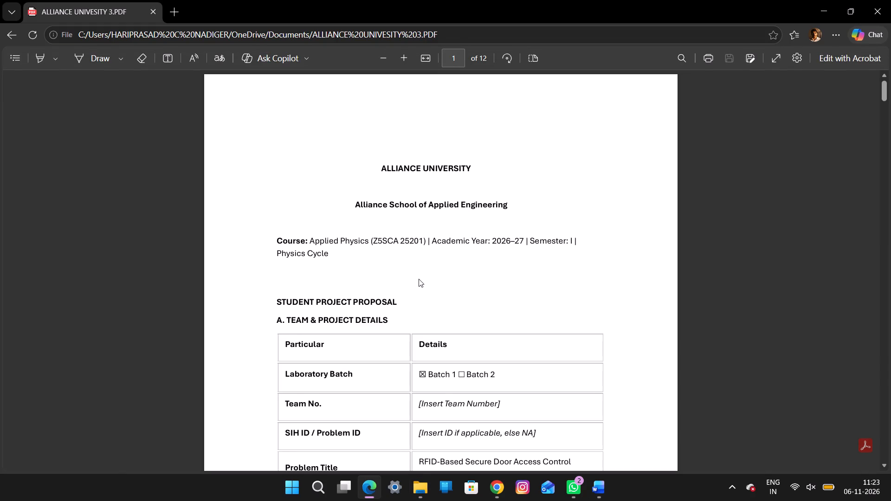
pyautogui.scroll(-5, 419, 279)
pyautogui.scroll(1, 419, 279)
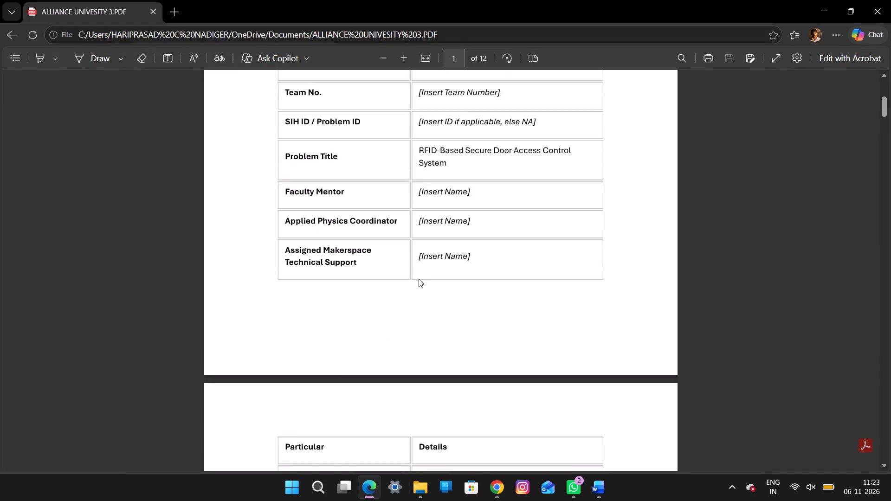
pyautogui.scroll(2, 419, 279)
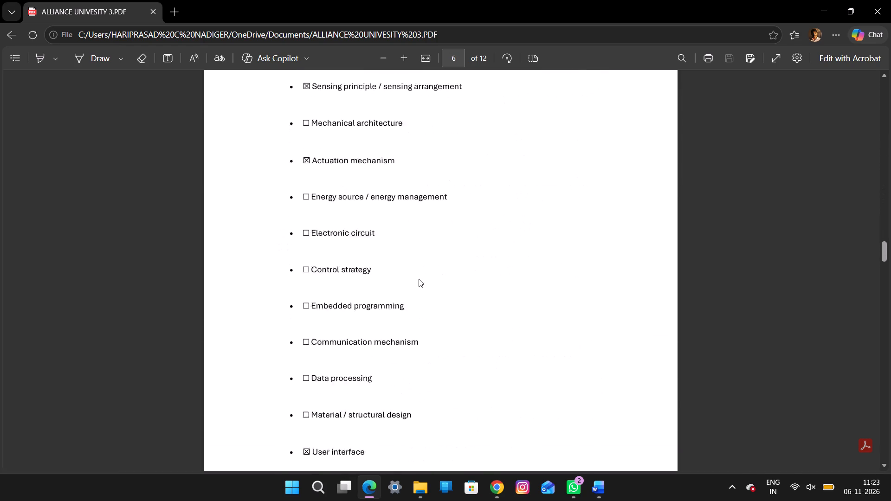
pyautogui.scroll(2, 419, 279)
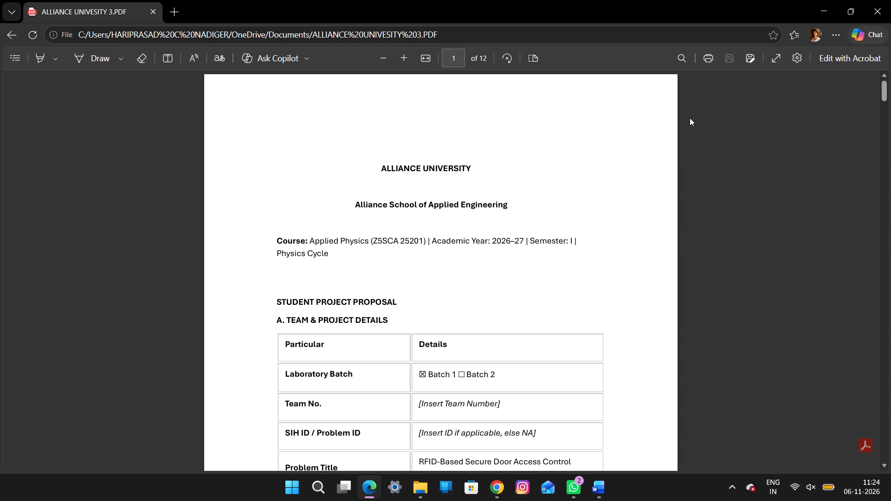
pyautogui.click(884, 7)
# Close the Documents folder window and the ALLIANCE UNIVERSIT3 document in Word.
pyautogui.click(835, 13)
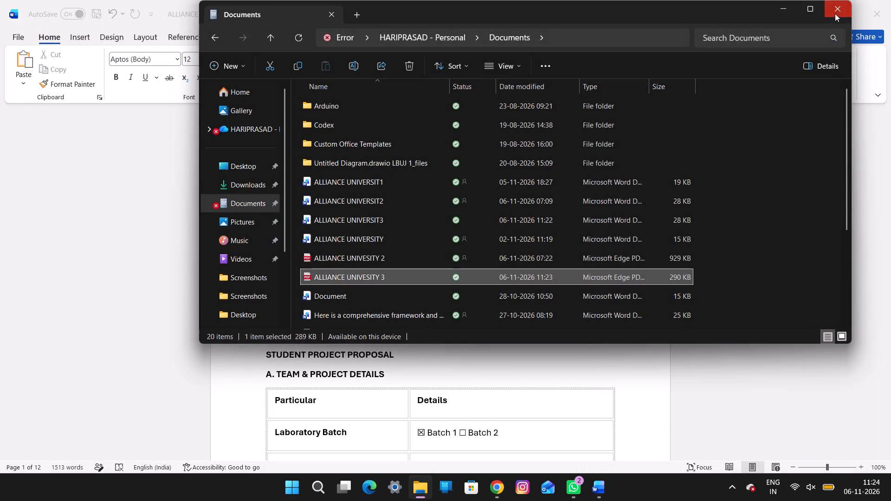
pyautogui.click(878, 6)
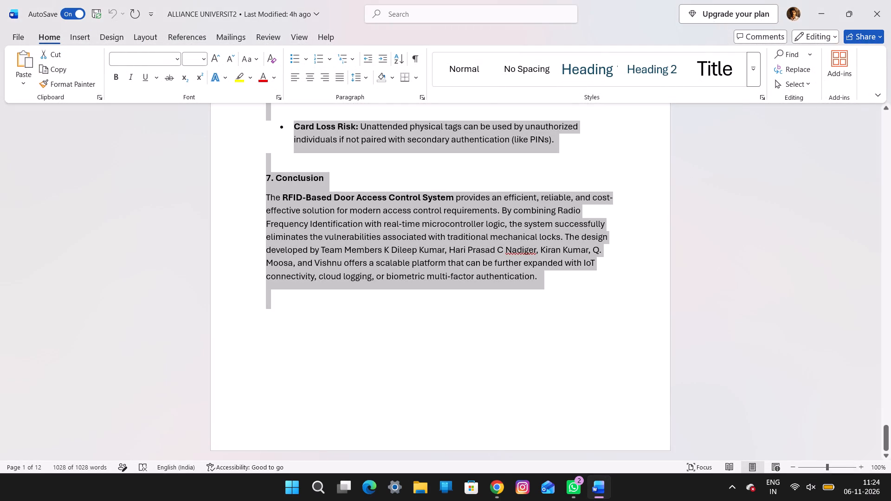
# Switch to Chrome, search for pdf to word converter in a new tab, and open Adobe Acrobat's free online PDF editor.
pyautogui.click(501, 479)
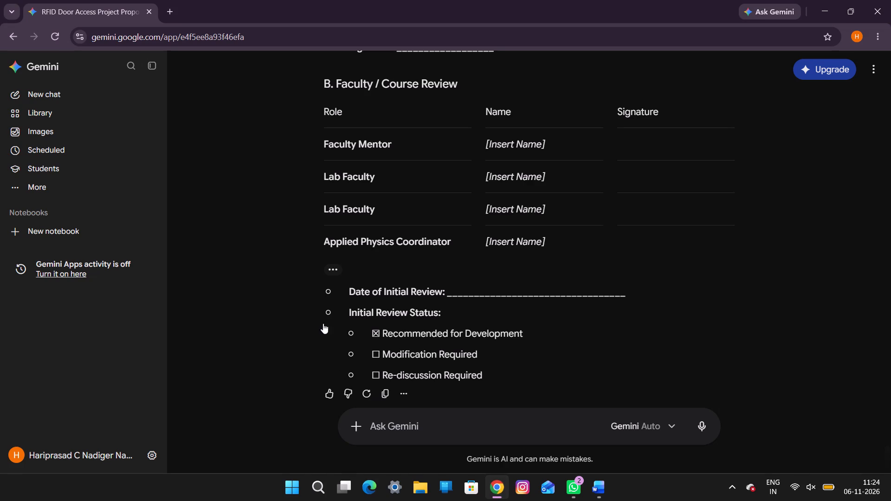
pyautogui.click(171, 4)
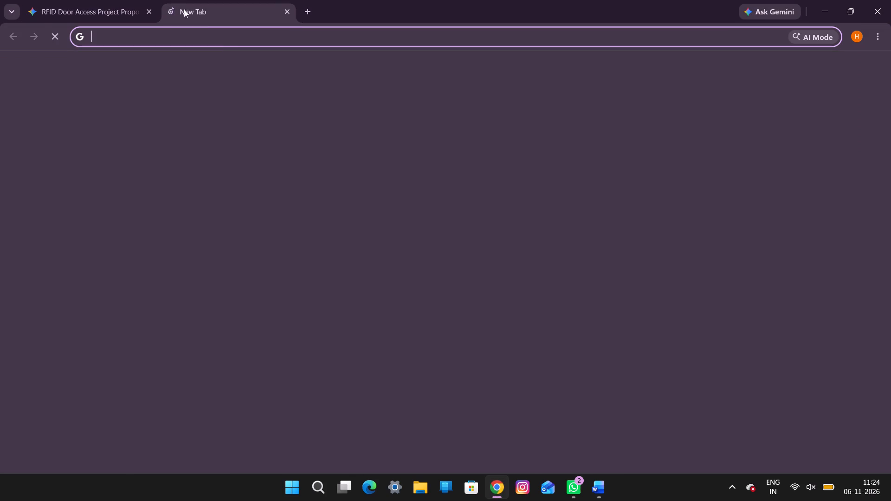
pyautogui.click(295, 225)
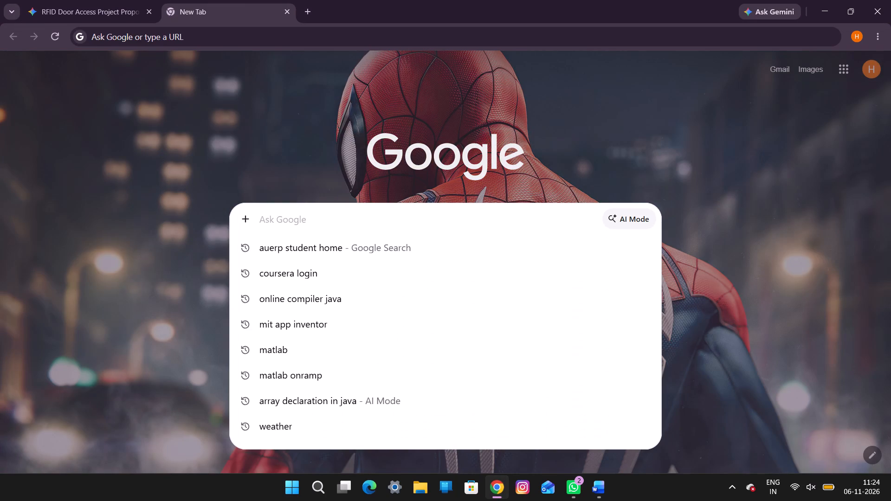
pyautogui.write('PDF')
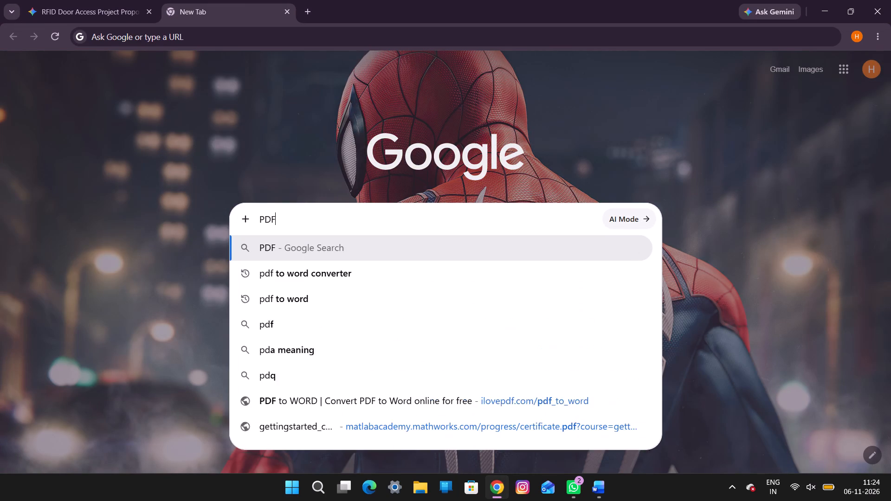
pyautogui.press('space')
pyautogui.click(311, 277)
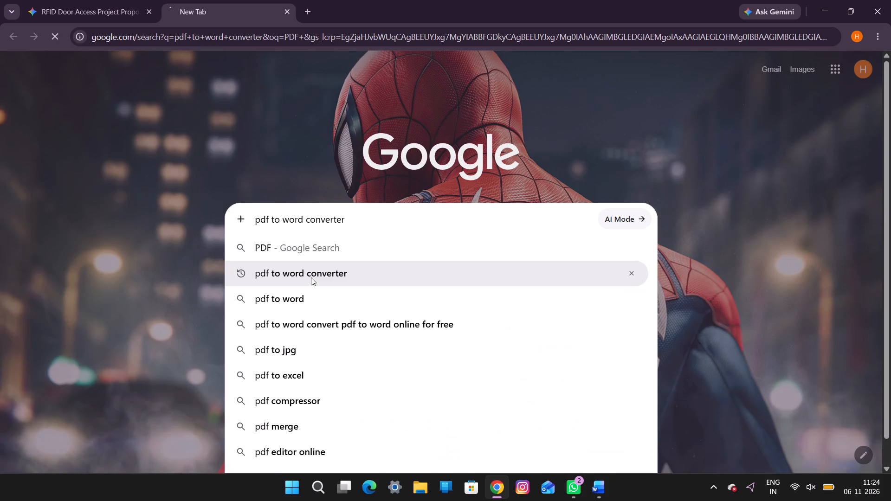
pyautogui.click(298, 219)
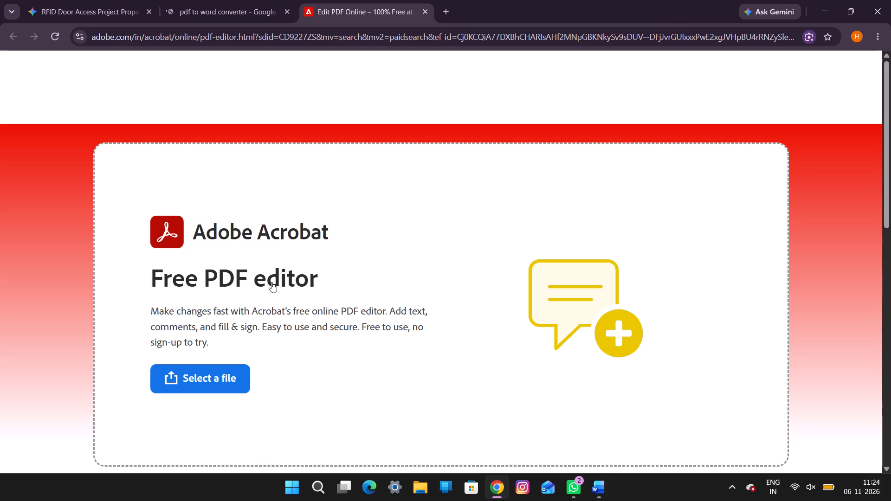
# Upload the ALLIANCE UNIVESITY 3 PDF from the Documents folder to the online PDF editor.
pyautogui.click(234, 379)
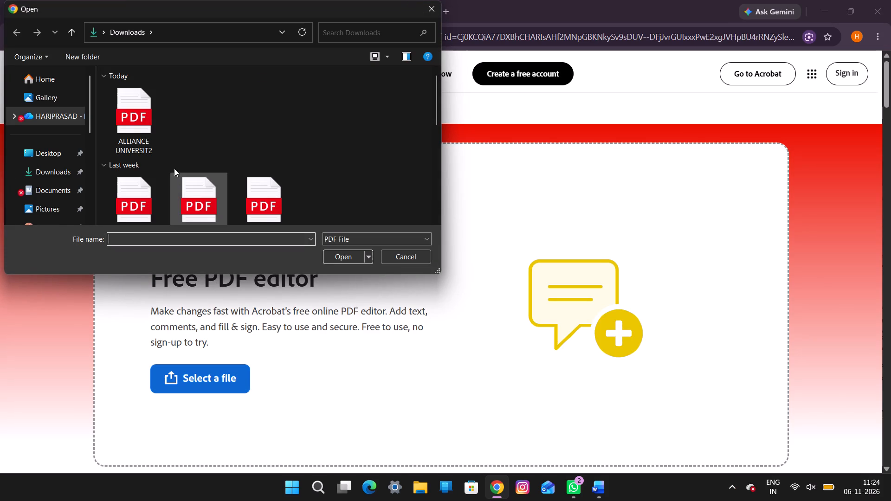
pyautogui.click(59, 186)
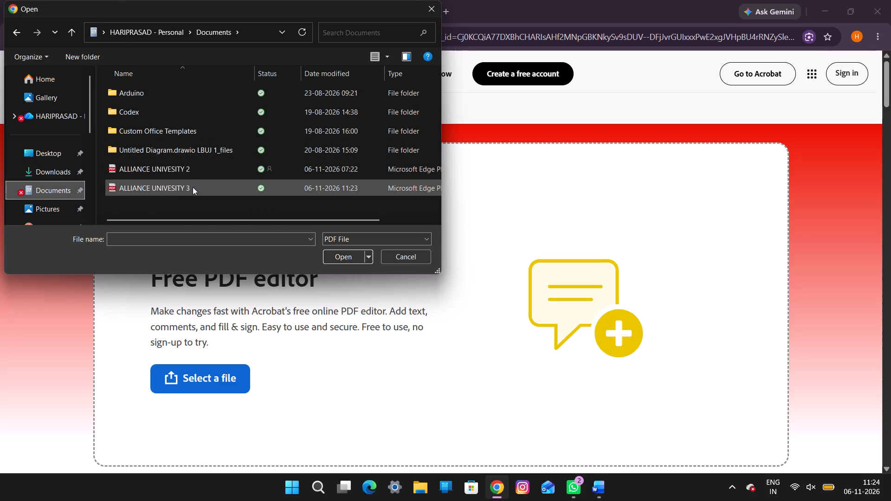
pyautogui.click(193, 189)
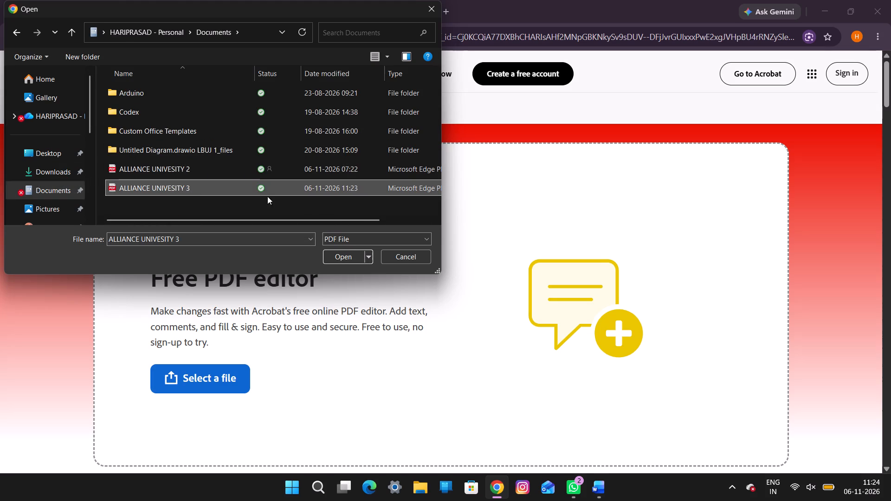
pyautogui.click(346, 256)
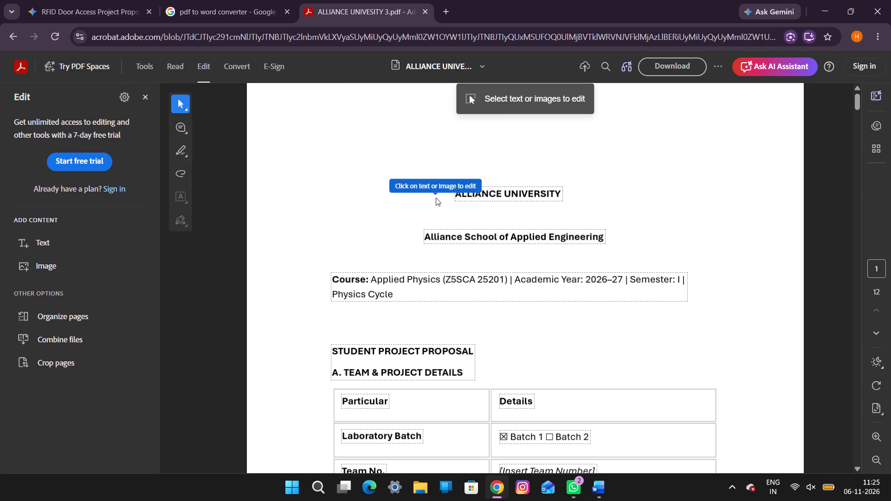
# Start editing the ALLIANCE UNIVERSITY title on the first page and allow the site to use the computer's fonts.
pyautogui.click(511, 101)
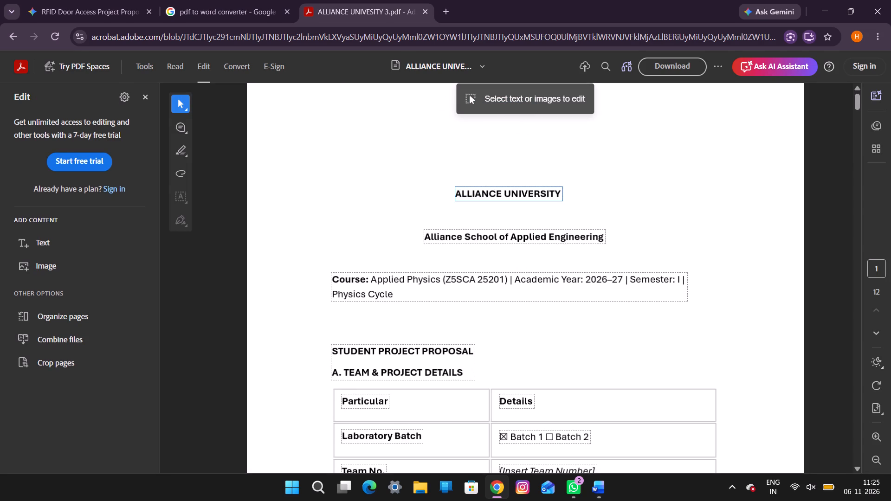
pyautogui.click(458, 193)
pyautogui.click(522, 309)
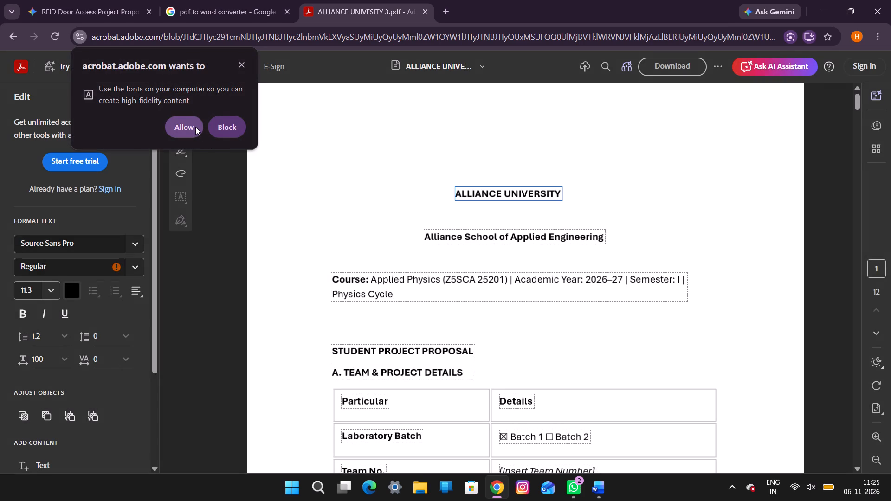
pyautogui.click(195, 127)
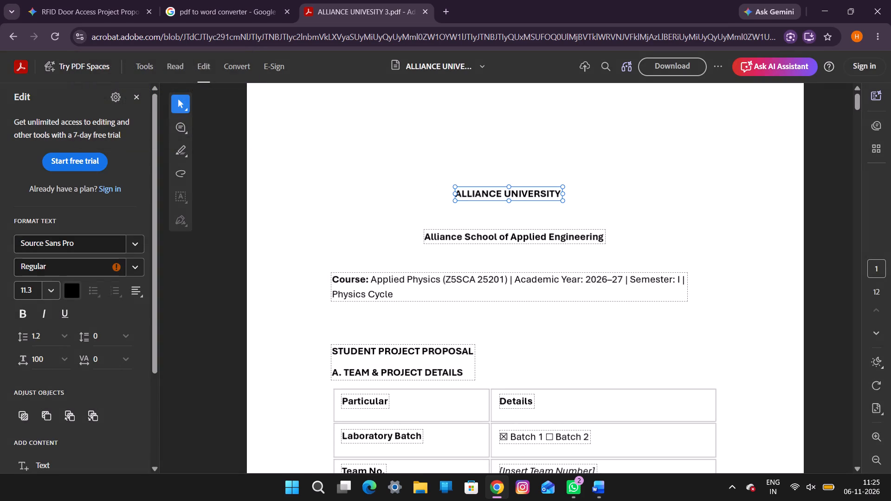
# Format the whole ALLIANCE UNIVERSITY title as italic, font size 14, in red.
pyautogui.click(458, 194)
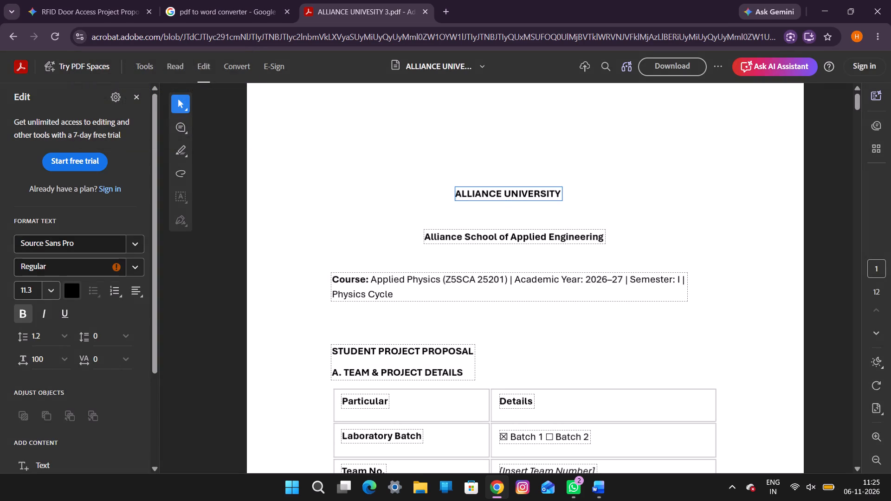
pyautogui.moveTo(458, 194); pyautogui.dragTo(562, 192)
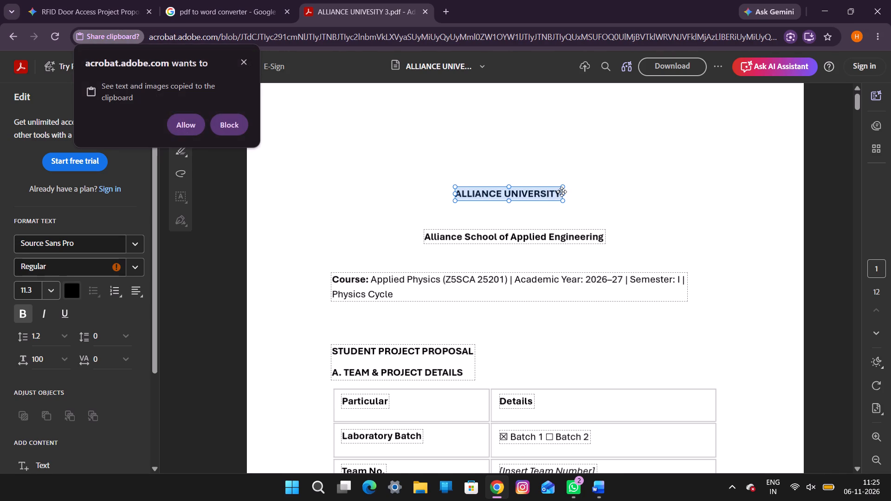
pyautogui.click(44, 315)
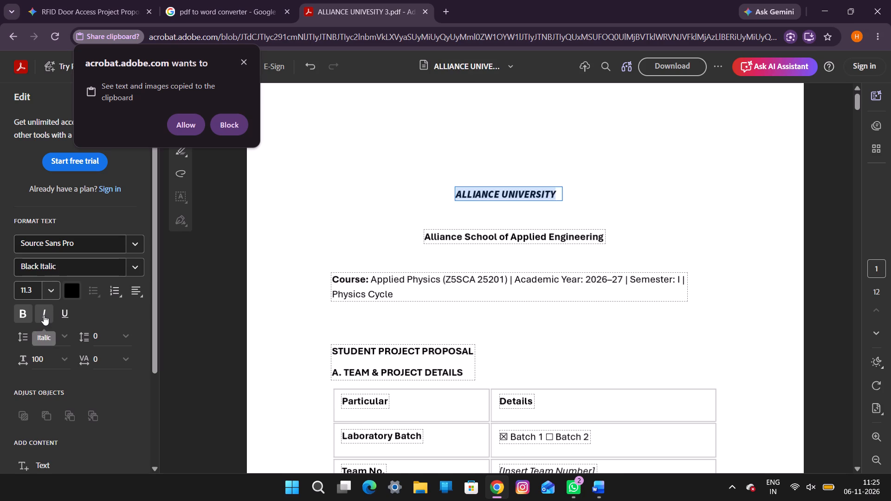
pyautogui.click(44, 289)
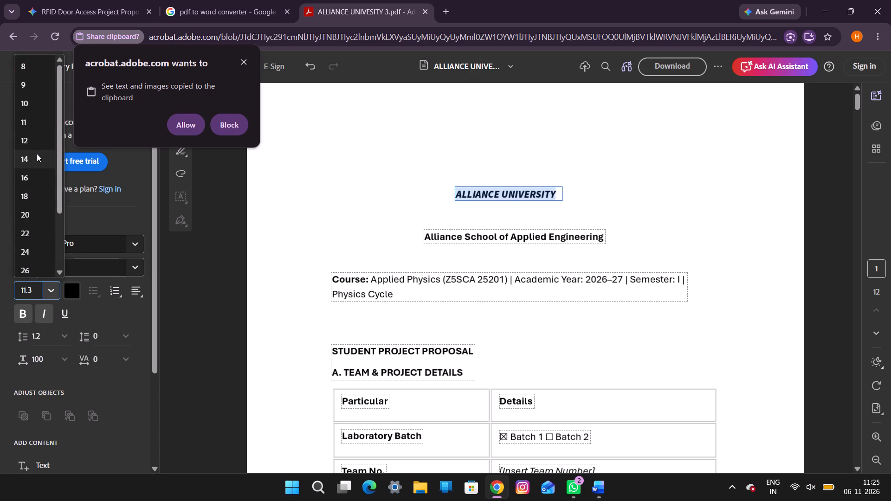
pyautogui.click(37, 154)
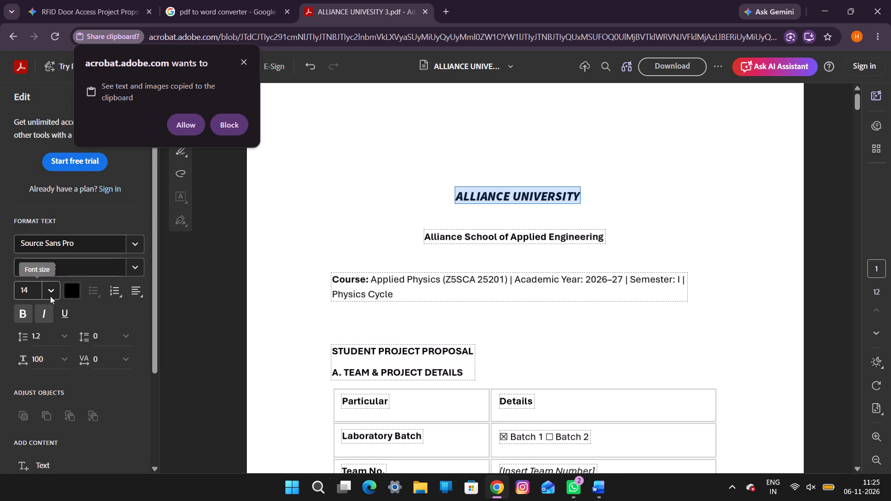
pyautogui.click(71, 286)
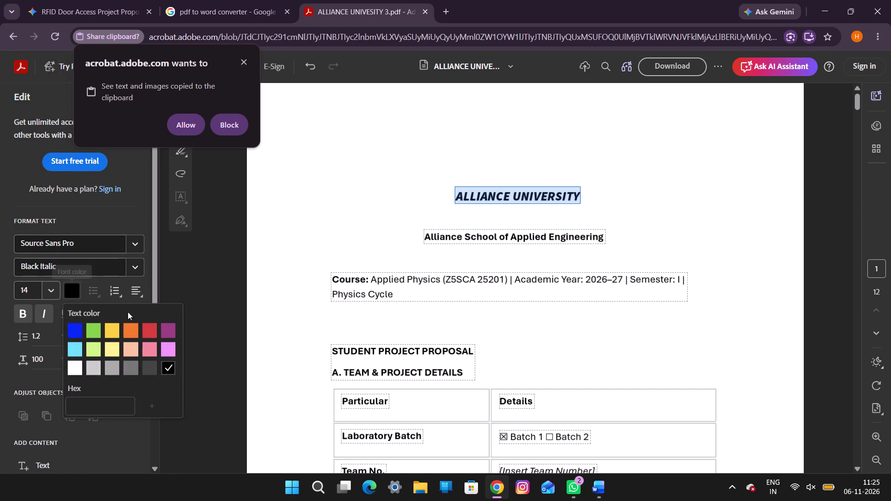
pyautogui.click(148, 327)
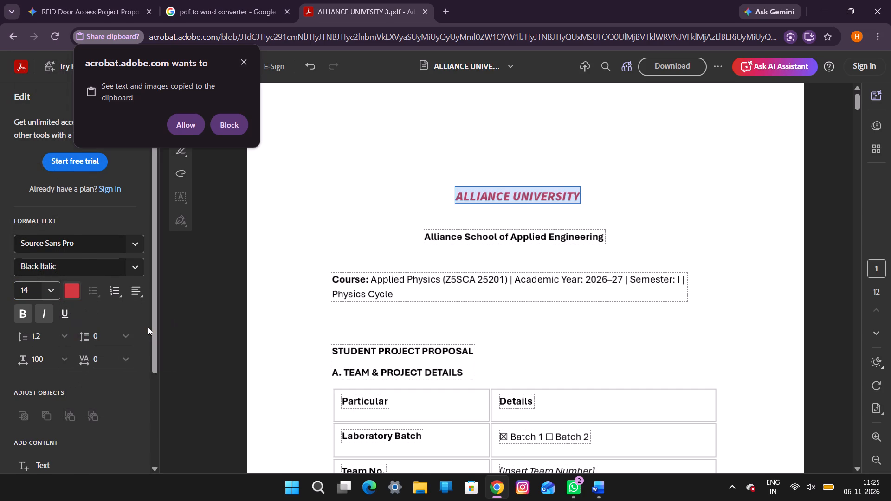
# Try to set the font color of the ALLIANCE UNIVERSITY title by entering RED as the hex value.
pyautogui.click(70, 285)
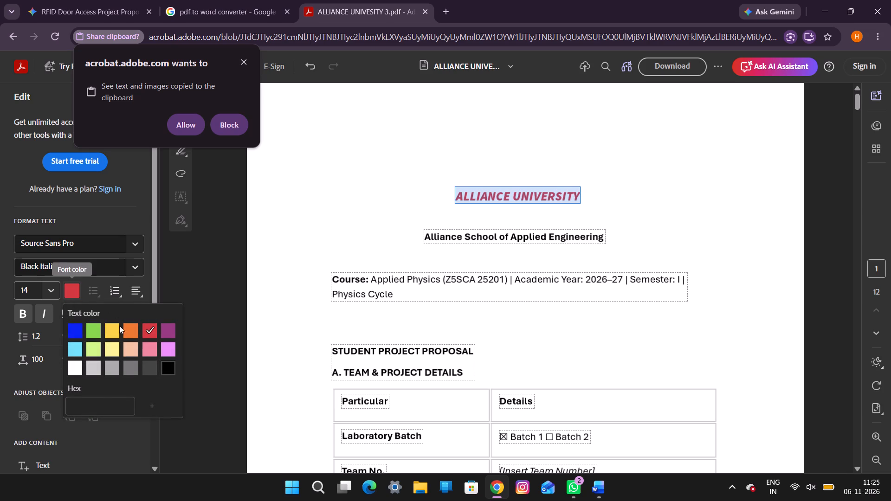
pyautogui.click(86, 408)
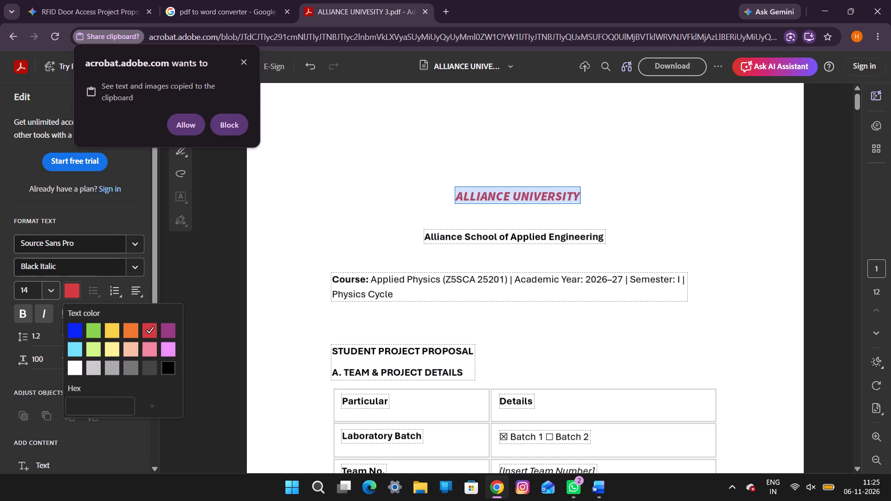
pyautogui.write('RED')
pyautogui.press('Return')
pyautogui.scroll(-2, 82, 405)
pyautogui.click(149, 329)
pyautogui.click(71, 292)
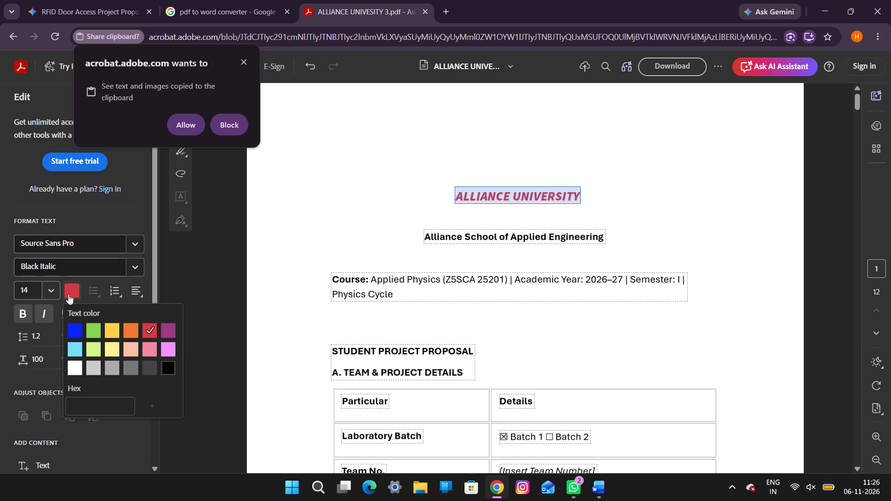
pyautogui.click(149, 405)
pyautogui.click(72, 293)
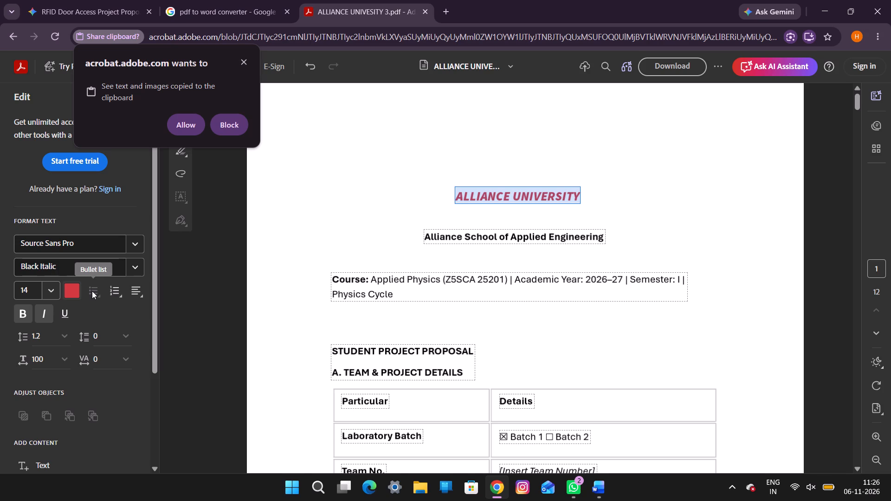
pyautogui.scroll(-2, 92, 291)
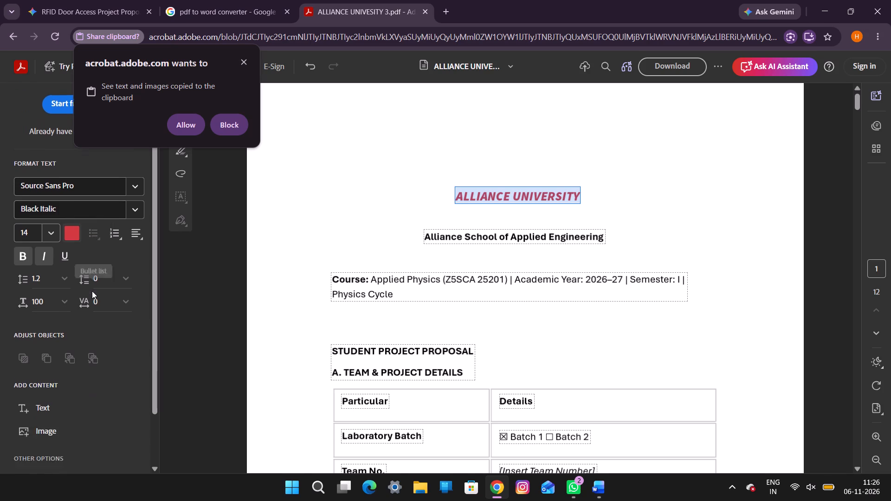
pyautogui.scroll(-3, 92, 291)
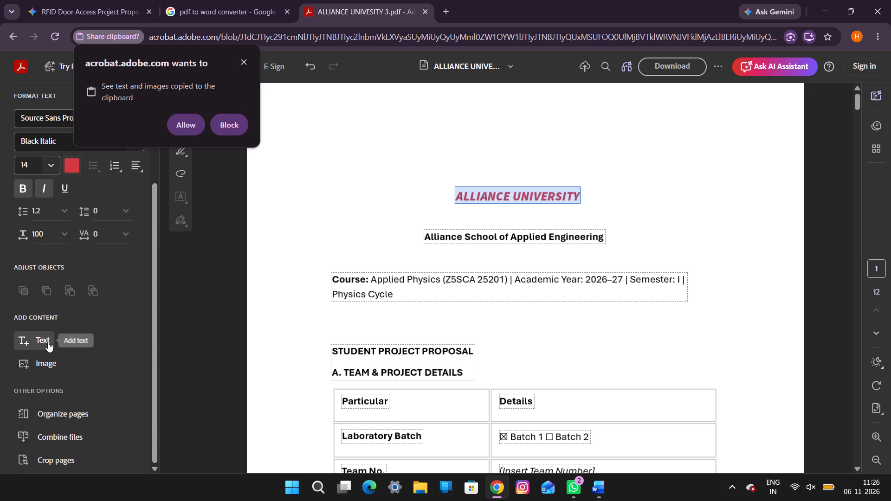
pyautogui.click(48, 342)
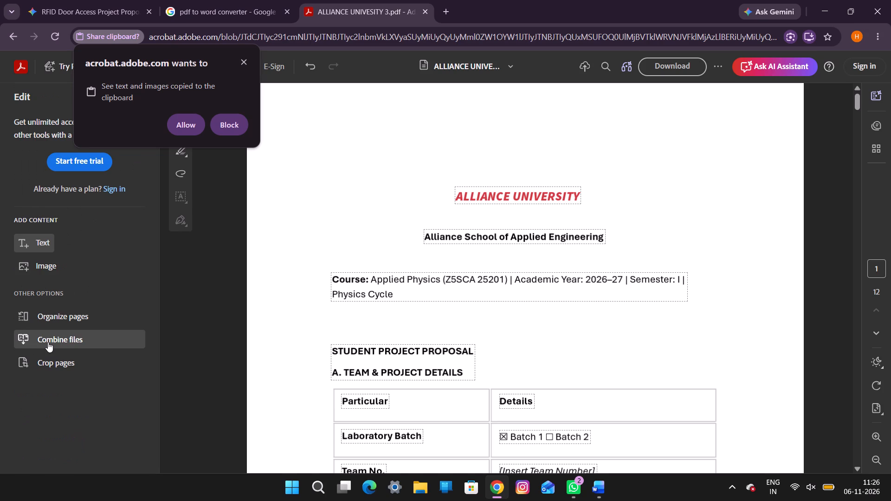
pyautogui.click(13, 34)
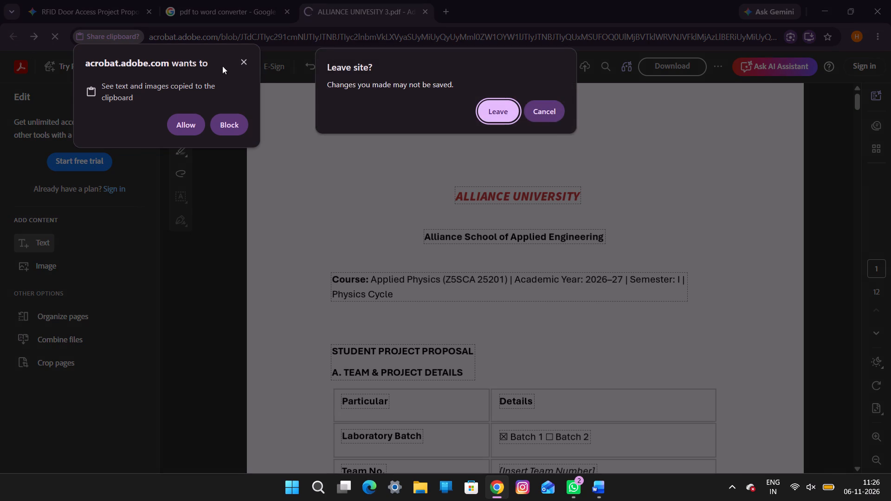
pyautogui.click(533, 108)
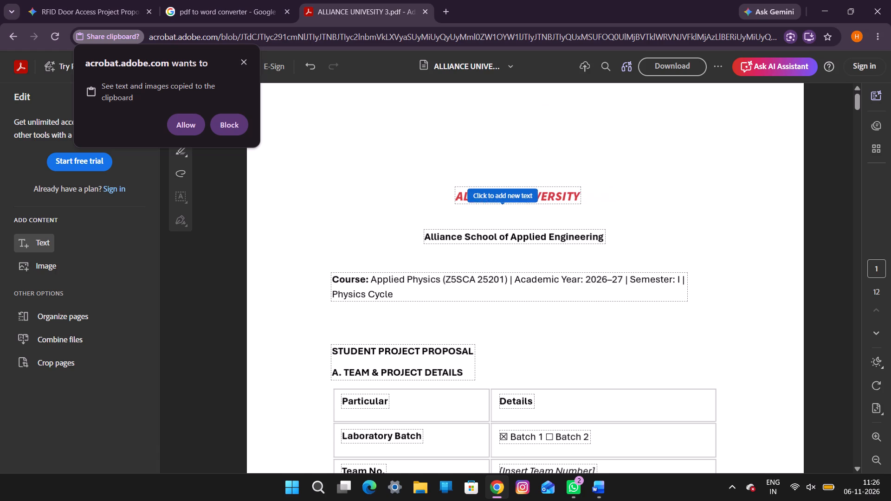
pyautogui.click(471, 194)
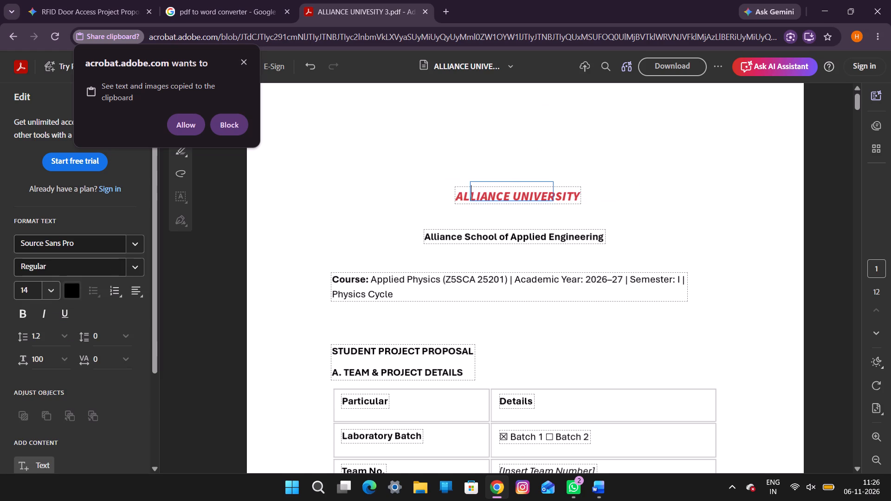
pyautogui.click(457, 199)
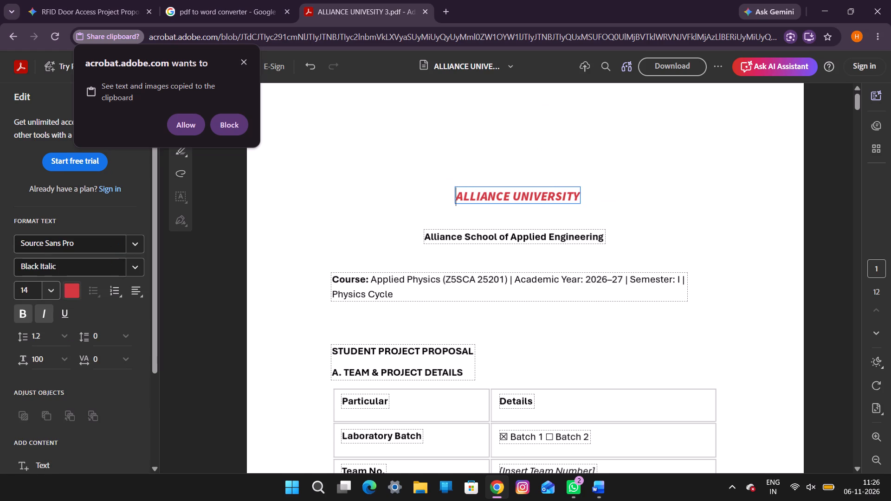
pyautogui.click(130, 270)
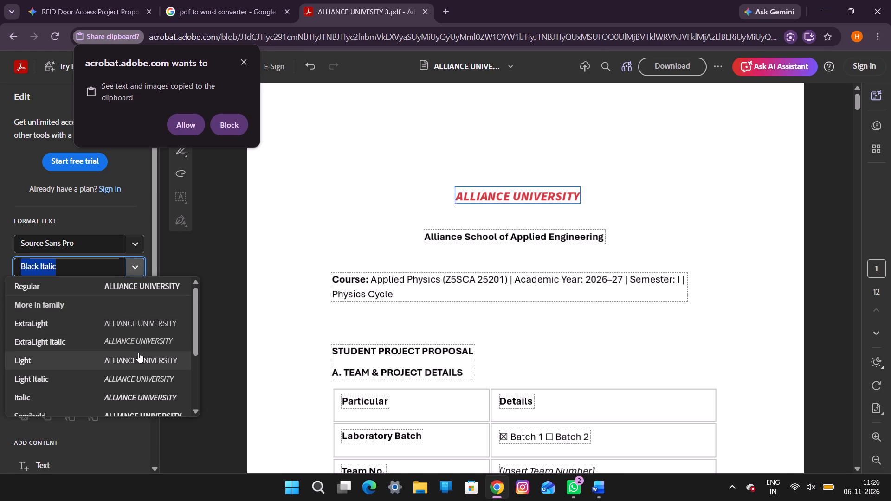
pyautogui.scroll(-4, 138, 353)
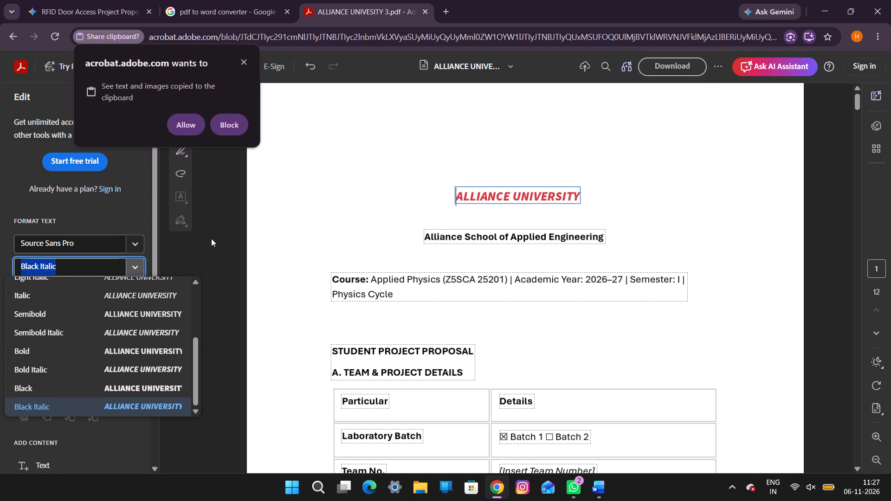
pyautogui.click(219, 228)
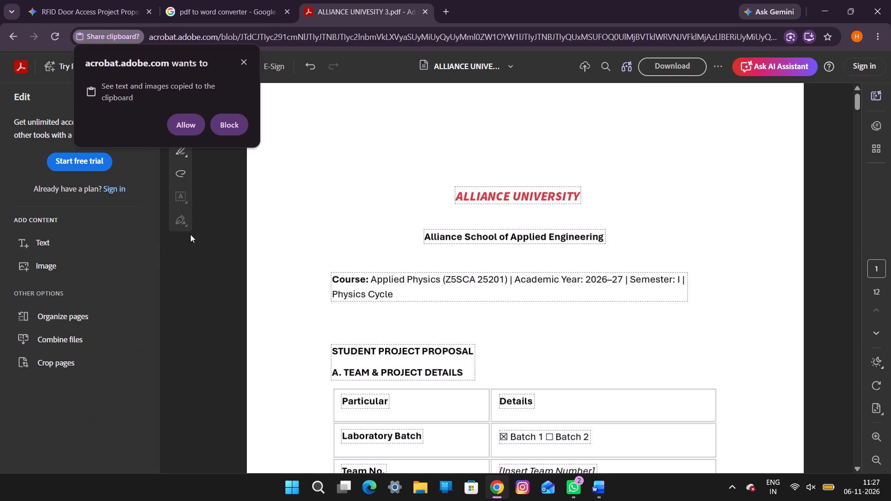
# Hide the AI Assistant bar and highlight the Alliance School of Applied Engineering line in yellow, without a comment.
pyautogui.click(181, 151)
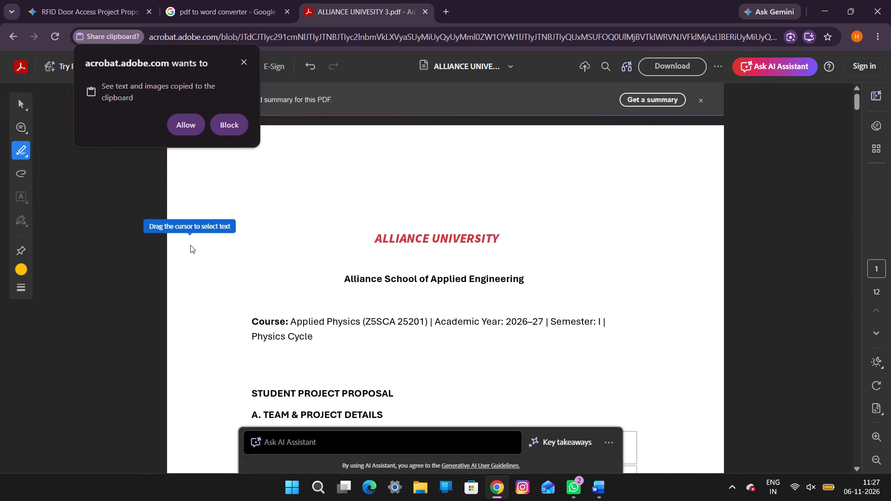
pyautogui.click(137, 237)
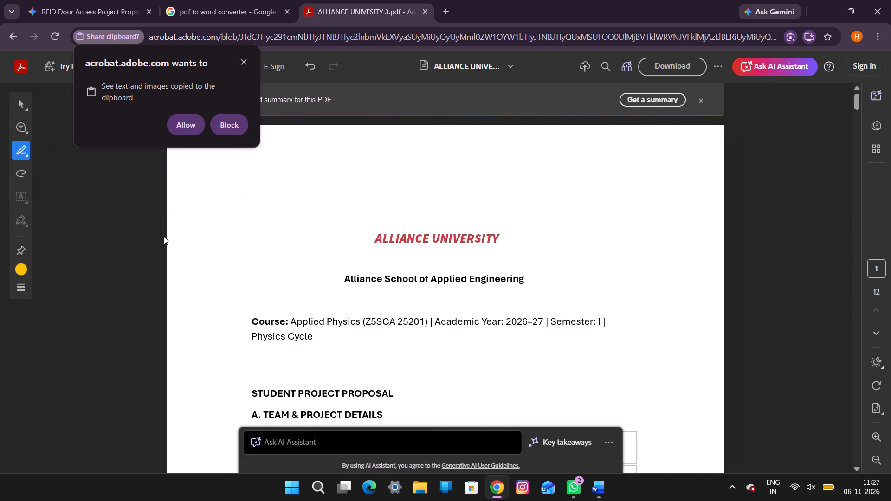
pyautogui.click(16, 30)
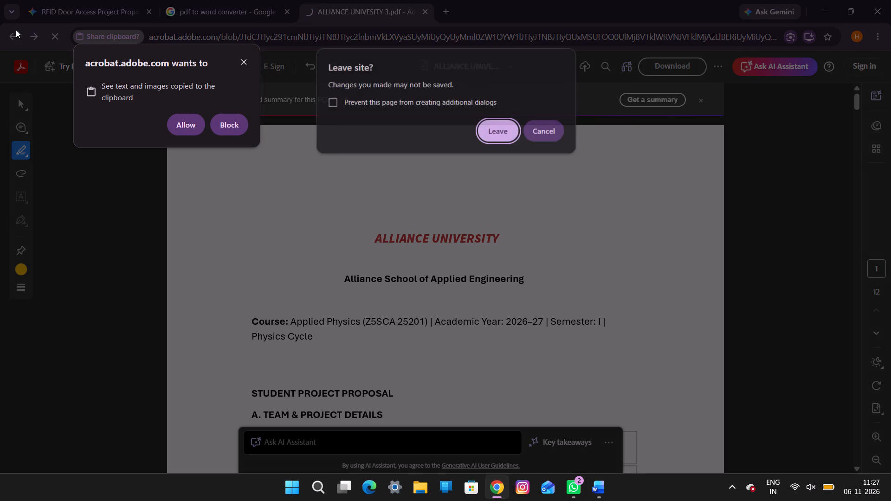
pyautogui.click(539, 139)
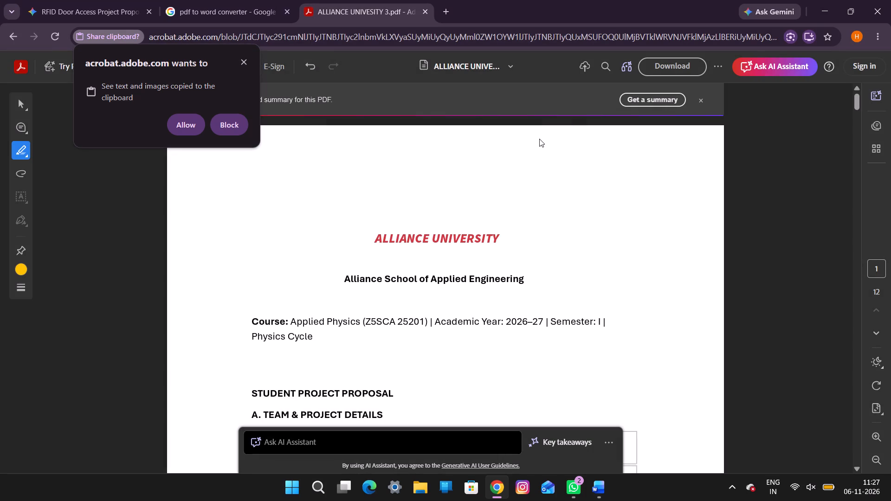
pyautogui.click(611, 443)
pyautogui.click(646, 416)
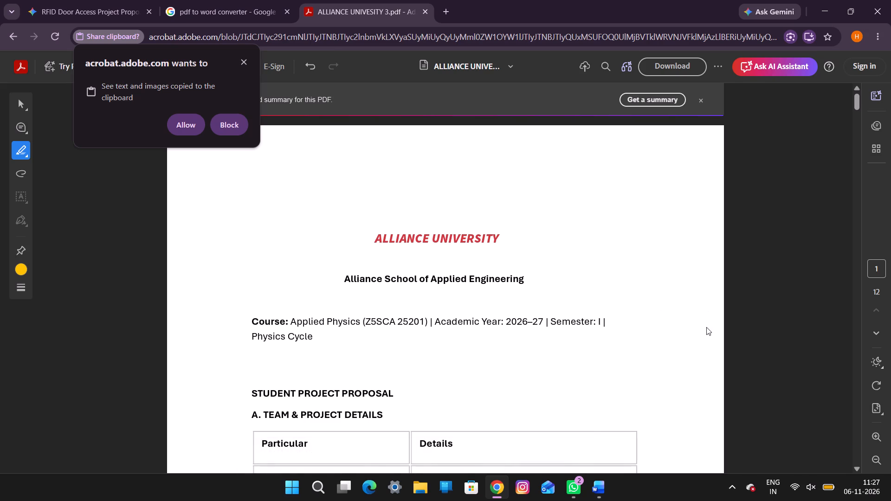
pyautogui.scroll(-2, 706, 327)
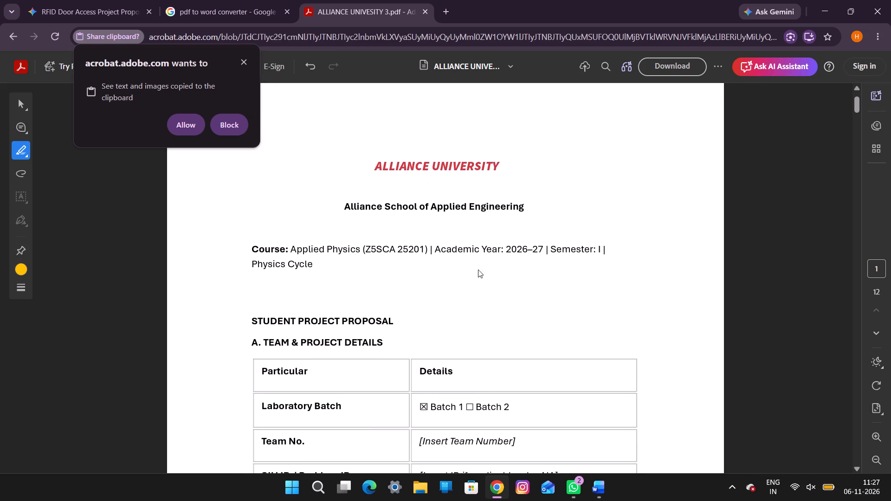
pyautogui.moveTo(342, 204); pyautogui.dragTo(528, 211)
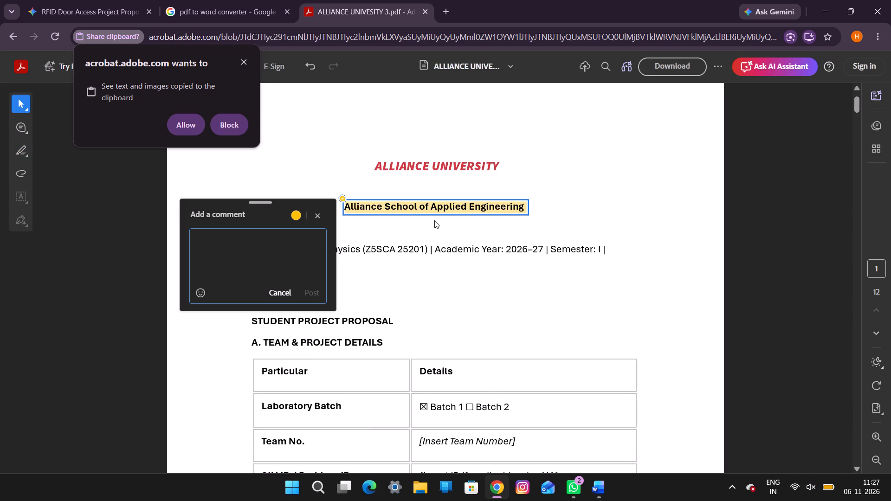
pyautogui.click(317, 216)
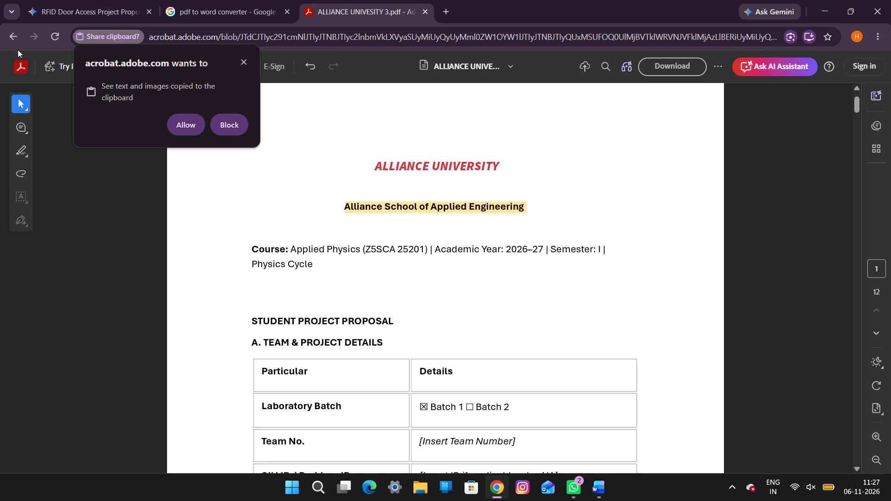
# Allow the site to see text and images copied to the clipboard.
pyautogui.click(22, 109)
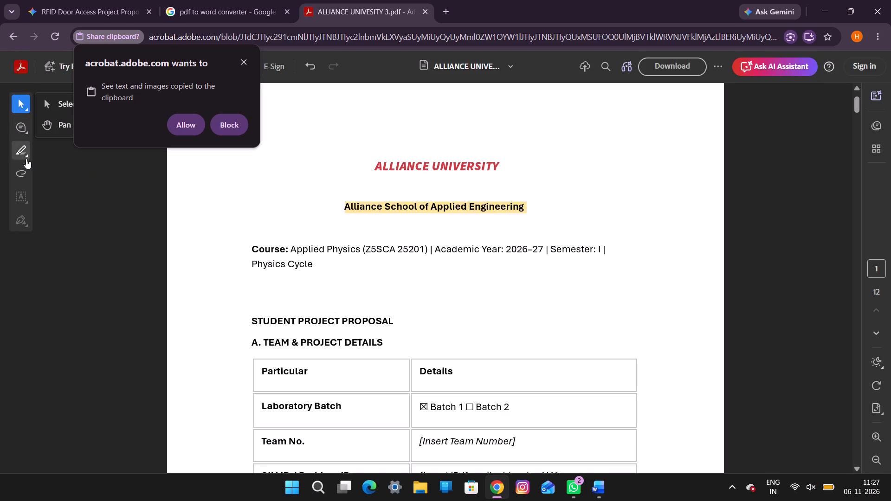
pyautogui.click(190, 125)
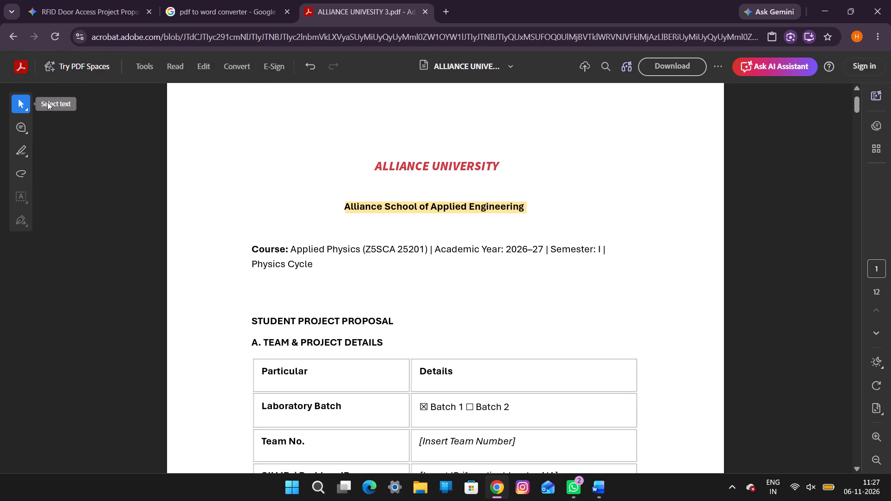
# Leave the open PDF and go to the Acrobat home page.
pyautogui.click(17, 60)
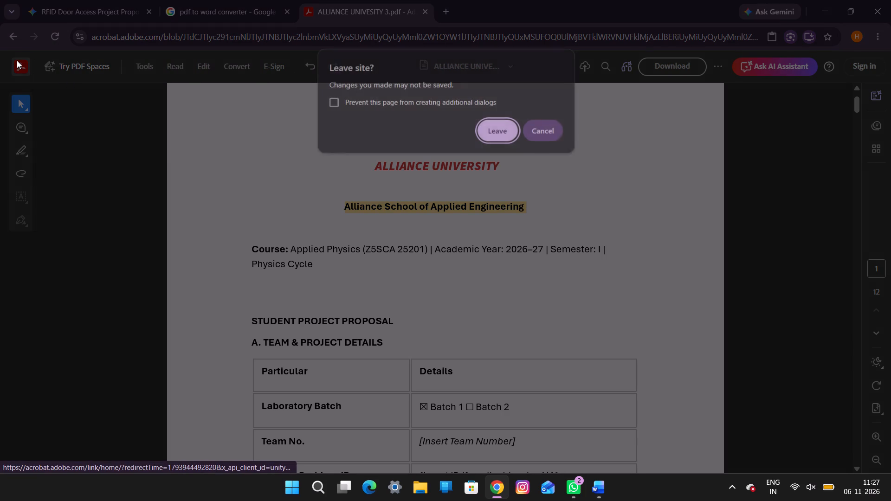
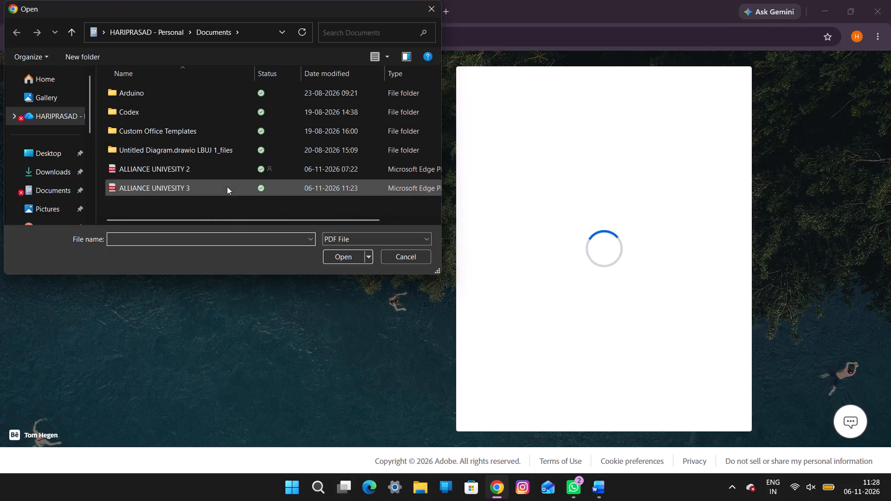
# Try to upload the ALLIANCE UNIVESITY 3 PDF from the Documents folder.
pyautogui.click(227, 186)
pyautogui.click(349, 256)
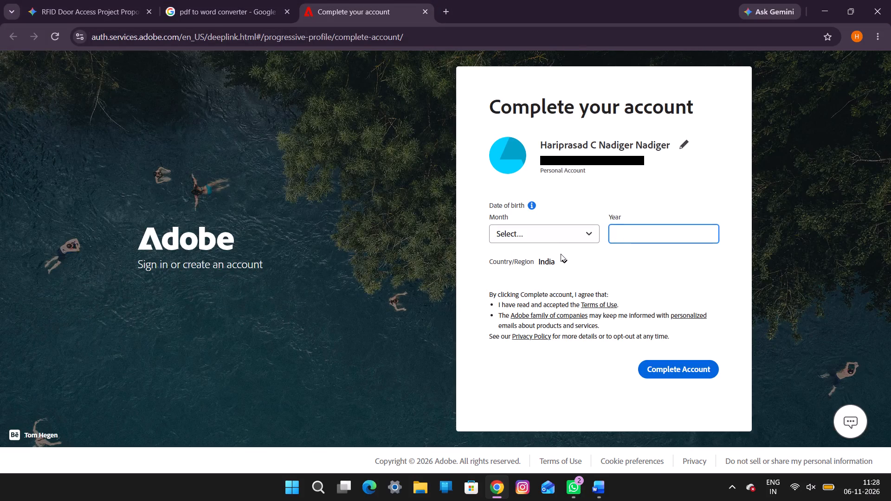
# Complete the Adobe account by entering the birth month and year.
pyautogui.click(556, 236)
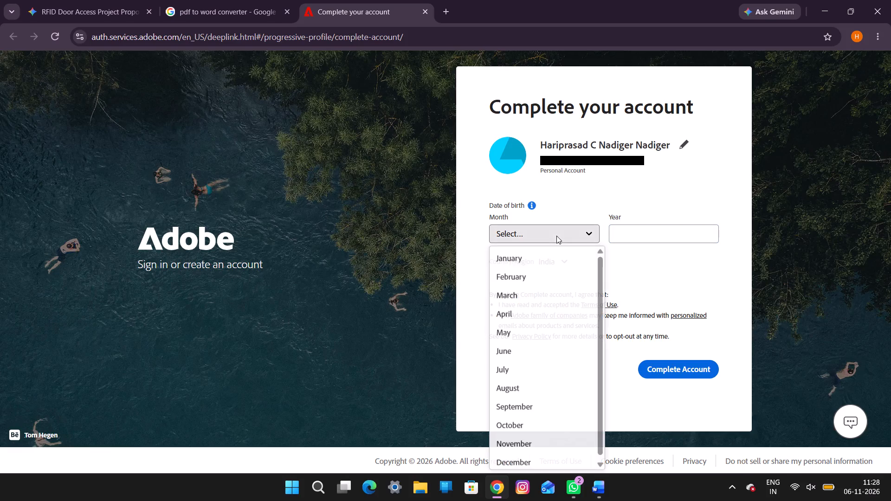
pyautogui.click(545, 362)
pyautogui.click(621, 231)
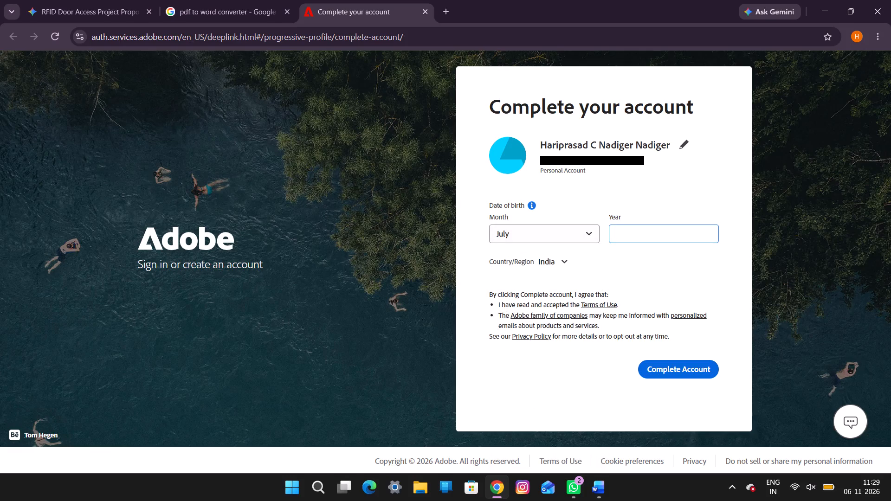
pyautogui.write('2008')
pyautogui.click(671, 366)
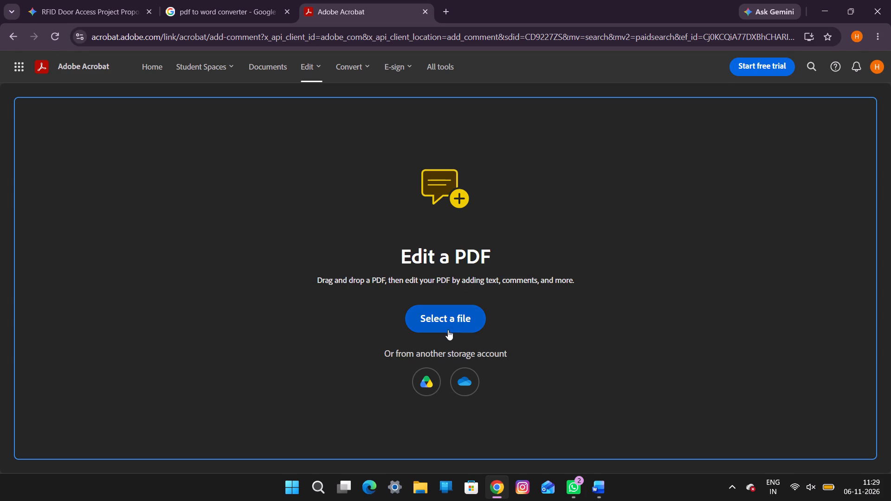
# Upload the ALLIANCE UNIVESITY 3 PDF from the Documents folder for editing.
pyautogui.click(456, 317)
pyautogui.click(205, 188)
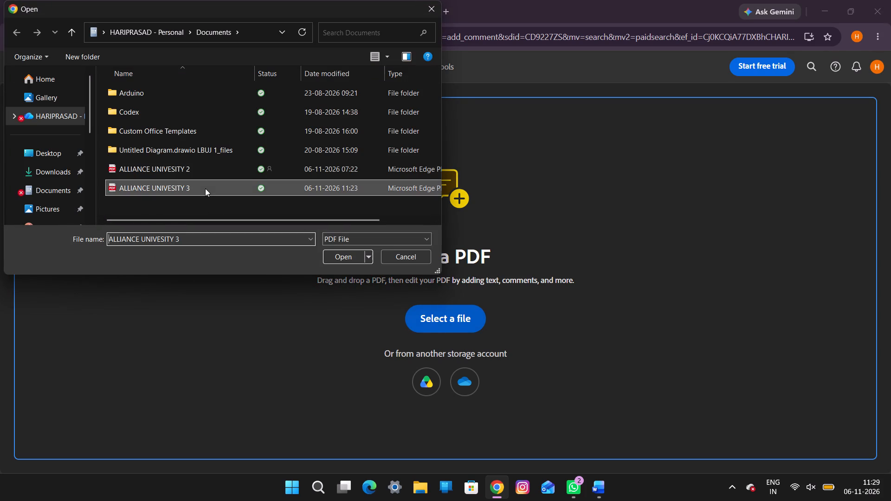
pyautogui.click(348, 260)
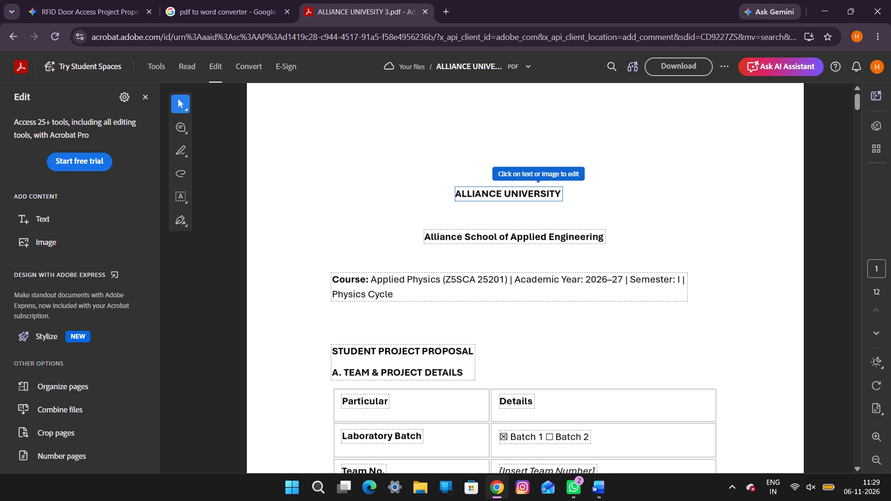
# Select the ALLIANCE UNIVERSITY title text on the first page for editing.
pyautogui.moveTo(453, 193); pyautogui.dragTo(527, 193)
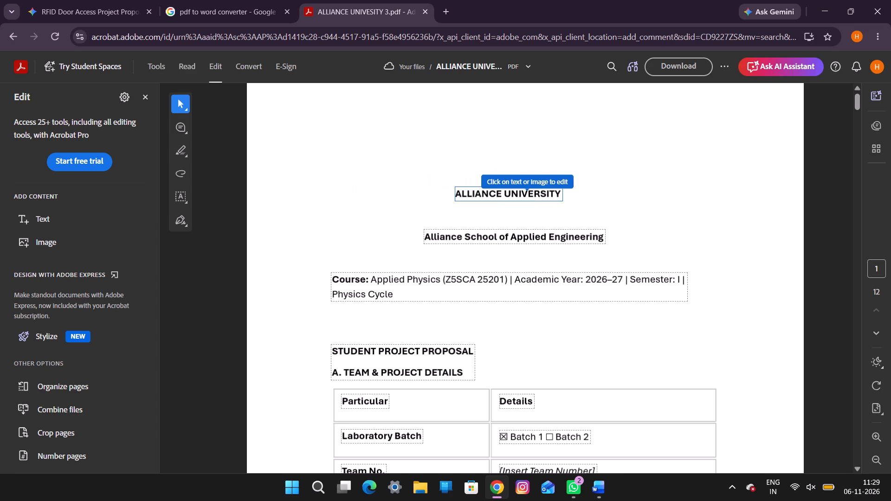
pyautogui.click(416, 232)
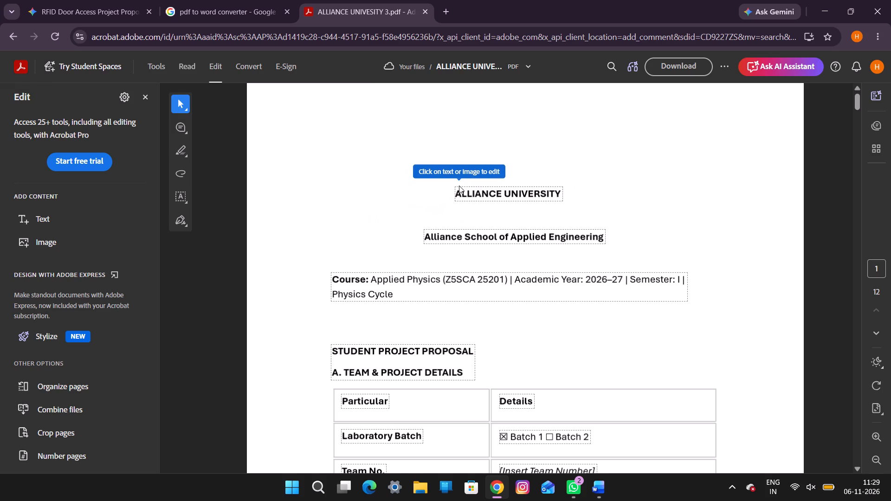
pyautogui.click(456, 195)
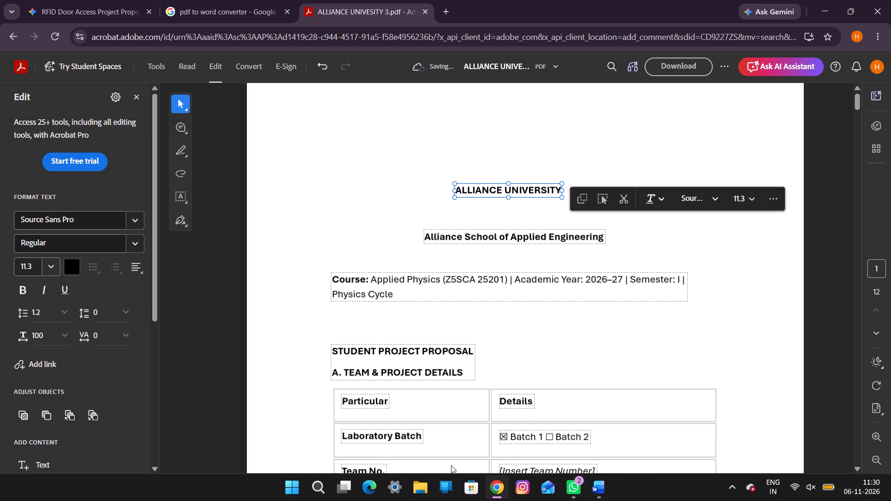
# Switch to File Explorer and open the recent ALLIANCE UNIVERSIT3 document in Word.
pyautogui.click(428, 492)
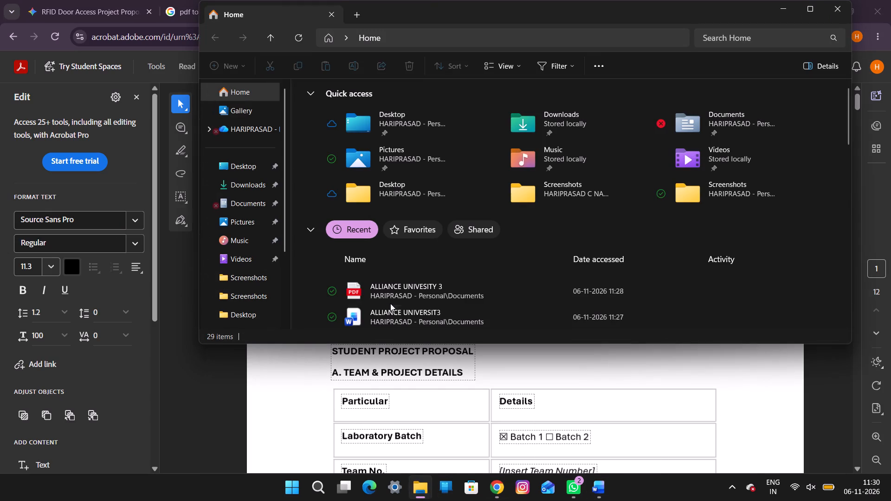
pyautogui.click(407, 307)
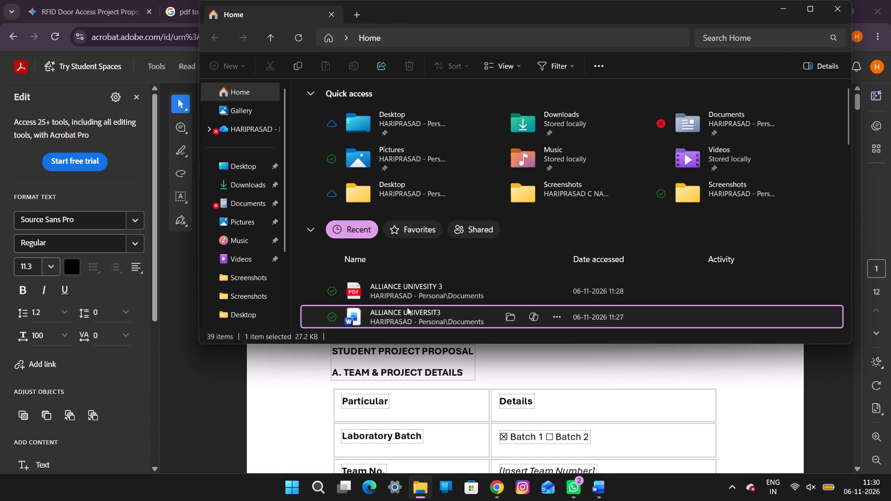
pyautogui.doubleClick(407, 307)
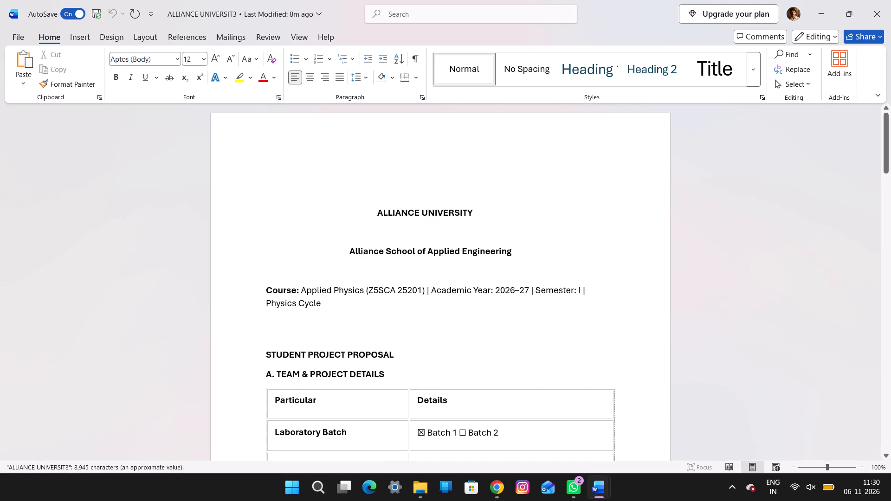
# Set the font color of the whole ALLIANCE UNIVERSITY title to red.
pyautogui.tripleClick(402, 209)
pyautogui.click(402, 209)
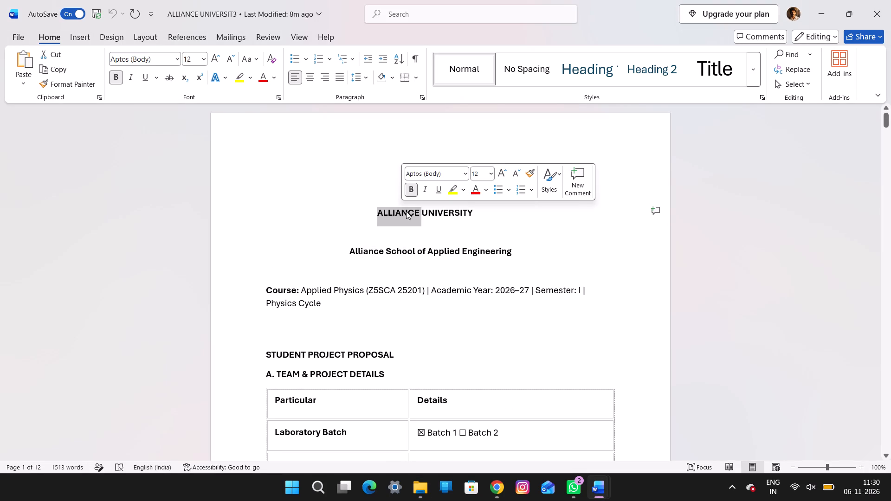
pyautogui.tripleClick(406, 211)
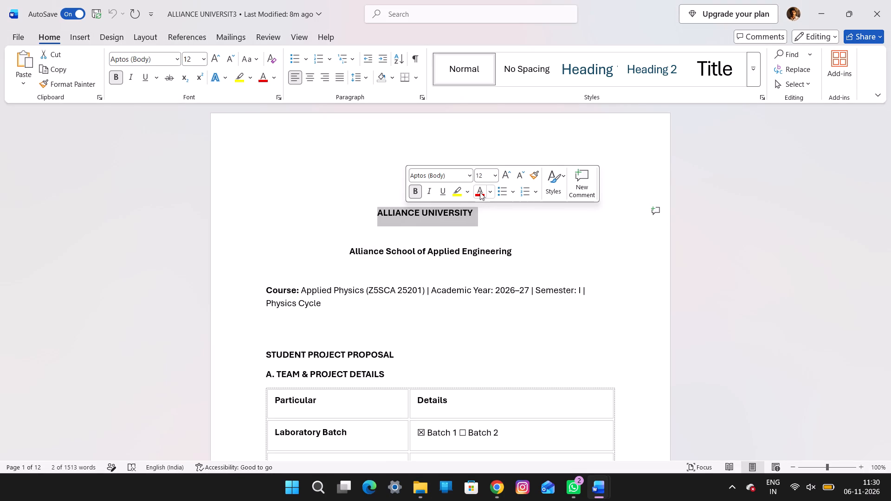
pyautogui.click(480, 192)
pyautogui.click(478, 240)
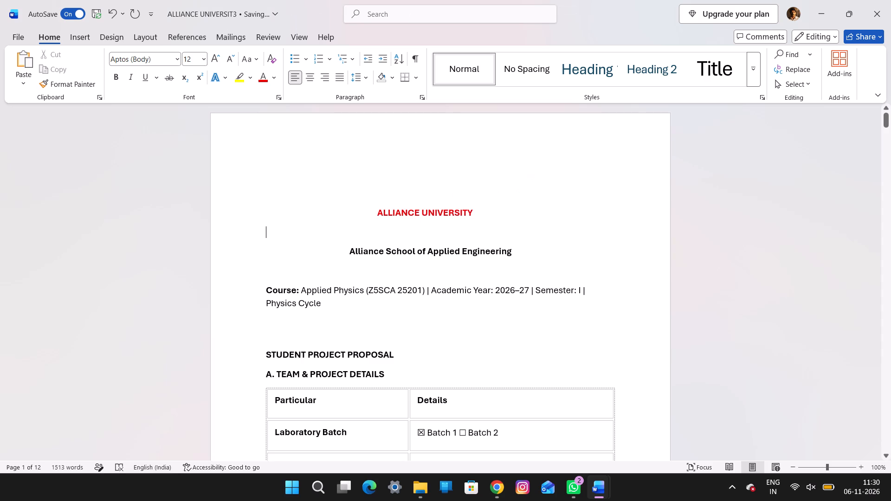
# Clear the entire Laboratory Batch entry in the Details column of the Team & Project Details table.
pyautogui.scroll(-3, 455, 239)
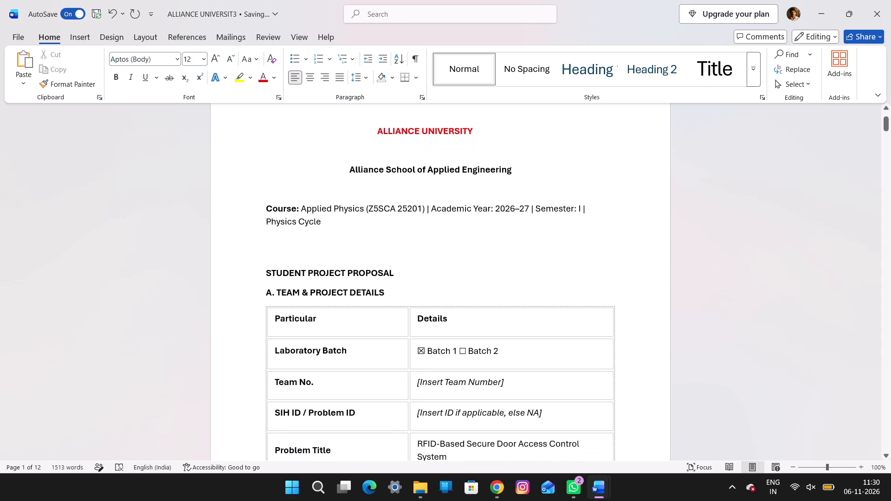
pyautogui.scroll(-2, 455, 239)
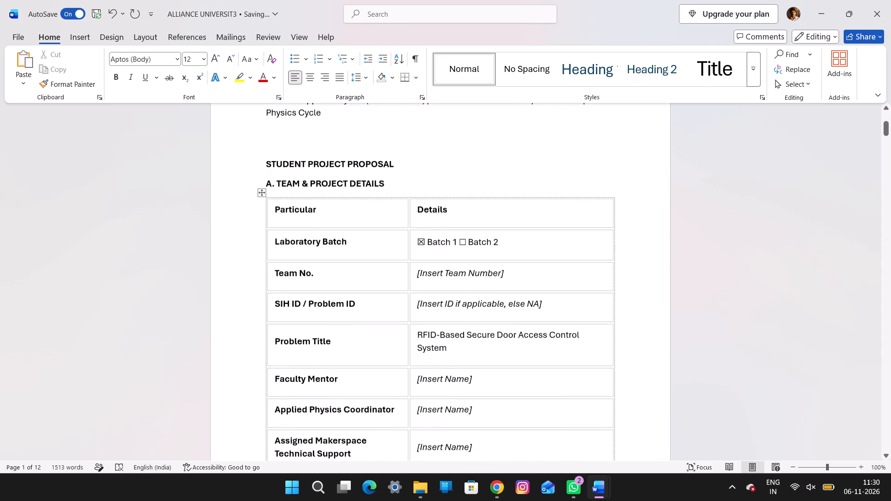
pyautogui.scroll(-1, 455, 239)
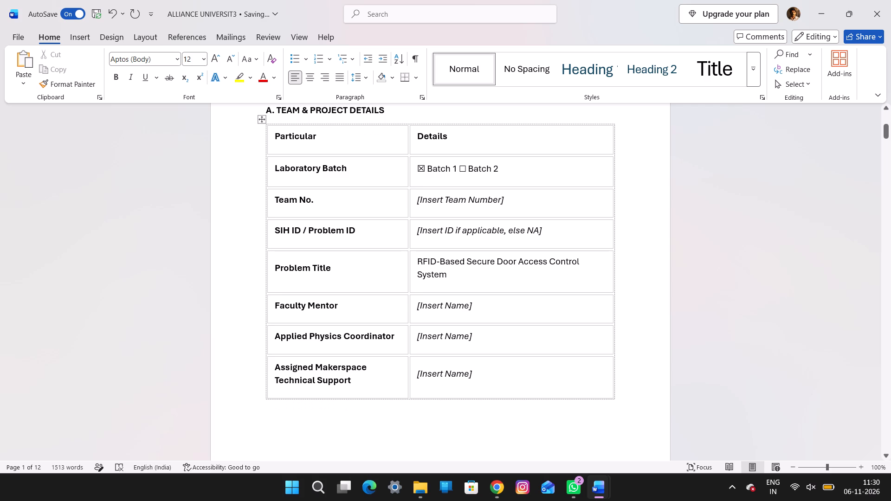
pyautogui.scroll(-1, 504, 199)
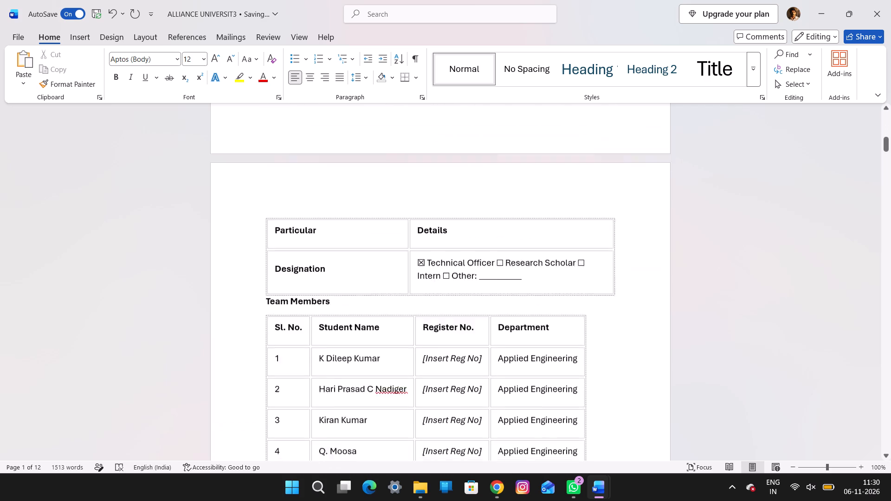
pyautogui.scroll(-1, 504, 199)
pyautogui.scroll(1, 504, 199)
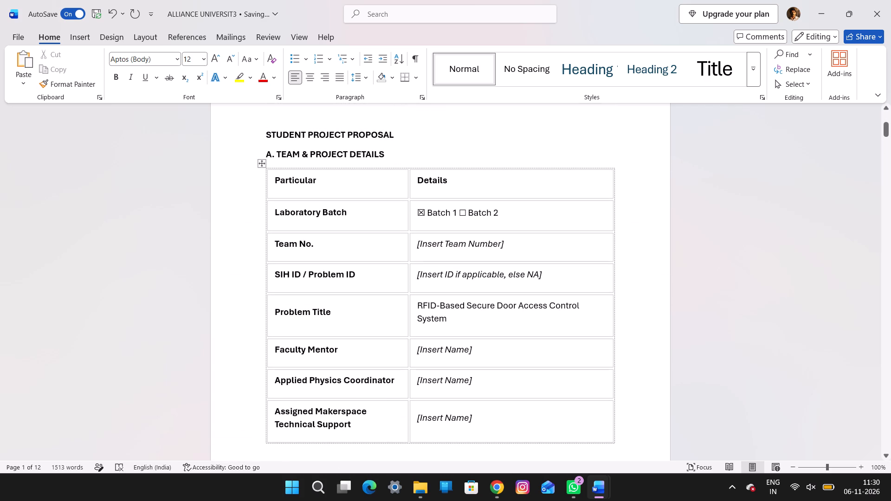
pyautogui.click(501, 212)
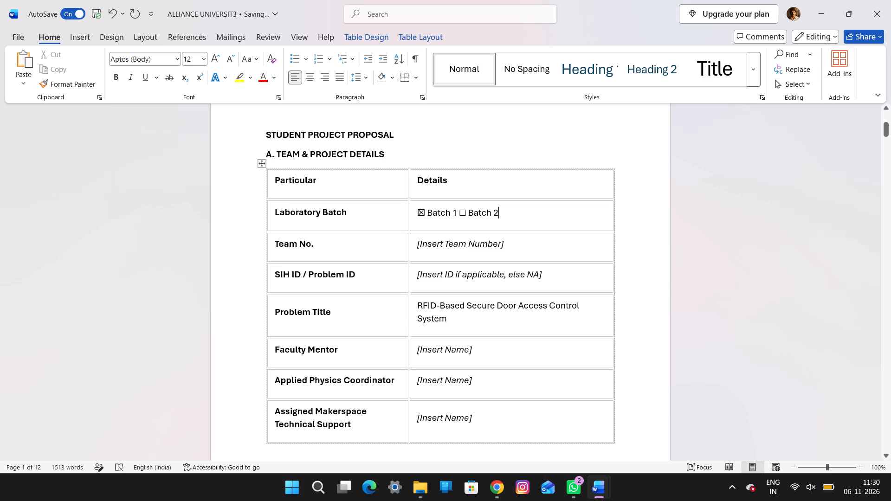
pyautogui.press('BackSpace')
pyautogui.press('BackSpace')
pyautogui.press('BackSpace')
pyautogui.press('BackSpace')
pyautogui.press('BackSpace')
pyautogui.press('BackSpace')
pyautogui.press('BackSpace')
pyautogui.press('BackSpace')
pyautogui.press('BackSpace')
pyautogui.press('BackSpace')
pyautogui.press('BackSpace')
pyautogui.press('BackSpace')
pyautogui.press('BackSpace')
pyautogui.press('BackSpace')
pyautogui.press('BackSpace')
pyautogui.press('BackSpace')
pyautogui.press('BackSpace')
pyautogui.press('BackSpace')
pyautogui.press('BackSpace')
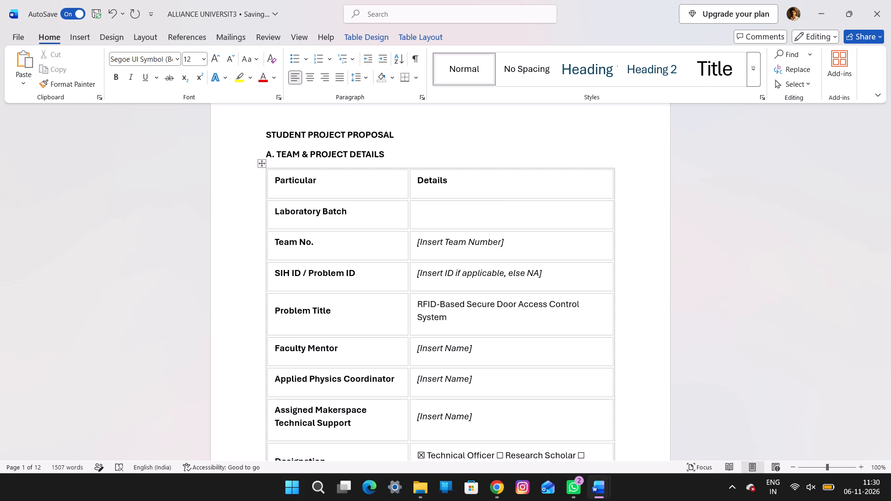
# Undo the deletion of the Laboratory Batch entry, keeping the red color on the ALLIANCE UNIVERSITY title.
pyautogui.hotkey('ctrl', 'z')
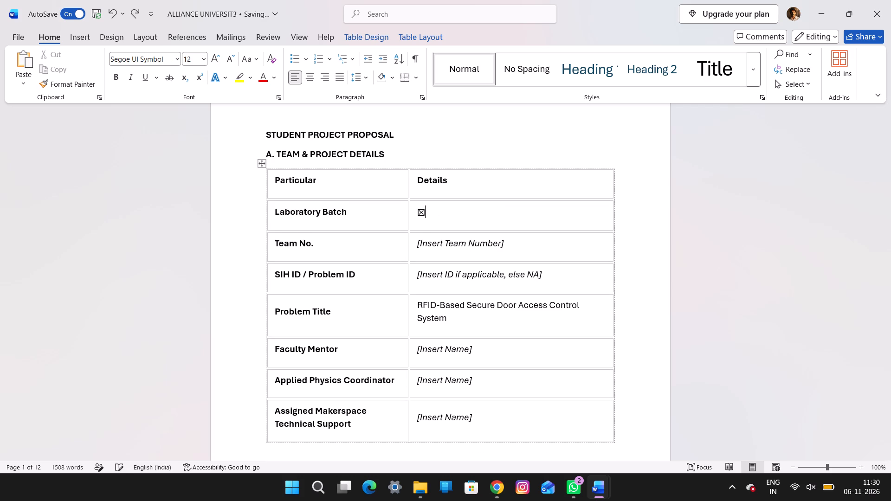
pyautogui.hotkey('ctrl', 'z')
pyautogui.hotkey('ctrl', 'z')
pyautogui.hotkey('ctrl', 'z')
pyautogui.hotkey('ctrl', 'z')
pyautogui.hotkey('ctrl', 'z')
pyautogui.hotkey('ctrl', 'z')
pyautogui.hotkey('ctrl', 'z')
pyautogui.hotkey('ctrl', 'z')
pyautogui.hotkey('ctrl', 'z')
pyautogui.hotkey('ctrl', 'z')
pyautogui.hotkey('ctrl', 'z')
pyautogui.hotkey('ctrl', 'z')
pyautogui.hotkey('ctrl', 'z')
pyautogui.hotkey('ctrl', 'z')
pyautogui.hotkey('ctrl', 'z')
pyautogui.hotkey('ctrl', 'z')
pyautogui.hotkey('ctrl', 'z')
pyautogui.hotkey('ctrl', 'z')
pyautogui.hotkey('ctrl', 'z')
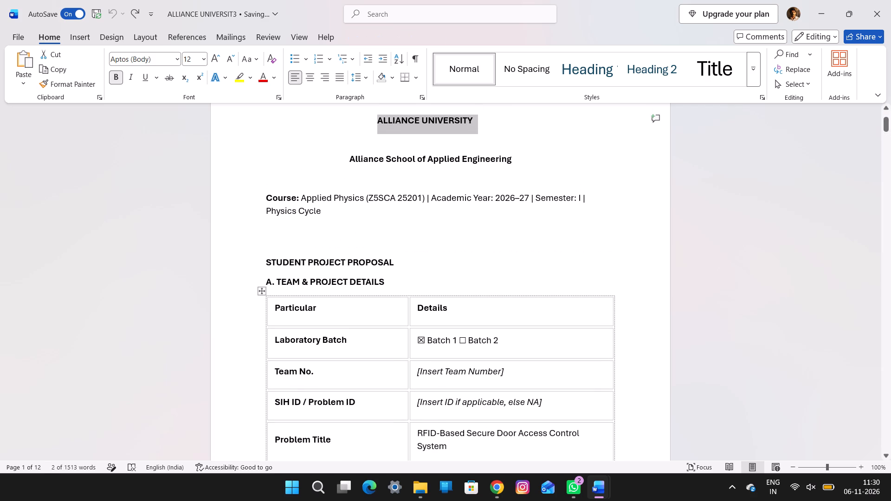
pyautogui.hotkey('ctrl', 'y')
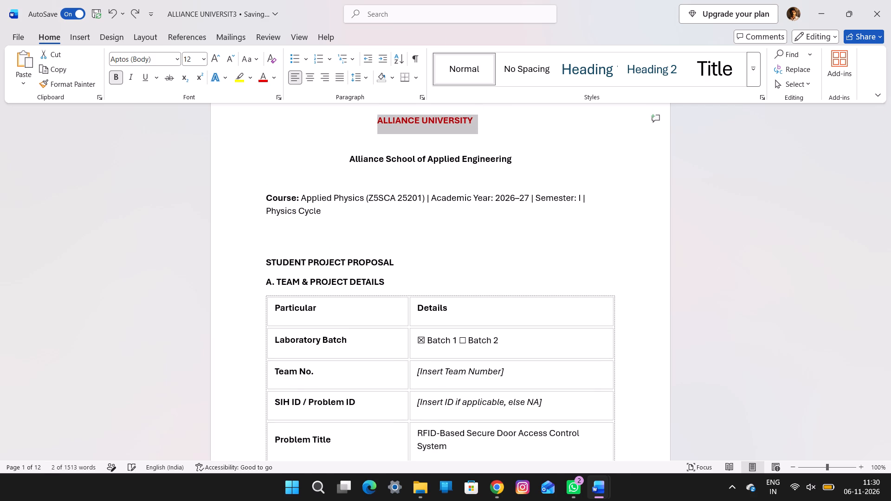
# Remove the Batch 1 option and both checkboxes from the Laboratory Batch entry, leaving only Batch 2.
pyautogui.click(467, 339)
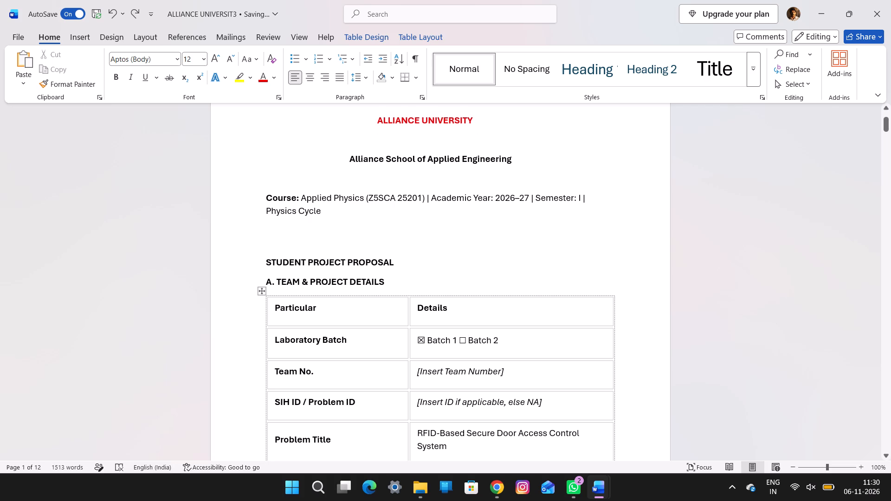
pyautogui.press('BackSpace')
pyautogui.press('BackSpace')
pyautogui.press('BackSpace')
pyautogui.press('BackSpace')
pyautogui.press('BackSpace')
pyautogui.press('BackSpace')
pyautogui.press('BackSpace')
pyautogui.press('BackSpace')
pyautogui.press('BackSpace')
pyautogui.press('BackSpace')
pyautogui.press('BackSpace')
pyautogui.press('BackSpace')
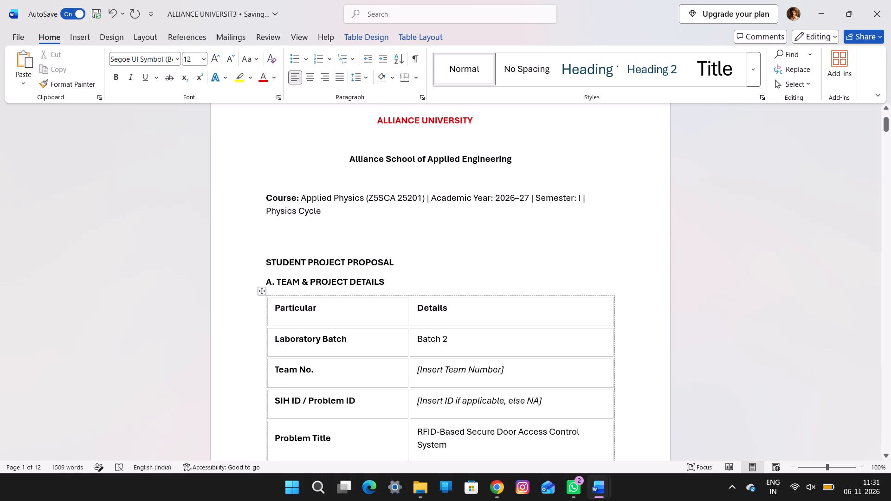
# Replace the Team No. placeholder text inside the brackets with 5.
pyautogui.click(514, 373)
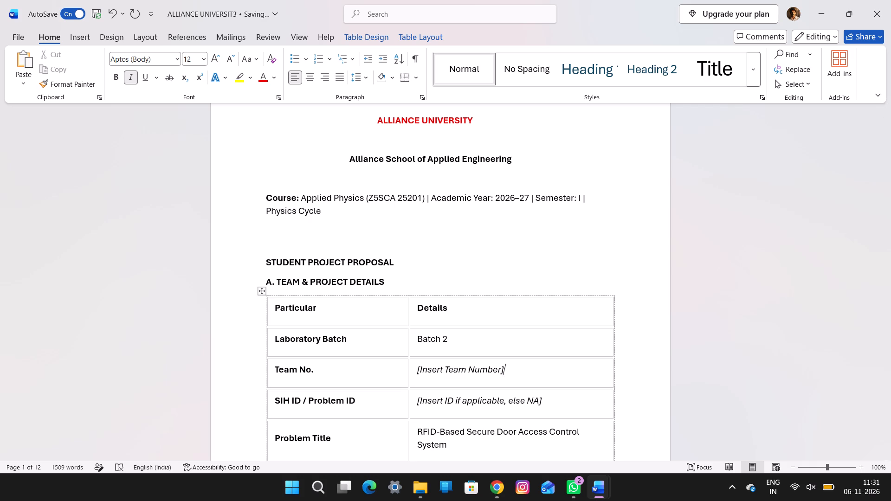
pyautogui.press('Left')
pyautogui.press('BackSpace')
pyautogui.press('BackSpace')
pyautogui.press('BackSpace')
pyautogui.press('BackSpace')
pyautogui.press('BackSpace')
pyautogui.press('BackSpace')
pyautogui.press('BackSpace')
pyautogui.press('BackSpace')
pyautogui.press('BackSpace')
pyautogui.press('BackSpace')
pyautogui.press('BackSpace')
pyautogui.press('BackSpace')
pyautogui.press('BackSpace')
pyautogui.press('BackSpace')
pyautogui.press('BackSpace')
pyautogui.press('BackSpace')
pyautogui.press('BackSpace')
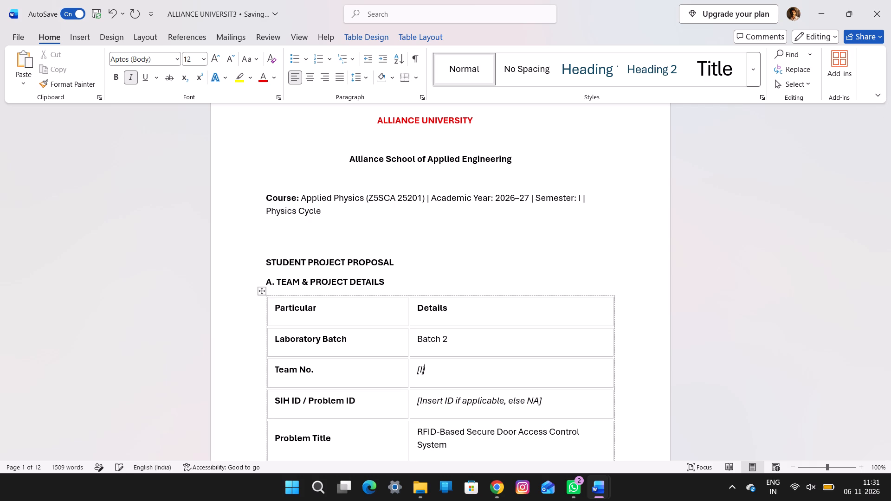
pyautogui.press('BackSpace')
pyautogui.press('5')
# Look over the remaining rows of the Team & Project Details table down to Designation.
pyautogui.scroll(-1, 520, 406)
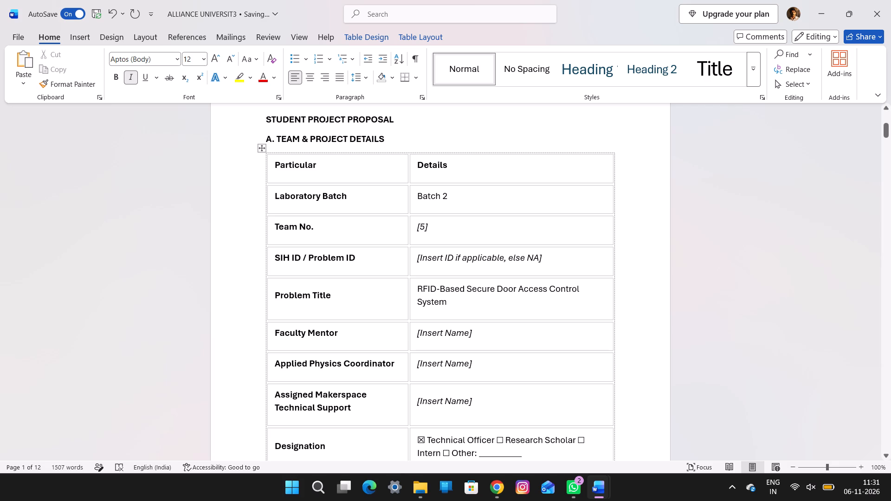
pyautogui.scroll(-2, 453, 321)
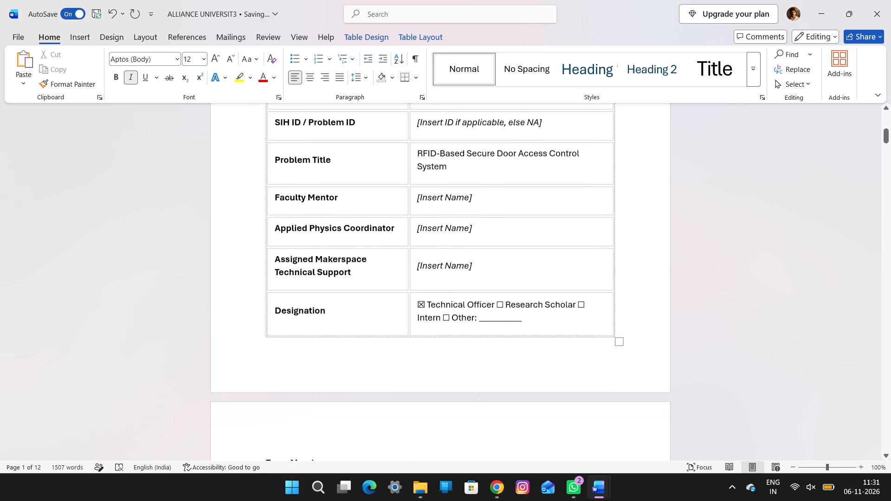
pyautogui.scroll(-2, 453, 321)
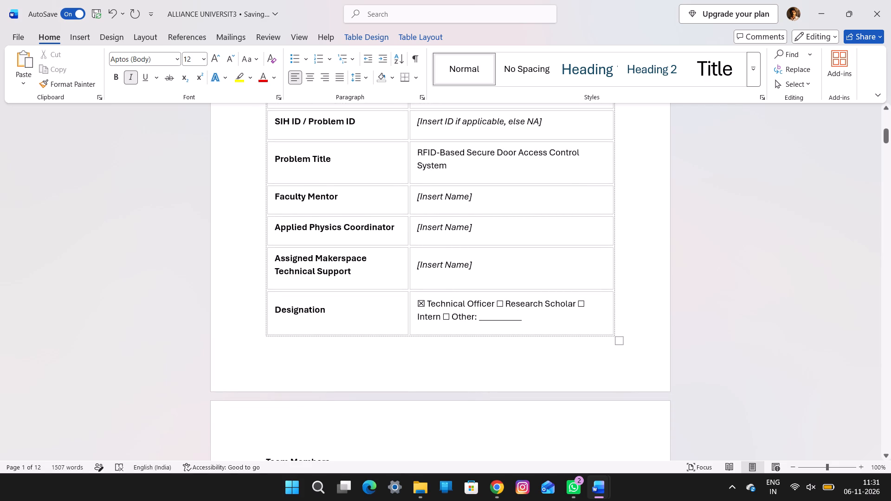
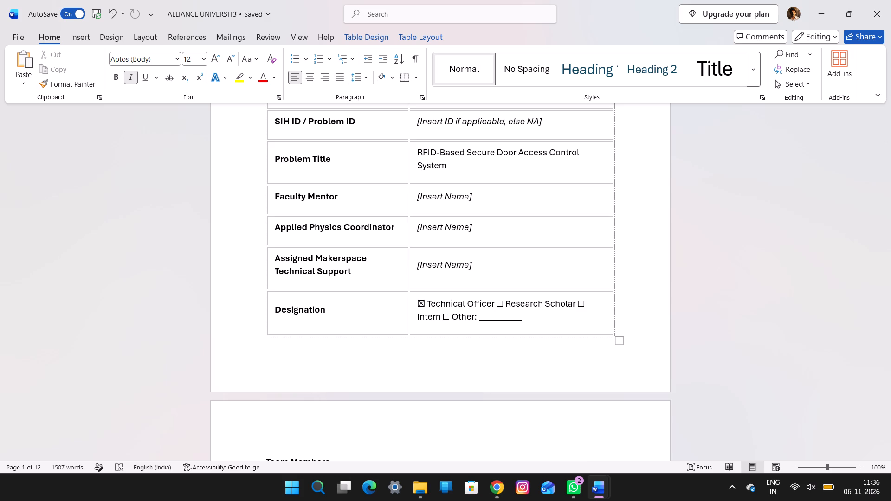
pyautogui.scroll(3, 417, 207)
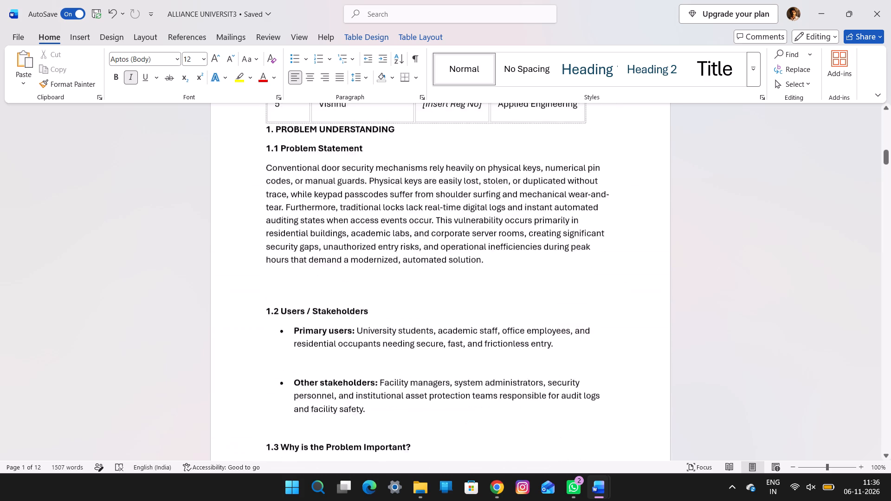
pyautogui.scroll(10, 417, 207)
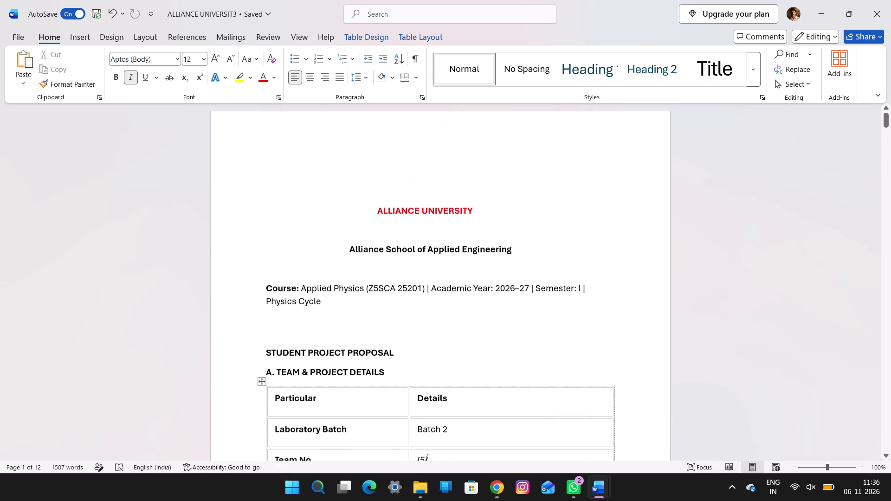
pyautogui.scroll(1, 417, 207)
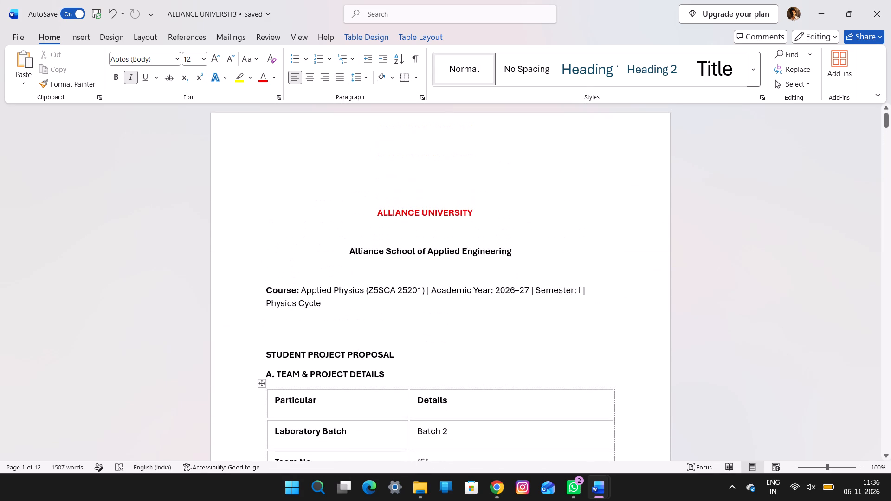
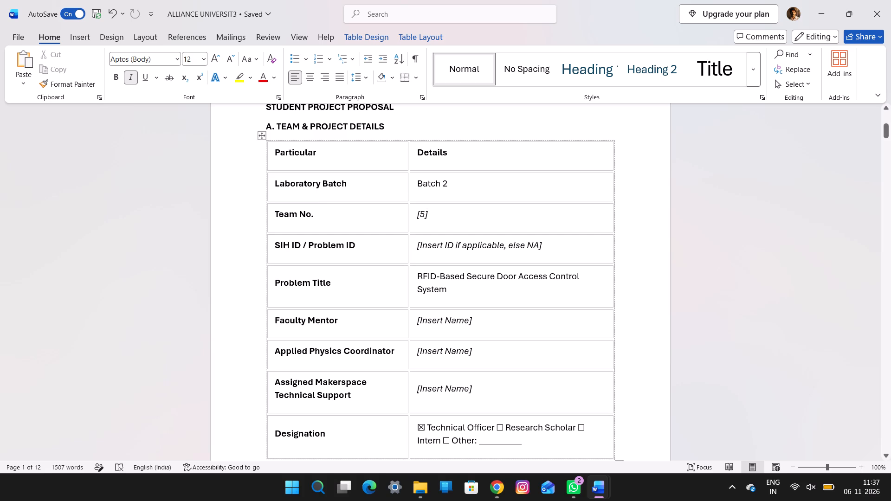
# Review the proposal from the team details through the Novelty / Differentiation section, including problem, existing solutions, proposed solution and engineering domains.
pyautogui.scroll(-7, 531, 308)
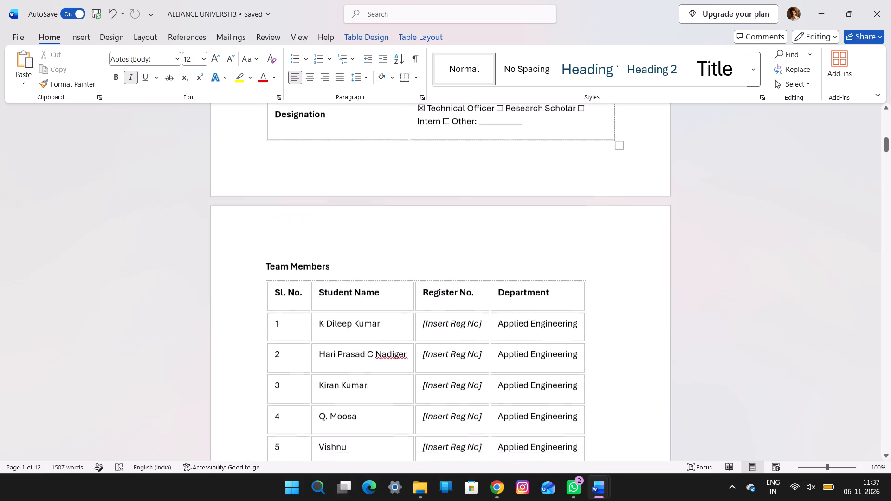
pyautogui.scroll(-5, 531, 308)
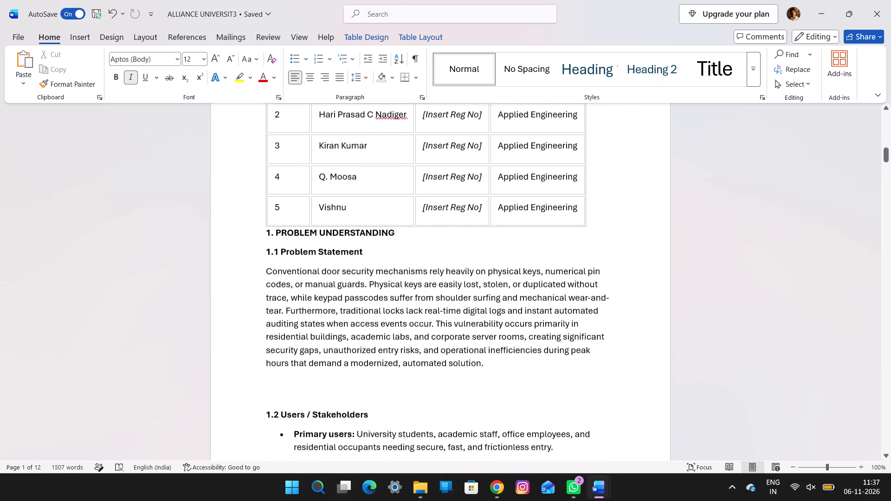
pyautogui.scroll(-3, 531, 308)
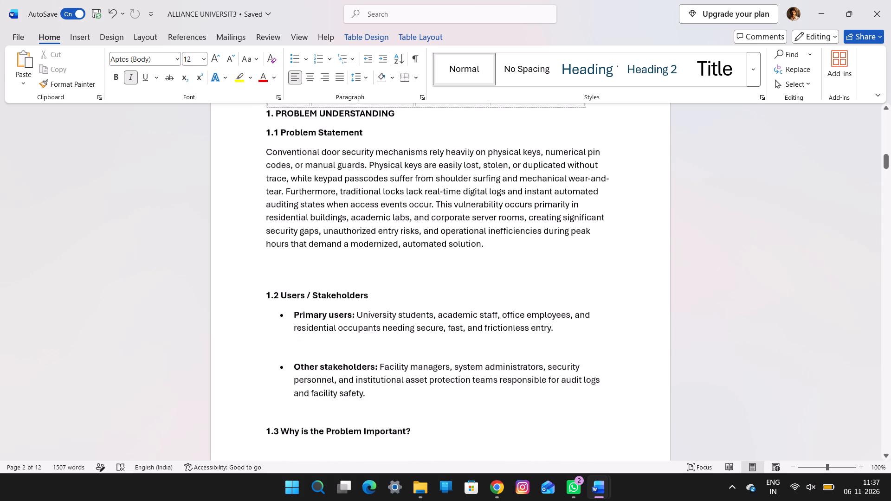
pyautogui.scroll(-2, 531, 308)
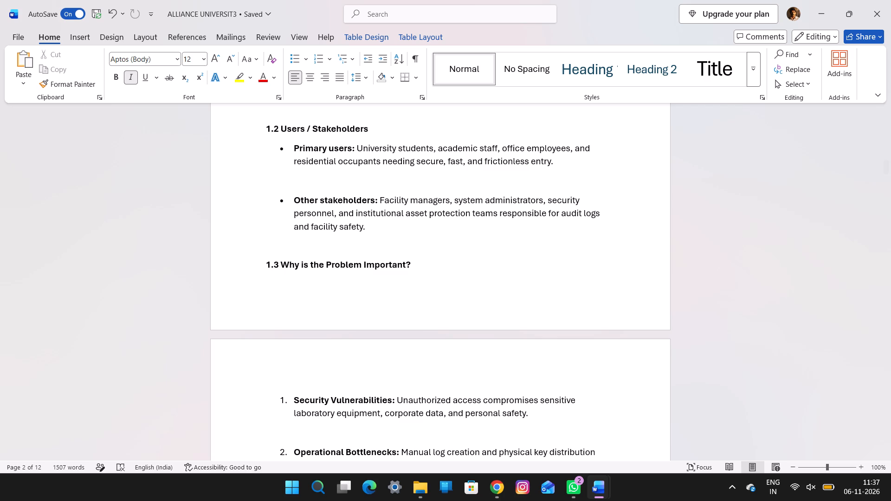
pyautogui.scroll(-1, 531, 308)
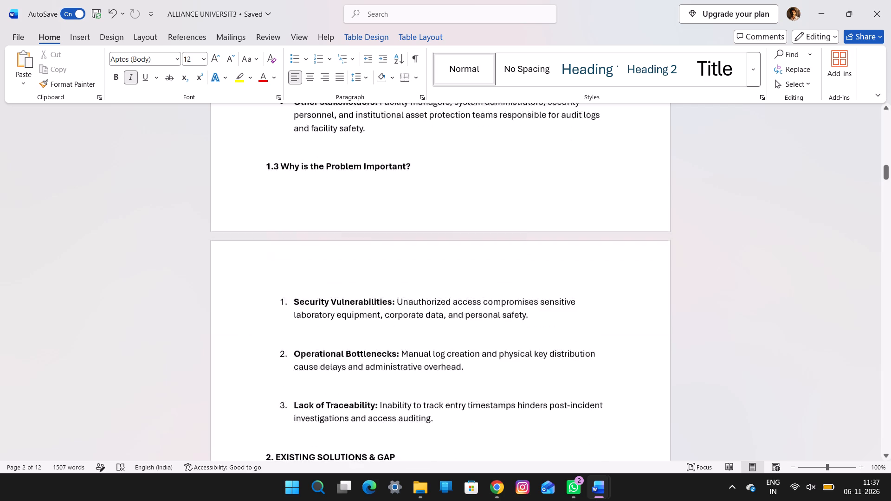
pyautogui.scroll(-5, 531, 308)
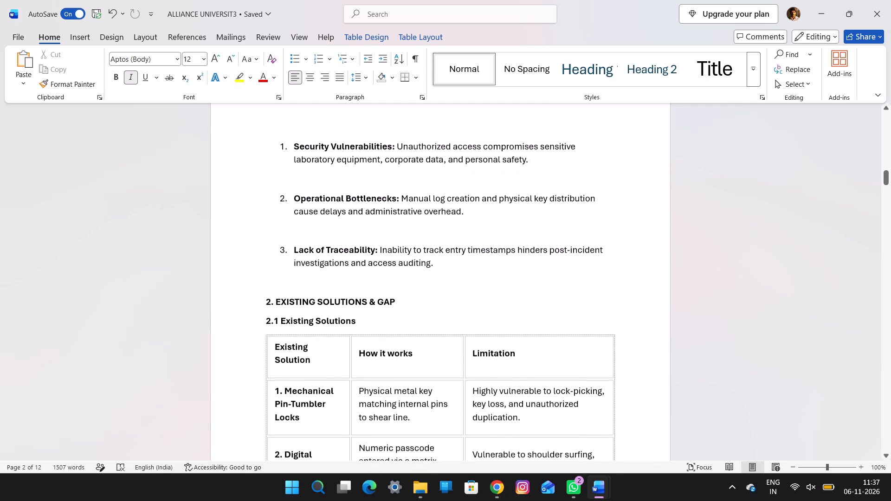
pyautogui.scroll(-1, 531, 308)
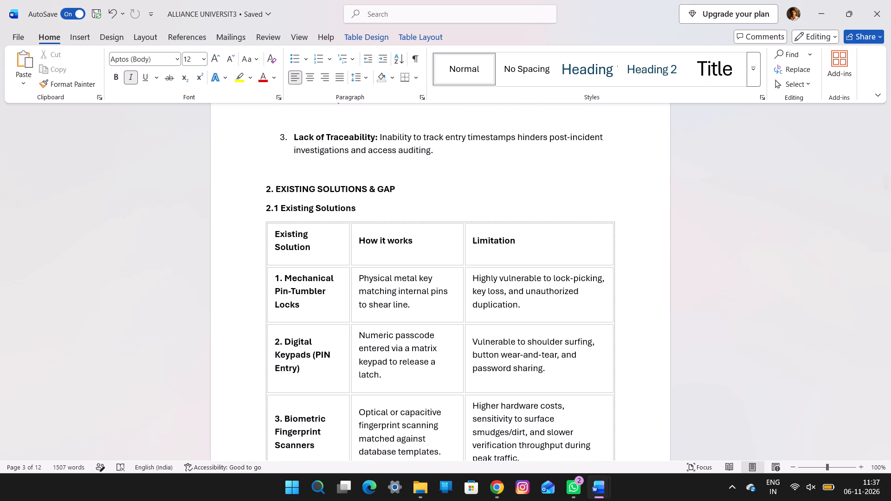
pyautogui.scroll(-3, 531, 308)
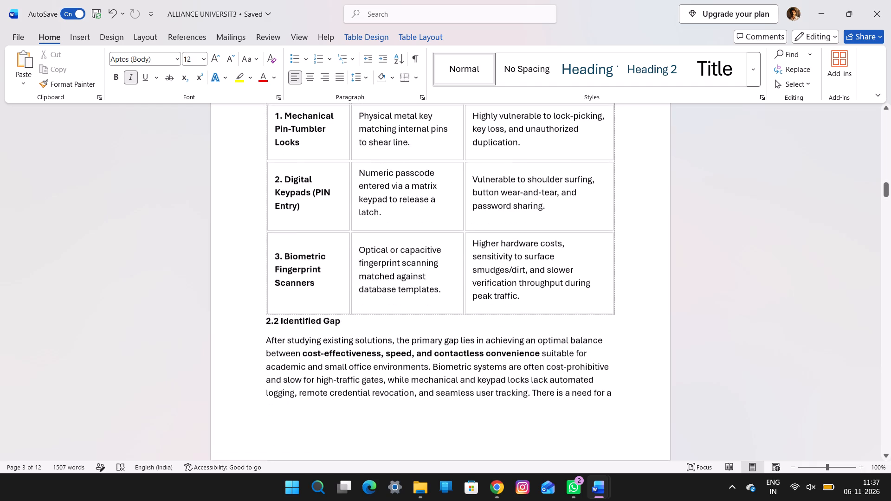
pyautogui.scroll(-5, 531, 308)
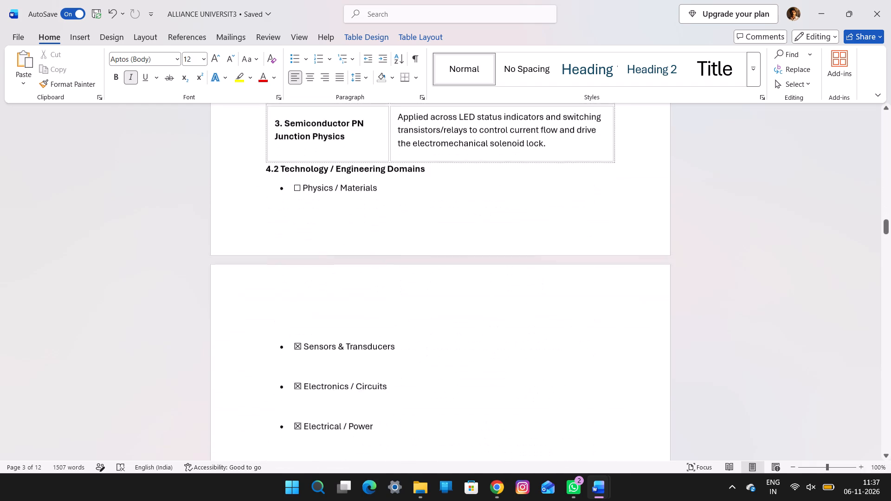
pyautogui.scroll(-2, 531, 308)
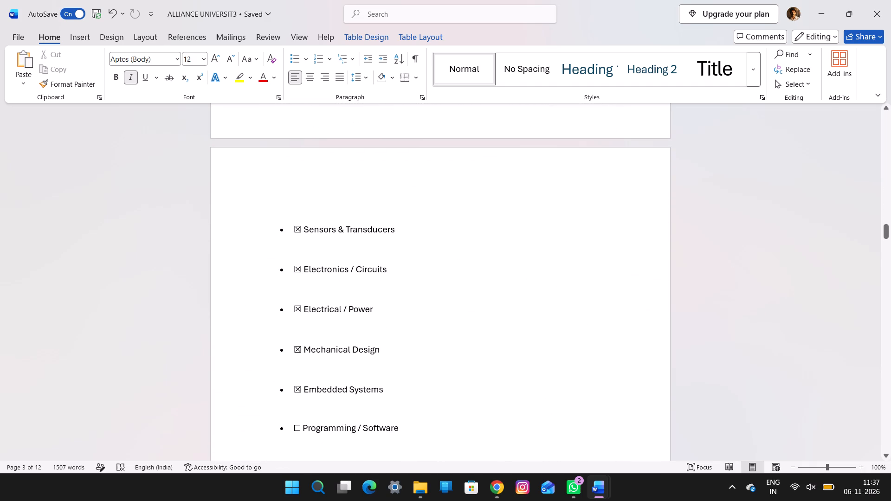
pyautogui.scroll(-1, 531, 308)
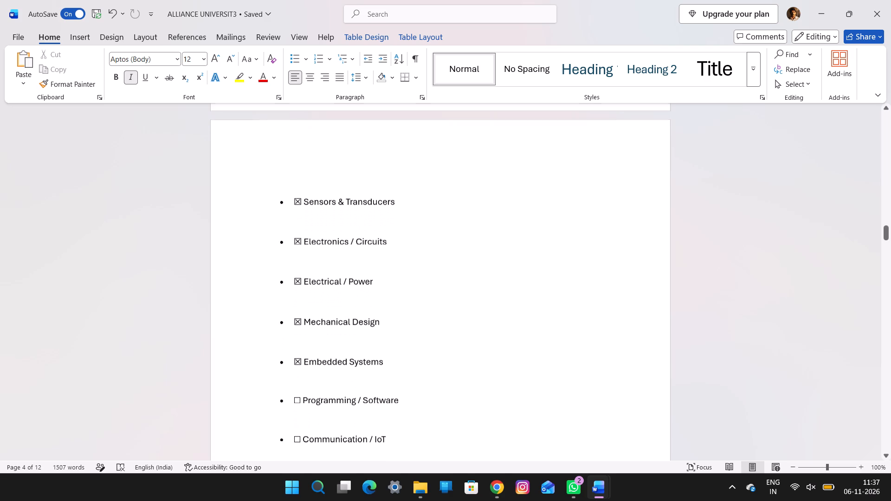
pyautogui.scroll(-1, 531, 308)
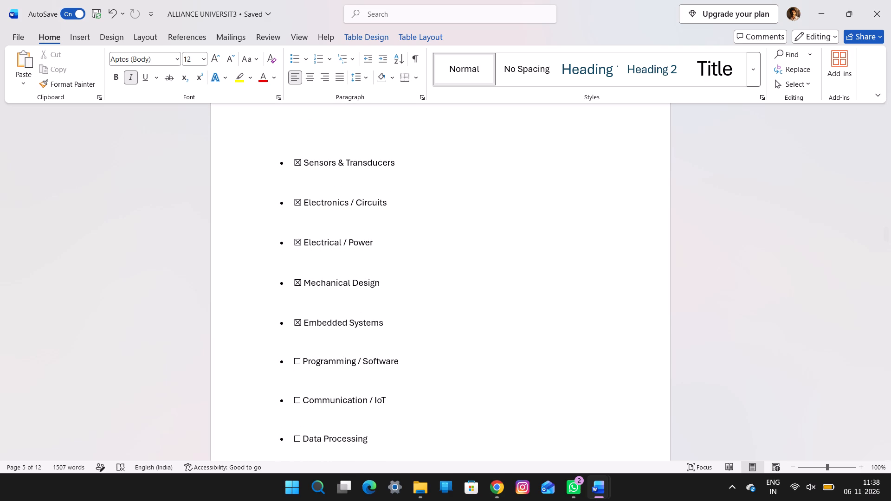
pyautogui.scroll(-3, 531, 308)
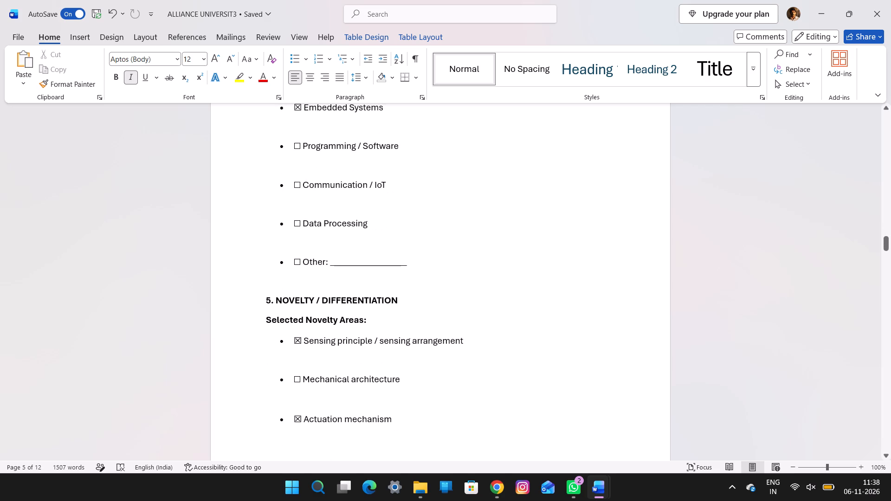
pyautogui.scroll(3, 531, 308)
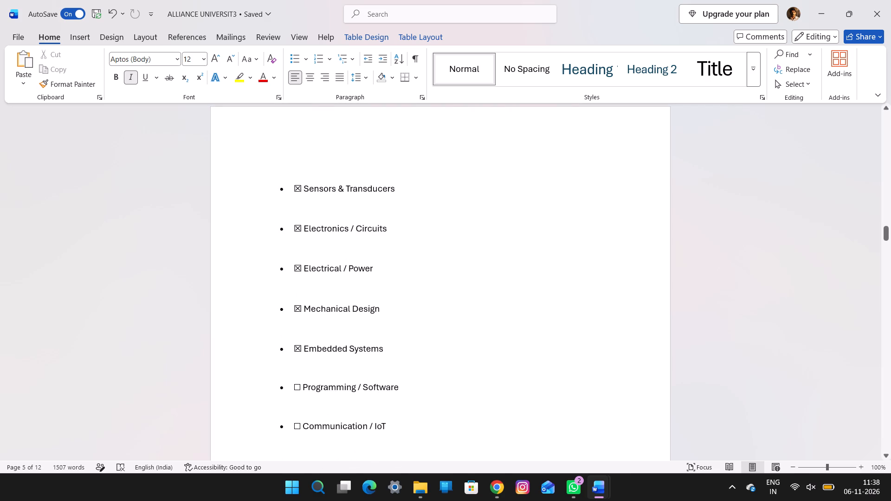
pyautogui.scroll(4, 531, 308)
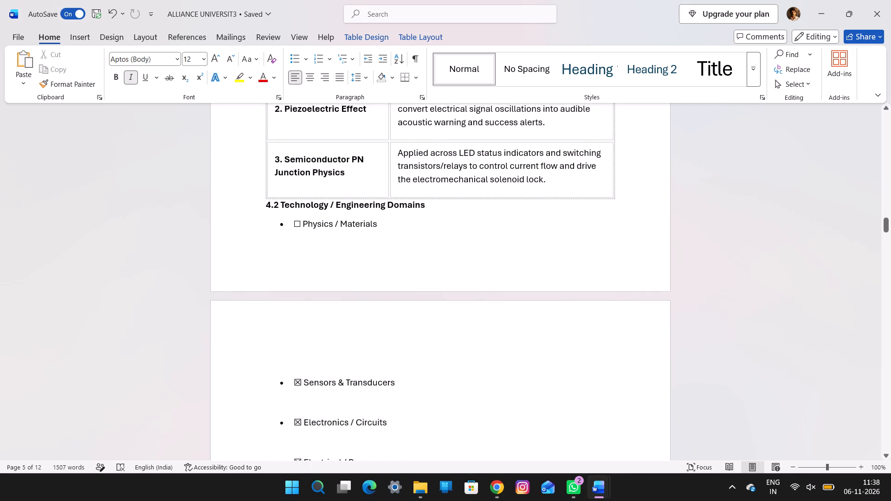
pyautogui.scroll(6, 531, 308)
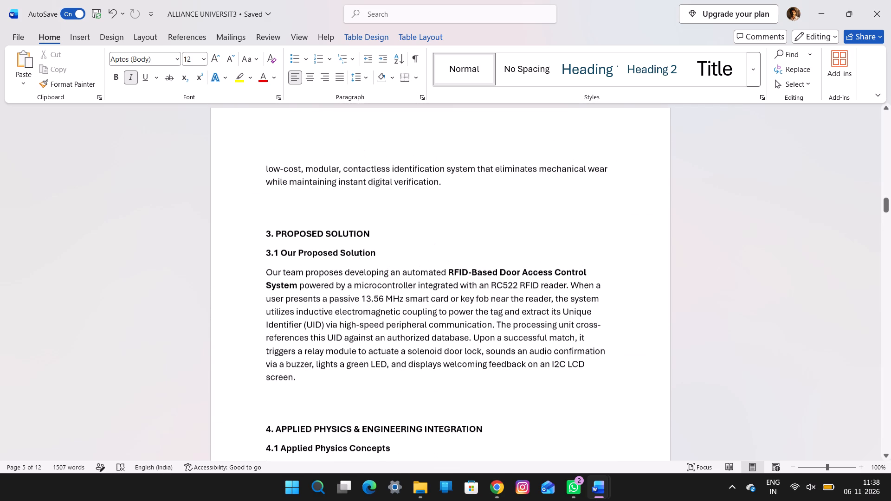
pyautogui.scroll(7, 531, 308)
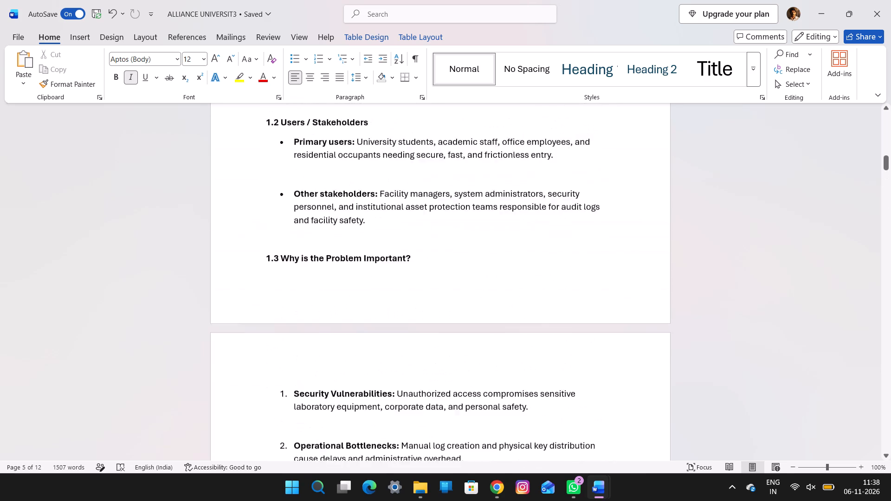
pyautogui.scroll(7, 531, 308)
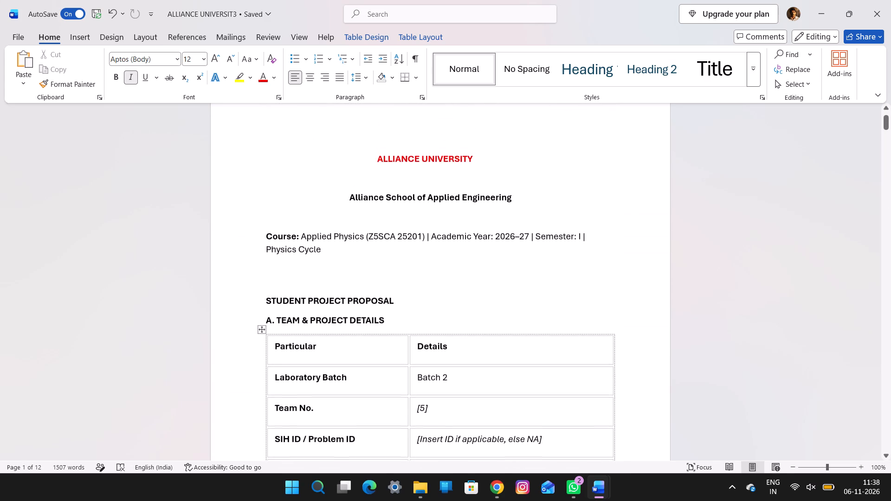
# Replace the bracketed italic Team No. entry in the team details table with a plain 5.
pyautogui.scroll(-1, 531, 308)
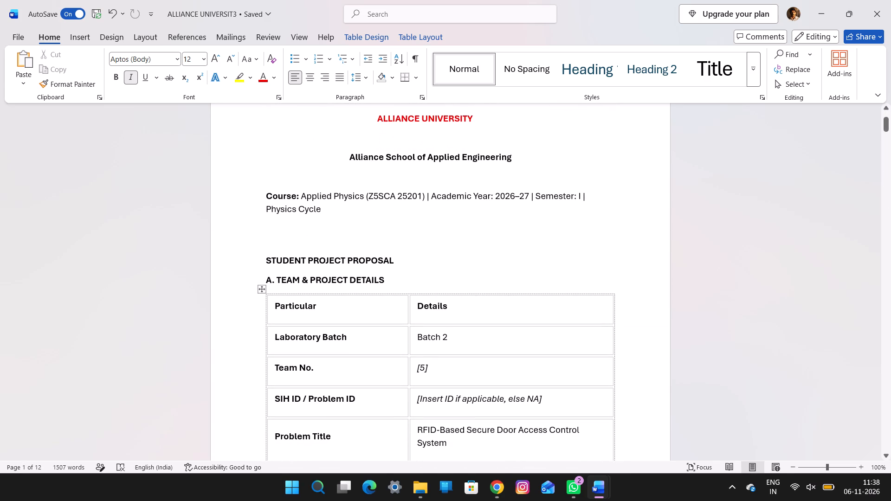
pyautogui.click(455, 369)
pyautogui.press('BackSpace')
pyautogui.press('BackSpace')
pyautogui.press('BackSpace')
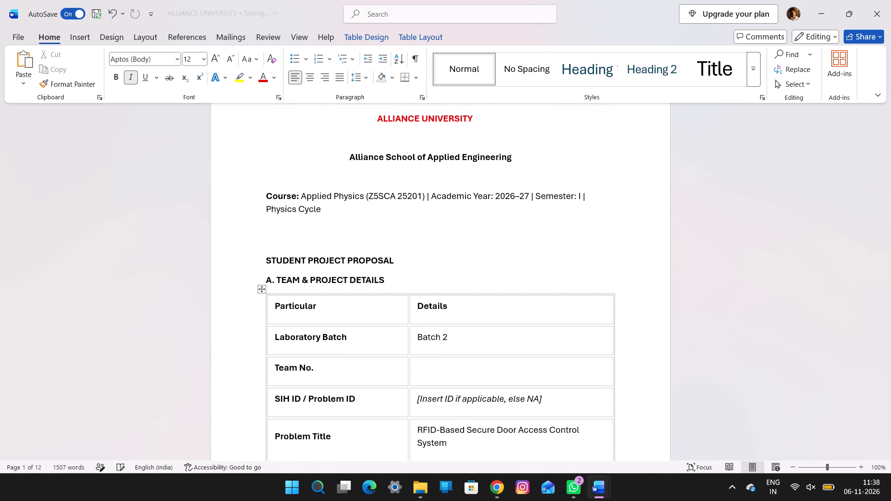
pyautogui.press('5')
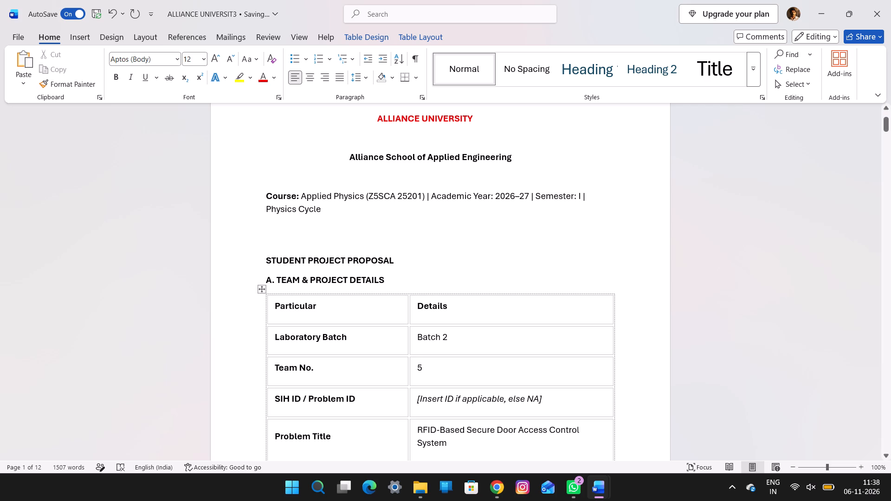
# Delete the placeholder text in the SIH ID / Problem ID row, leaving its details cell blank.
pyautogui.moveTo(546, 402); pyautogui.dragTo(420, 406)
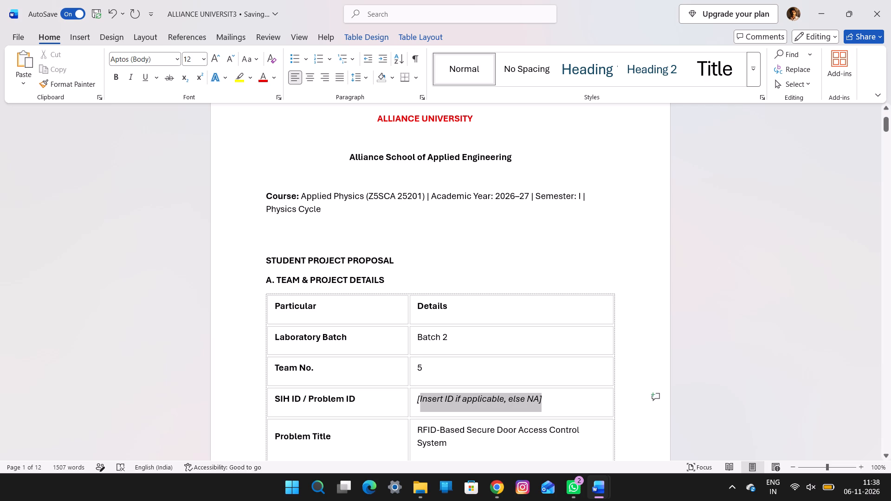
pyautogui.moveTo(420, 406); pyautogui.dragTo(416, 405)
pyautogui.press('BackSpace')
# Delete the [Insert Name] placeholder in the Faculty Mentor row of the team details table.
pyautogui.scroll(-1, 416, 405)
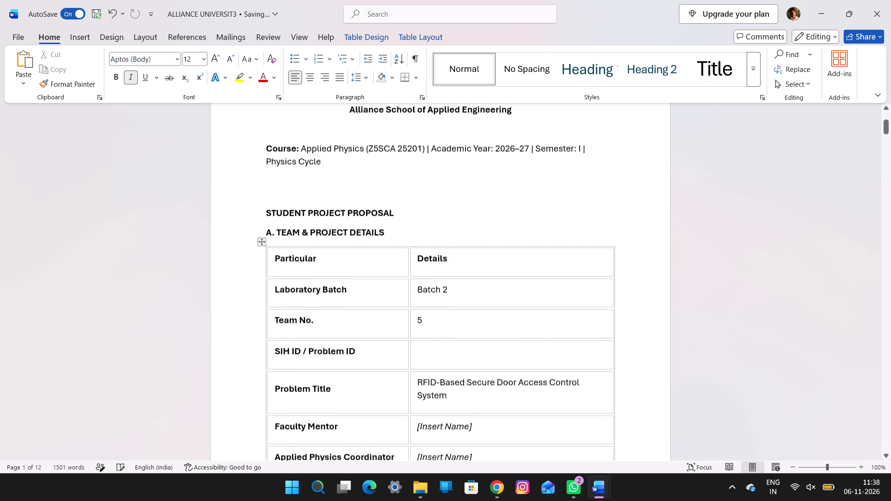
pyautogui.scroll(-2, 416, 405)
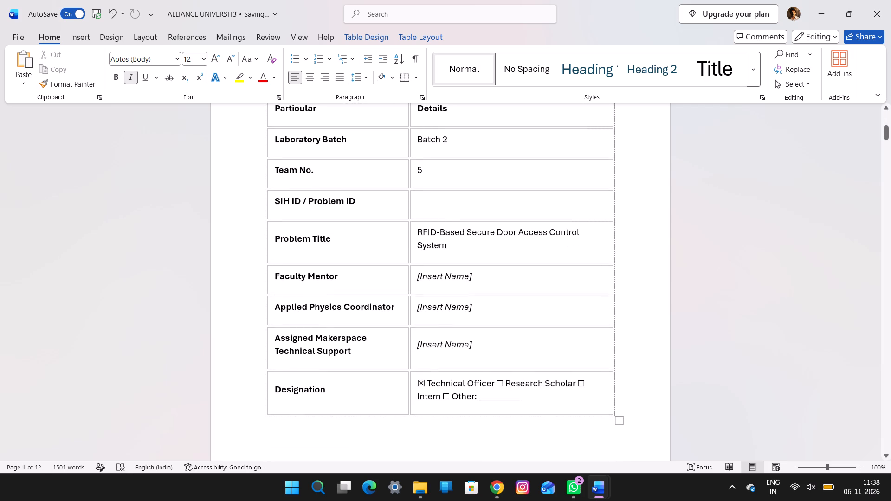
pyautogui.click(481, 277)
pyautogui.press('BackSpace')
pyautogui.press('BackSpace')
pyautogui.press('BackSpace')
pyautogui.press('BackSpace')
pyautogui.press('BackSpace')
pyautogui.press('BackSpace')
pyautogui.press('BackSpace')
pyautogui.press('BackSpace')
pyautogui.press('BackSpace')
pyautogui.press('BackSpace')
pyautogui.press('BackSpace')
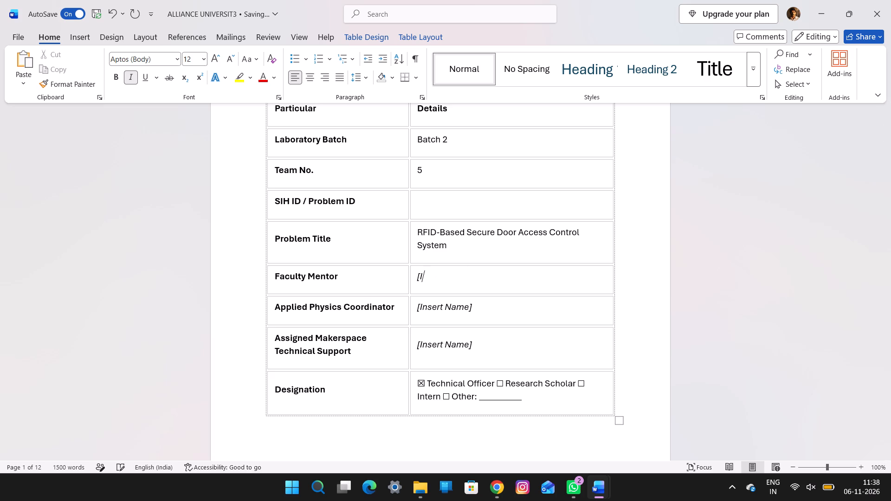
pyautogui.press('BackSpace')
pyautogui.press('BackSpace')
# Delete the [Insert Name] placeholder in the Applied Physics Coordinator row.
pyautogui.click(493, 302)
pyautogui.press('BackSpace')
pyautogui.press('BackSpace')
pyautogui.press('BackSpace')
pyautogui.press('BackSpace')
pyautogui.press('BackSpace')
pyautogui.press('BackSpace')
pyautogui.press('BackSpace')
pyautogui.press('BackSpace')
pyautogui.press('BackSpace')
pyautogui.press('BackSpace')
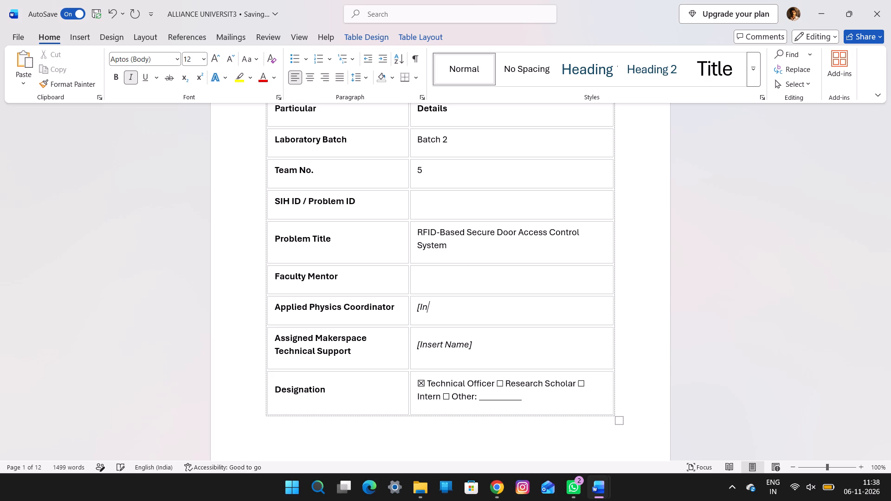
pyautogui.press('BackSpace')
pyautogui.press('BackSpace')
pyautogui.press('BackSpace')
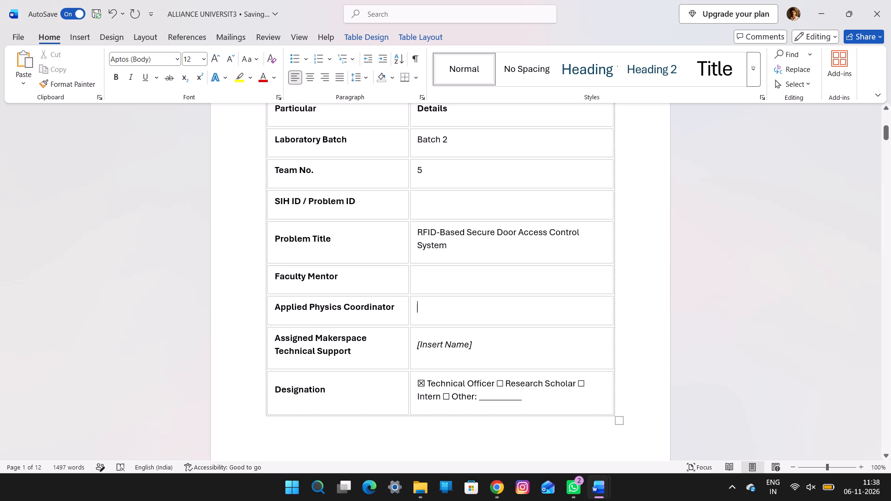
# Delete the [Insert Name] placeholder in the Assigned Makerspace Technical Support row.
pyautogui.click(524, 348)
pyautogui.press('BackSpace')
pyautogui.press('BackSpace')
pyautogui.press('BackSpace')
pyautogui.press('BackSpace')
pyautogui.press('BackSpace')
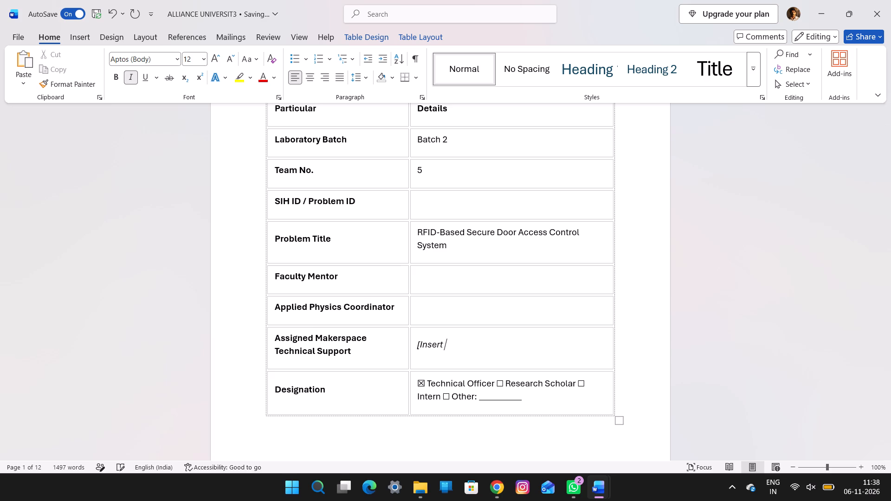
pyautogui.press('BackSpace')
pyautogui.press('BackSpace')
pyautogui.press('BackSpace')
pyautogui.press('BackSpace')
pyautogui.press('BackSpace')
pyautogui.press('BackSpace')
pyautogui.press('BackSpace')
pyautogui.press('BackSpace')
pyautogui.press('BackSpace')
pyautogui.press('BackSpace')
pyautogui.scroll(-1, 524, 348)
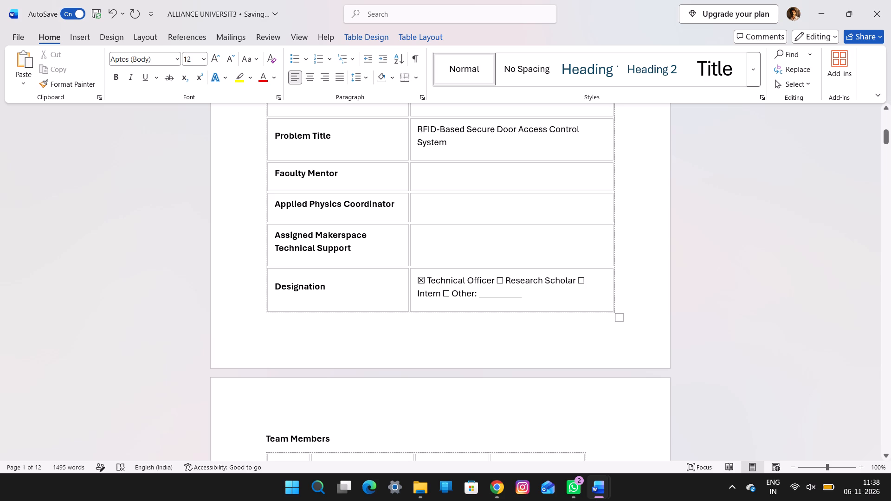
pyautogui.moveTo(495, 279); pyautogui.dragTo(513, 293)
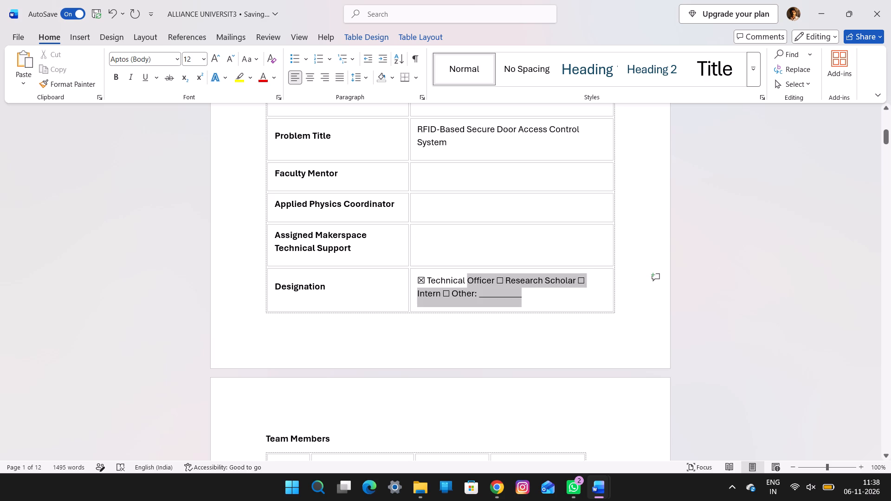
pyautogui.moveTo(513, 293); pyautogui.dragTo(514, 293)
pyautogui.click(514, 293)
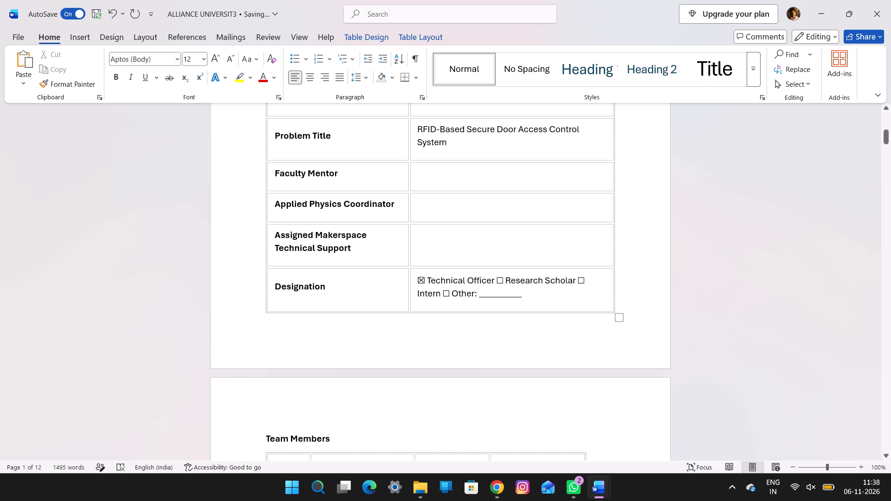
# Reduce the Designation entry to Technical Officer by deleting the other options and the checkbox symbol in front of it.
pyautogui.moveTo(496, 276); pyautogui.dragTo(517, 302)
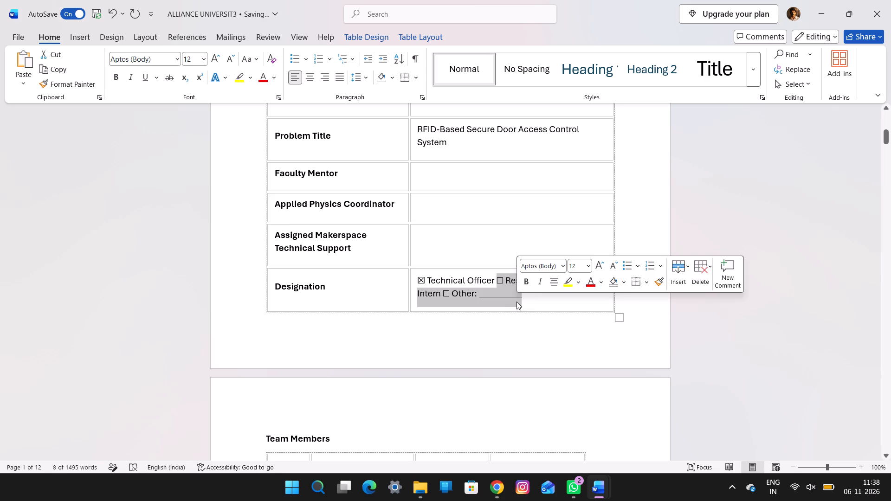
pyautogui.press('BackSpace')
pyautogui.click(448, 277)
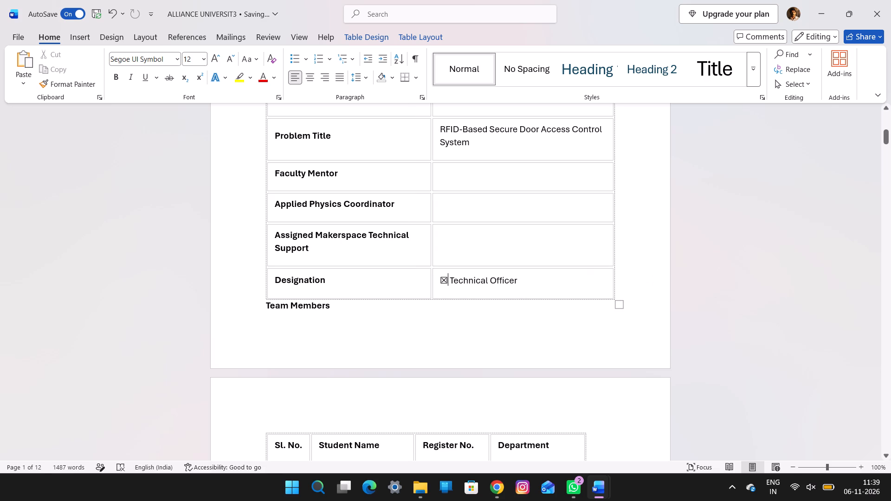
pyautogui.press('BackSpace')
# Clear the five [Insert Reg No] placeholders from the Team Members table by deleting those cells with the shift cells up option.
pyautogui.scroll(-2, 448, 277)
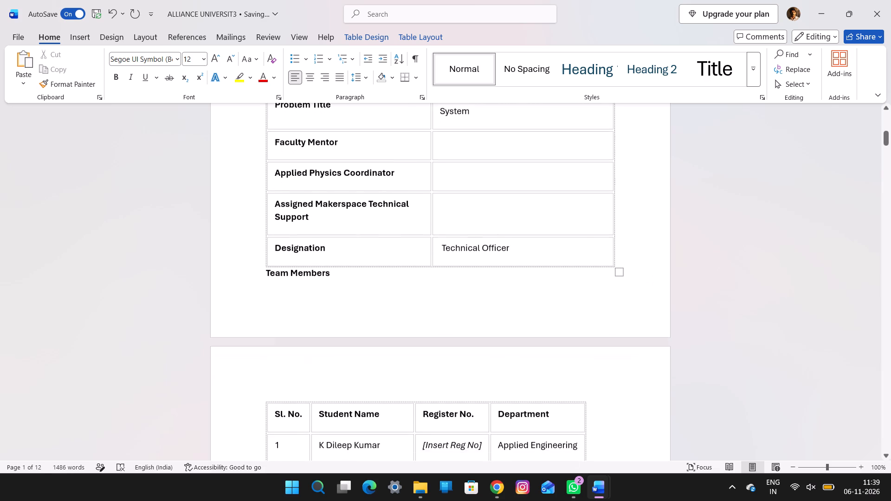
pyautogui.scroll(-2, 386, 339)
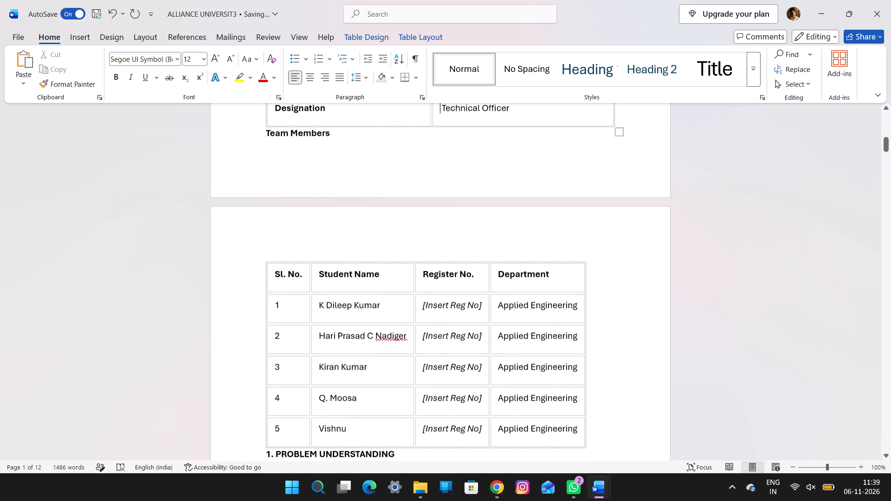
pyautogui.scroll(-1, 386, 339)
pyautogui.moveTo(425, 282); pyautogui.dragTo(444, 328)
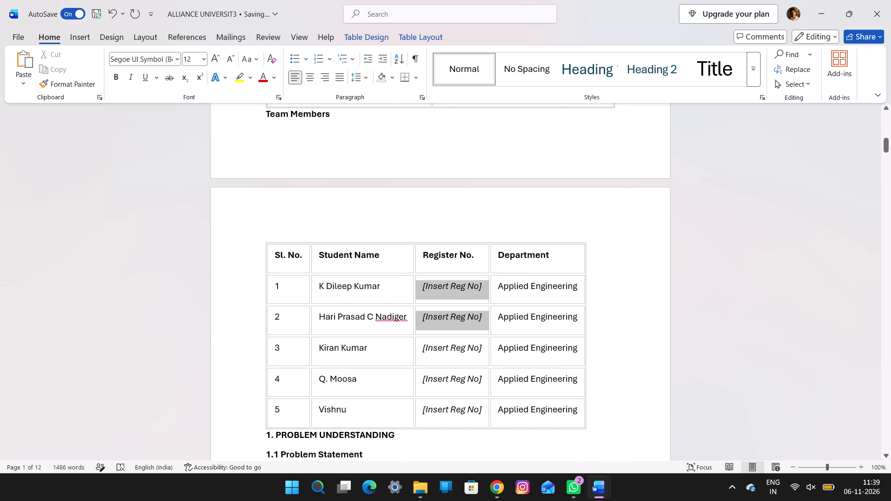
pyautogui.moveTo(444, 328); pyautogui.dragTo(461, 417)
pyautogui.press('BackSpace')
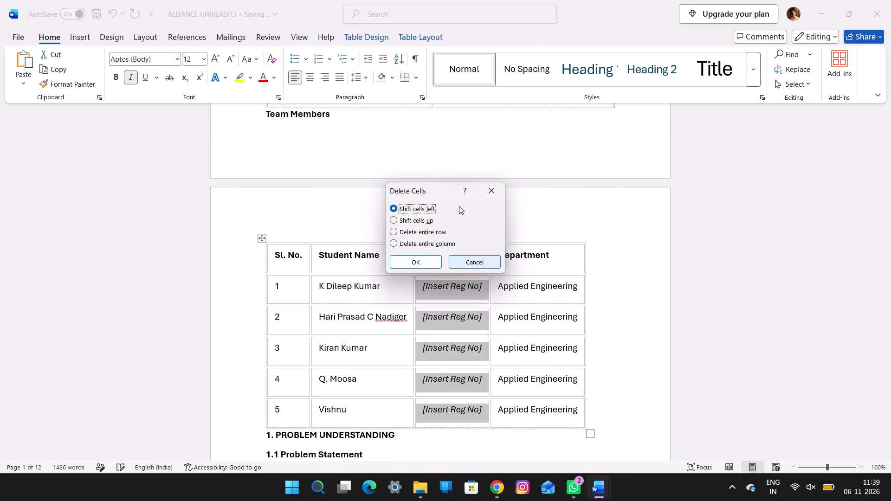
pyautogui.click(395, 217)
pyautogui.press('Return')
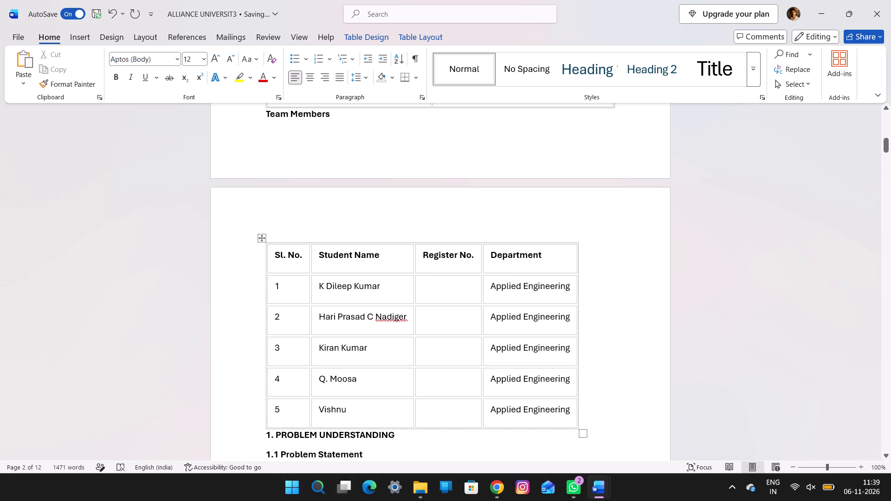
# Clear the five Applied Engineering entries under Department by deleting those cells with the shift cells up option.
pyautogui.moveTo(491, 284); pyautogui.dragTo(524, 379)
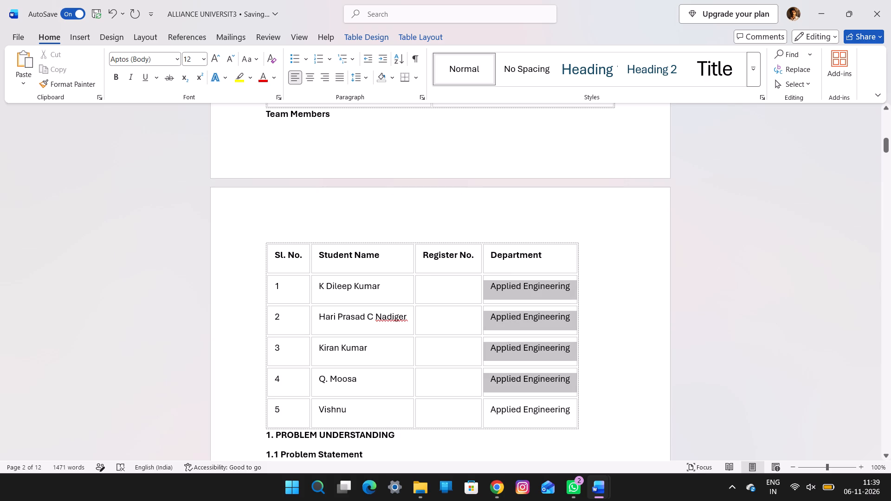
pyautogui.moveTo(524, 379); pyautogui.dragTo(527, 415)
pyautogui.press('BackSpace')
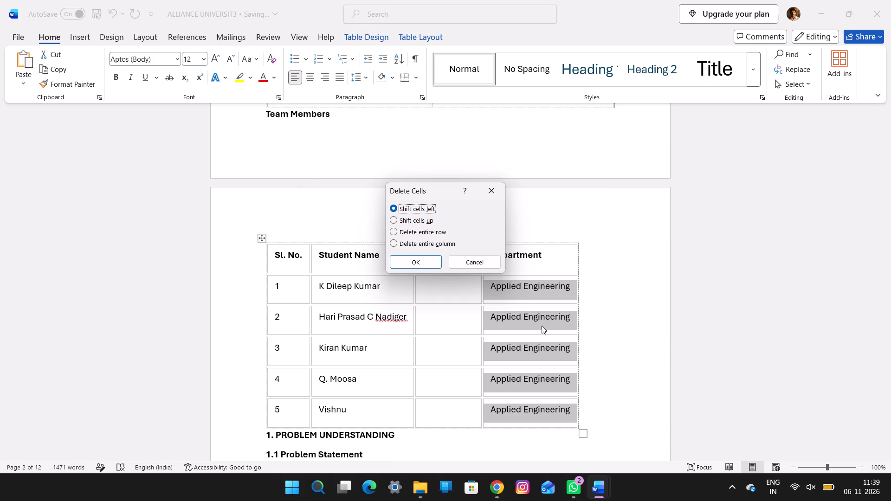
pyautogui.click(397, 220)
pyautogui.press('BackSpace')
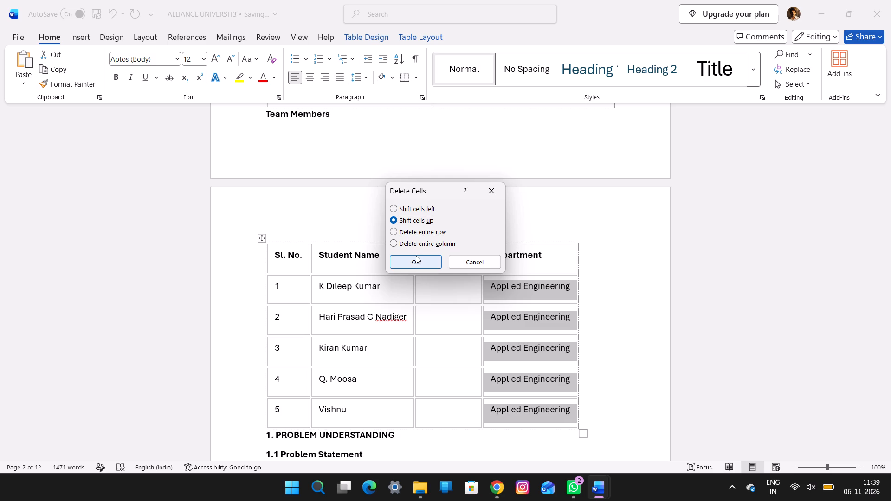
pyautogui.press('Return')
# Insert two blank lines after the Other stakeholders bullet to push the 1.3 Why is the Problem Important? heading onto the following page.
pyautogui.scroll(-1, 425, 241)
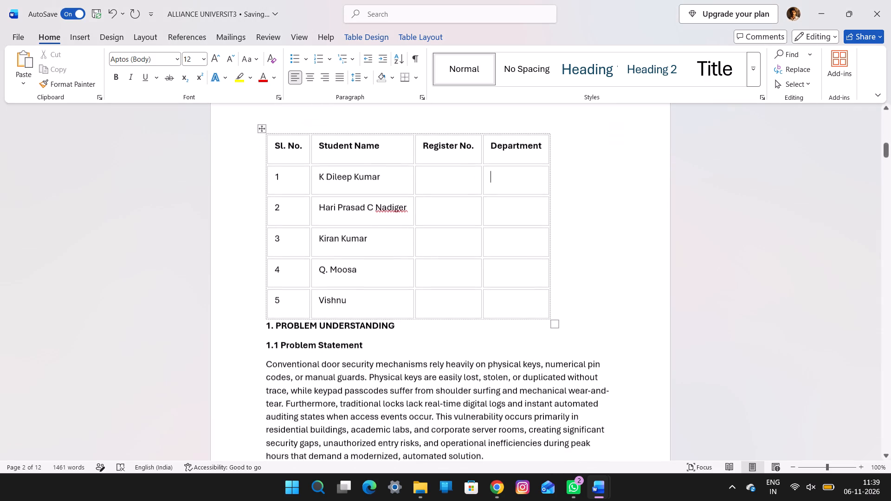
pyautogui.scroll(-2, 429, 235)
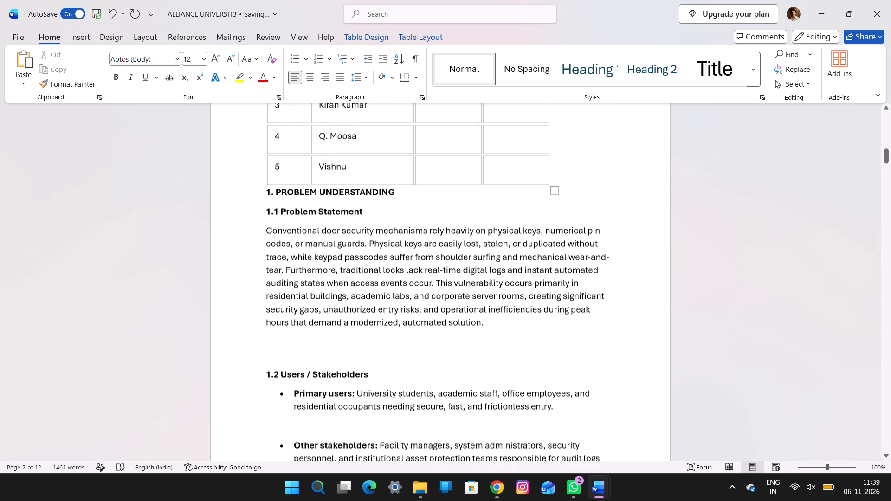
pyautogui.scroll(-4, 429, 235)
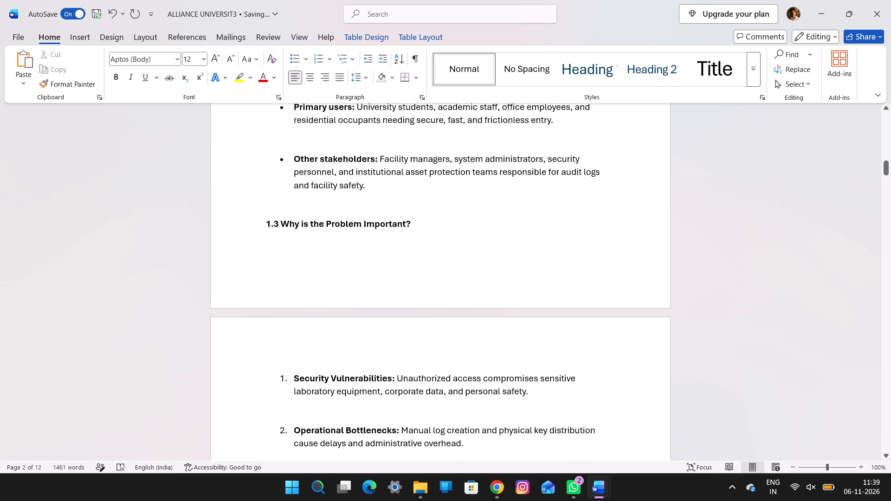
pyautogui.scroll(-1, 429, 235)
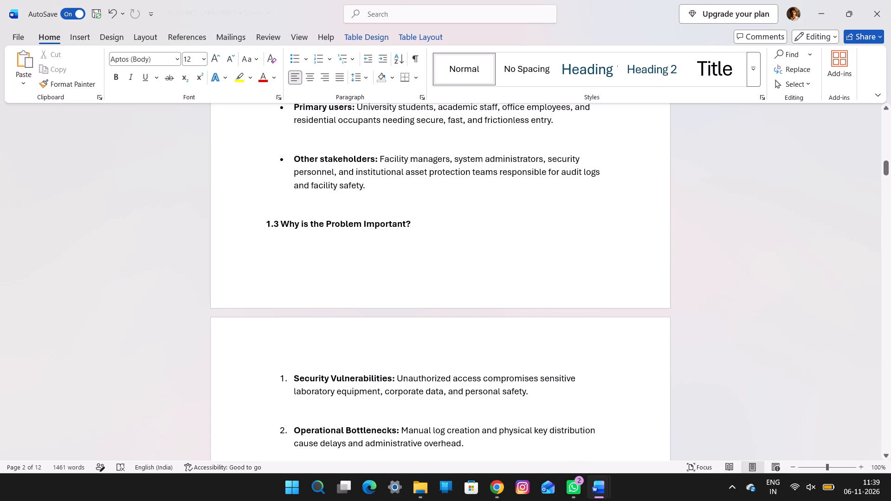
pyautogui.scroll(-1, 429, 235)
pyautogui.click(389, 175)
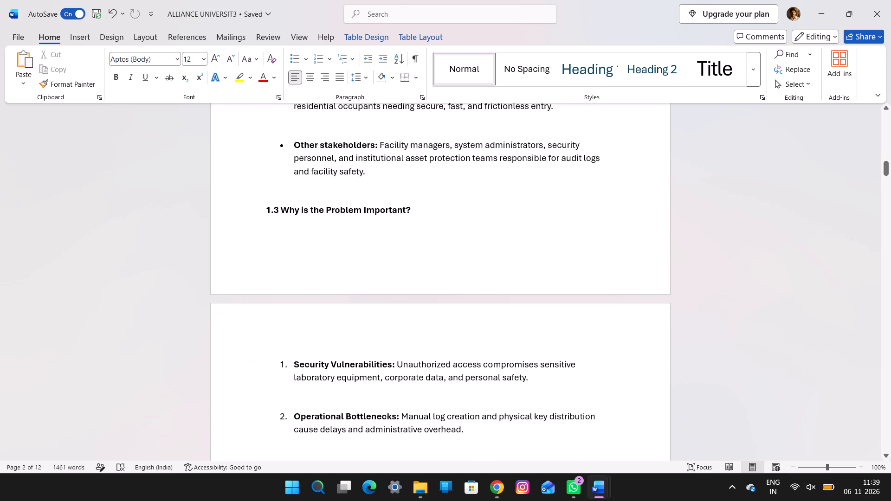
pyautogui.press('Return')
pyautogui.press('Return')
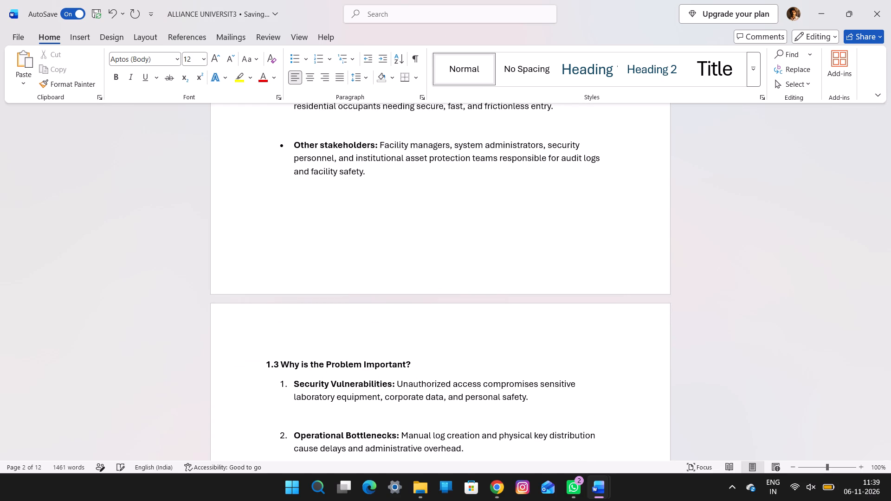
# Insert four blank lines before the 2.2 Identified Gap heading to move it onto the same page as its paragraph.
pyautogui.scroll(-1, 389, 175)
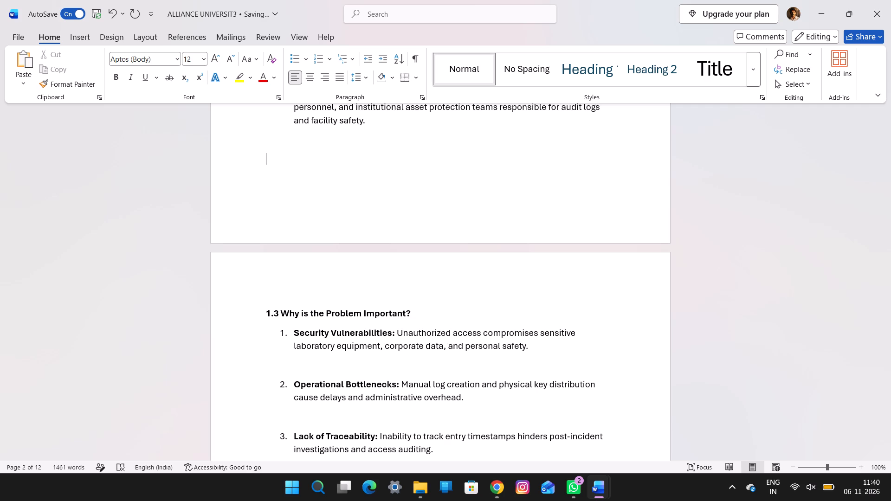
pyautogui.scroll(-2, 389, 175)
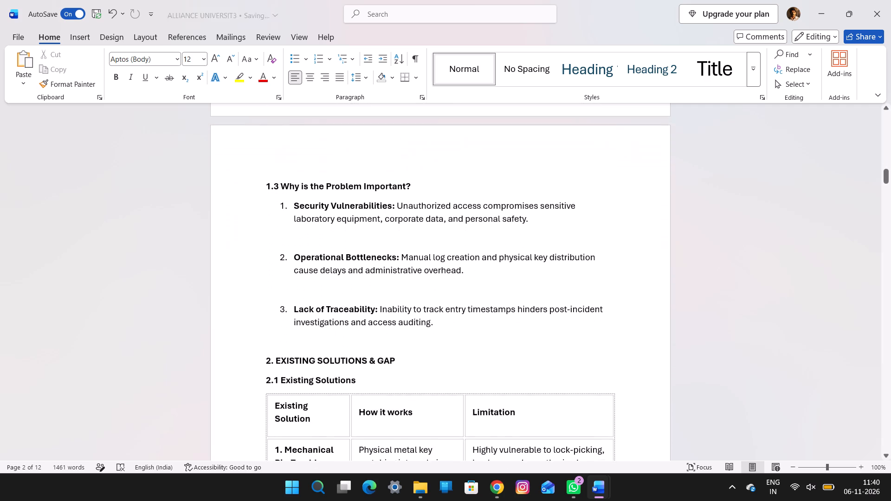
pyautogui.scroll(-2, 389, 175)
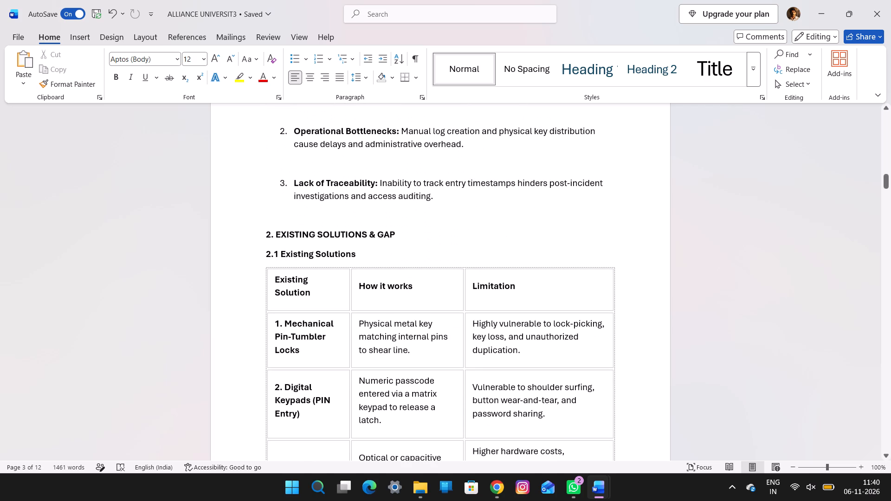
pyautogui.scroll(-1, 389, 175)
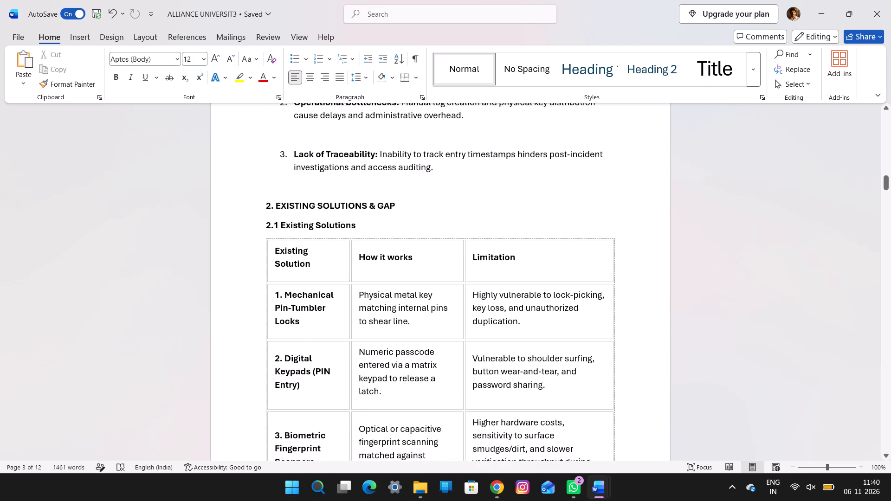
pyautogui.hscroll(1, 389, 175)
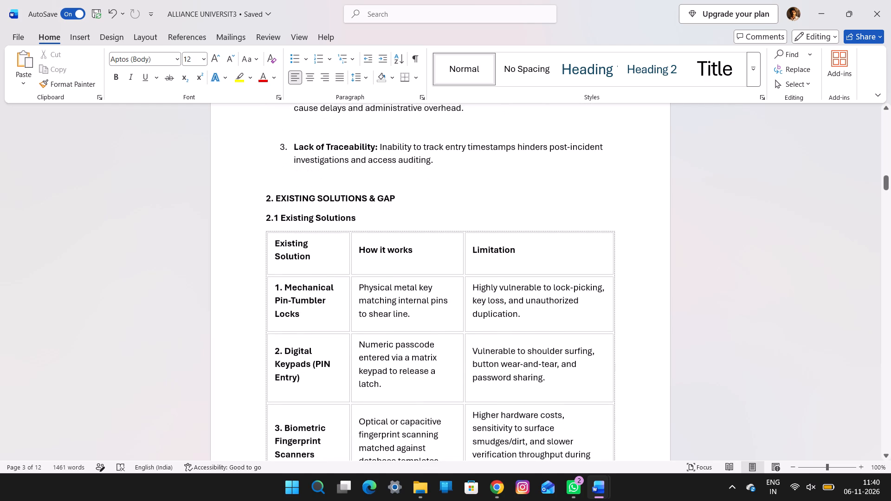
pyautogui.hscroll(1, 389, 175)
pyautogui.scroll(-1, 376, 222)
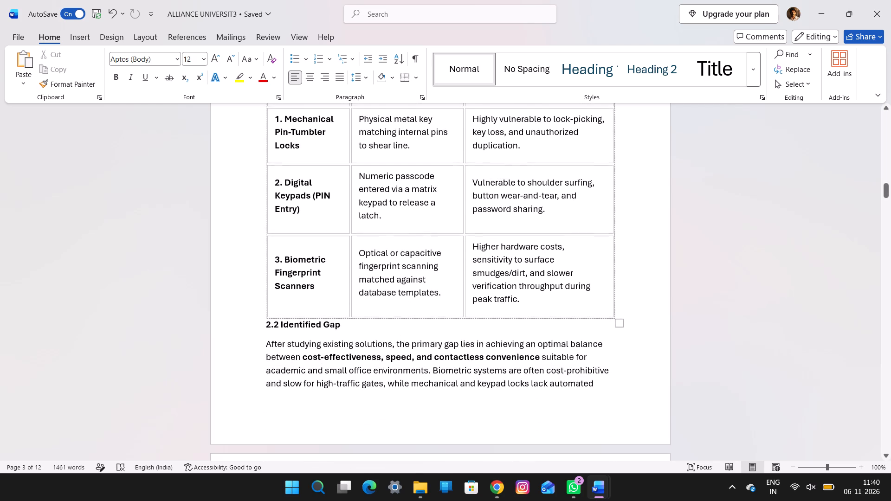
pyautogui.scroll(-1, 376, 222)
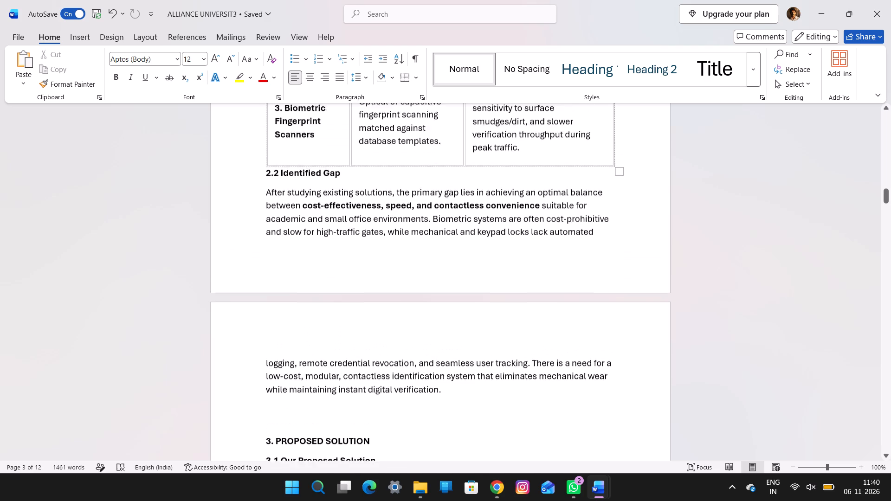
pyautogui.scroll(-1, 376, 222)
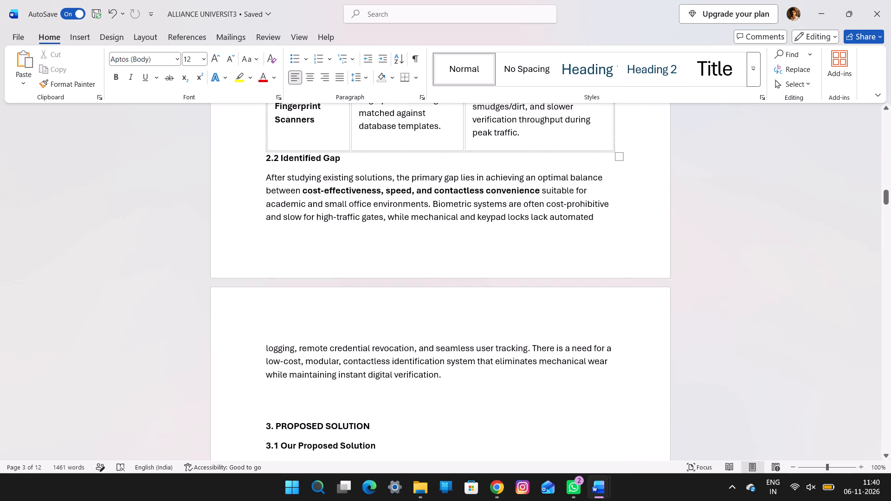
pyautogui.click(260, 158)
pyautogui.press('Return')
pyautogui.press('Return')
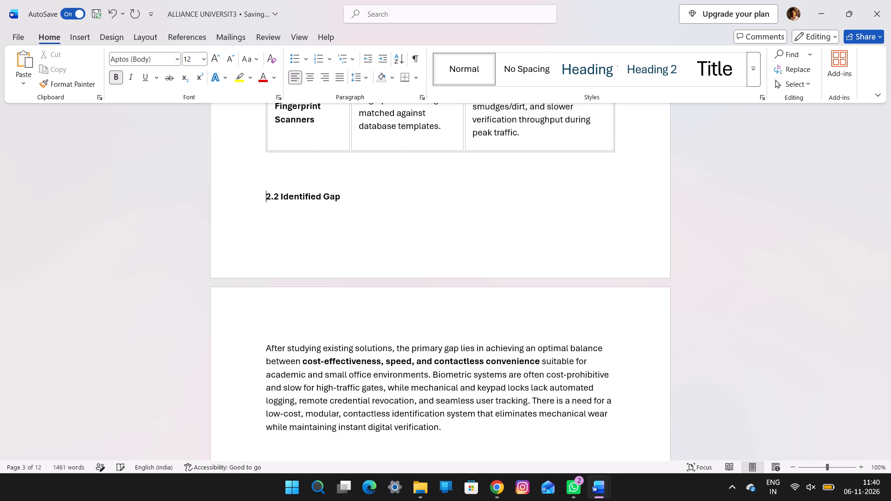
pyautogui.press('Return')
pyautogui.press('Return')
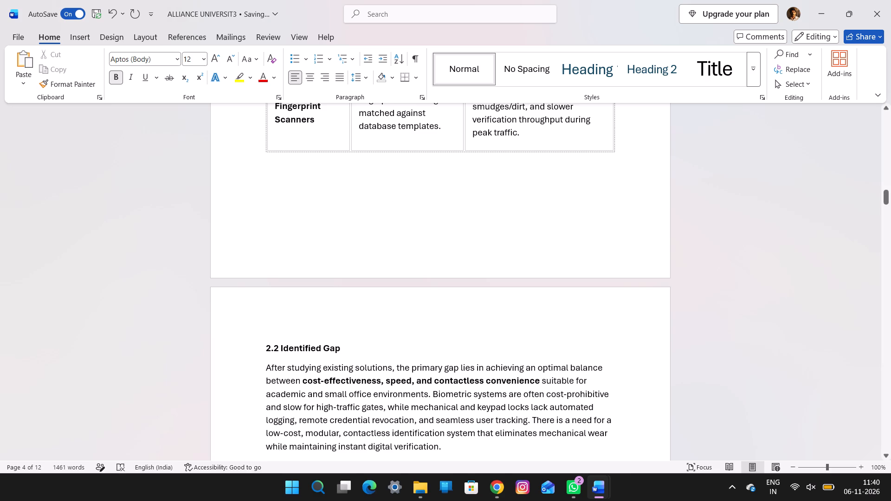
# Review the layout of the Proposed Solution, Applied Physics Concepts and Technology / Engineering Domains sections, rechecking the earlier pages.
pyautogui.scroll(-2, 331, 154)
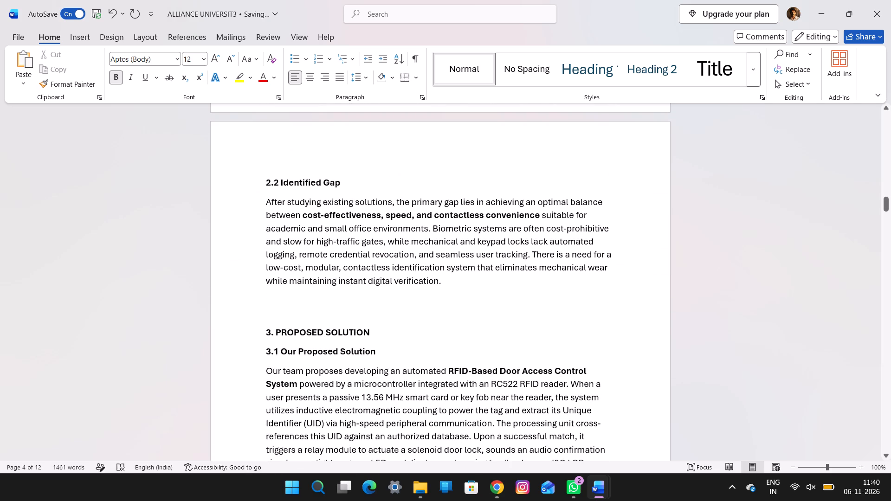
pyautogui.scroll(-6, 331, 154)
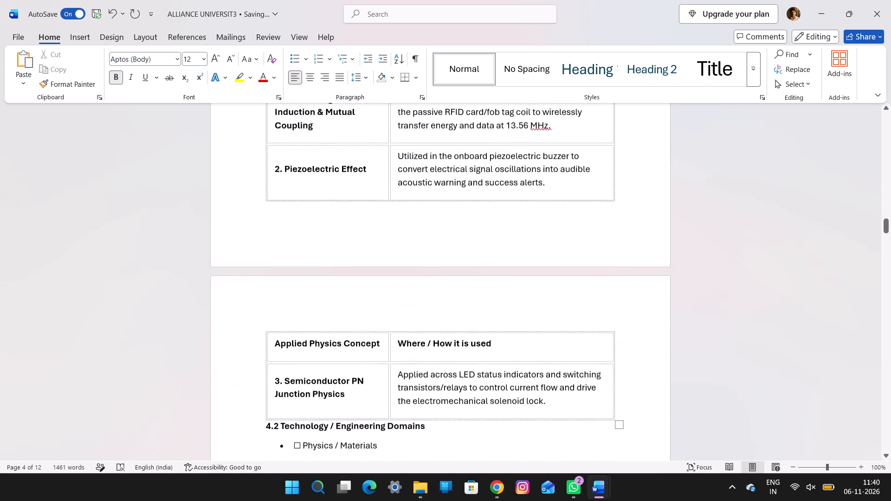
pyautogui.scroll(-2, 331, 154)
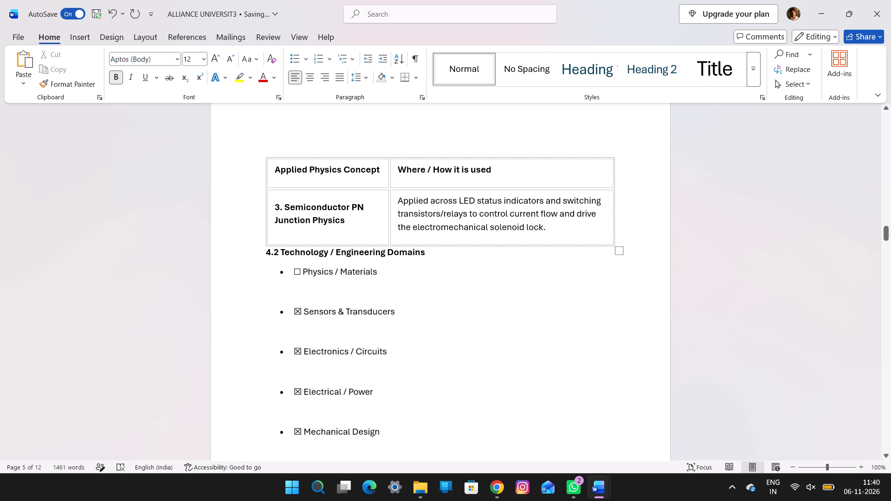
pyautogui.scroll(2, 304, 310)
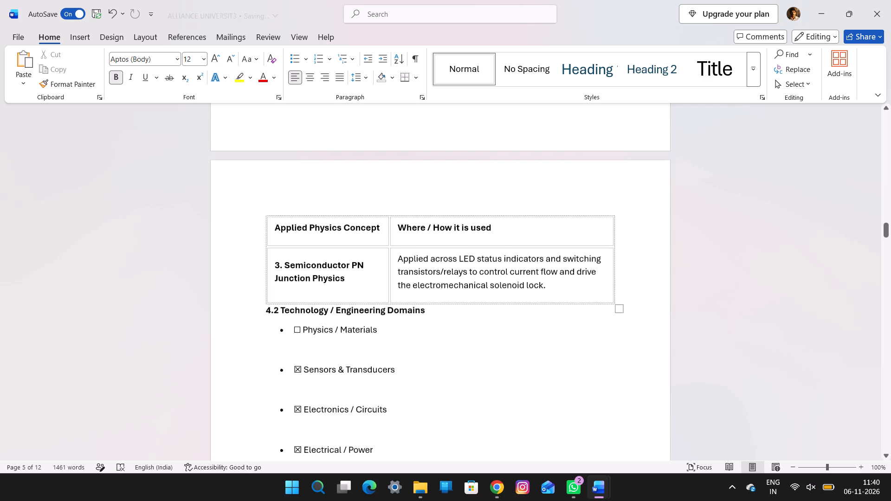
pyautogui.scroll(3, 304, 310)
pyautogui.hscroll(1, 304, 310)
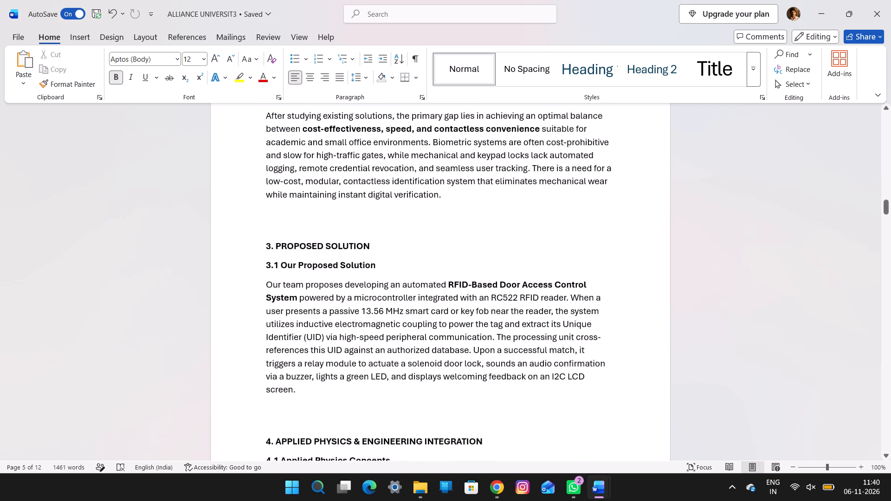
pyautogui.hscroll(1, 304, 310)
pyautogui.scroll(-5, 304, 310)
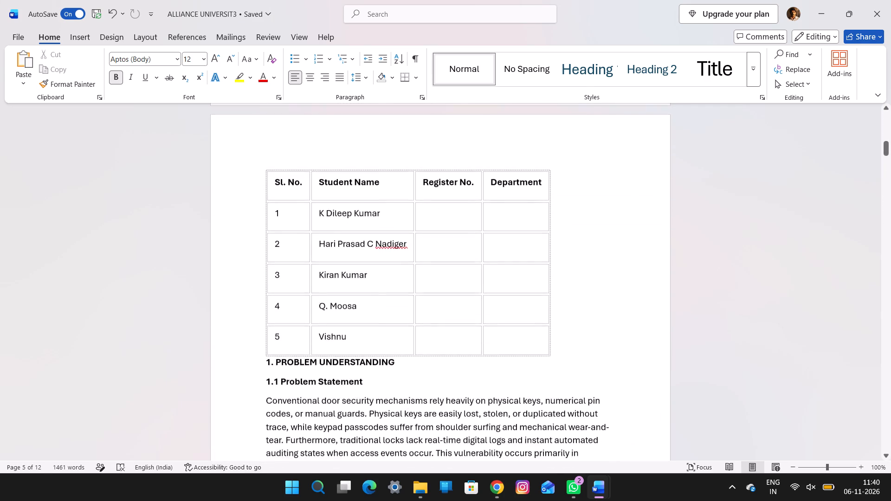
pyautogui.scroll(-4, 304, 310)
pyautogui.hscroll(1, 304, 310)
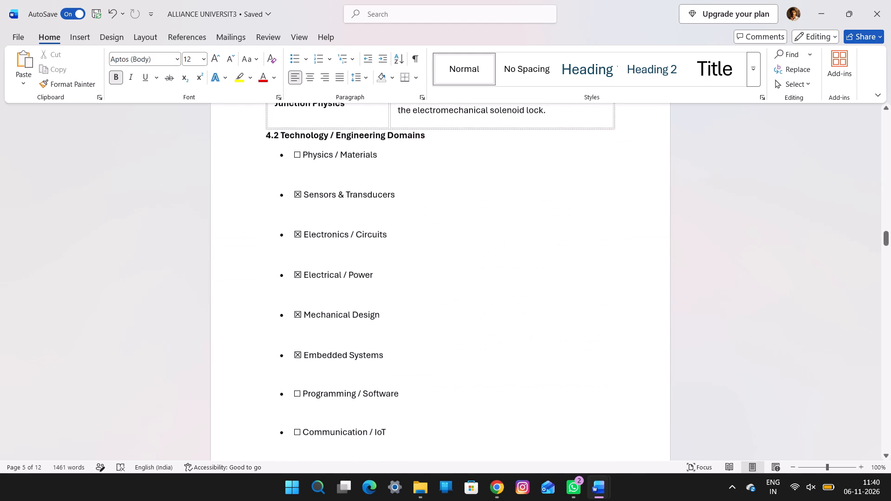
# Recheck how the Applied Physics Concepts table and the Proposed Solution section break across the pages.
pyautogui.hscroll(1, 304, 310)
pyautogui.scroll(1, 304, 310)
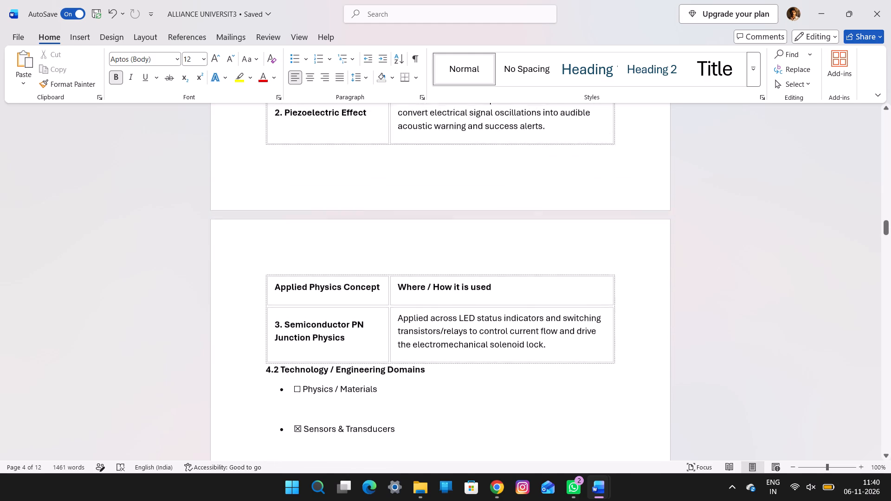
pyautogui.scroll(2, 304, 310)
pyautogui.scroll(-2, 304, 310)
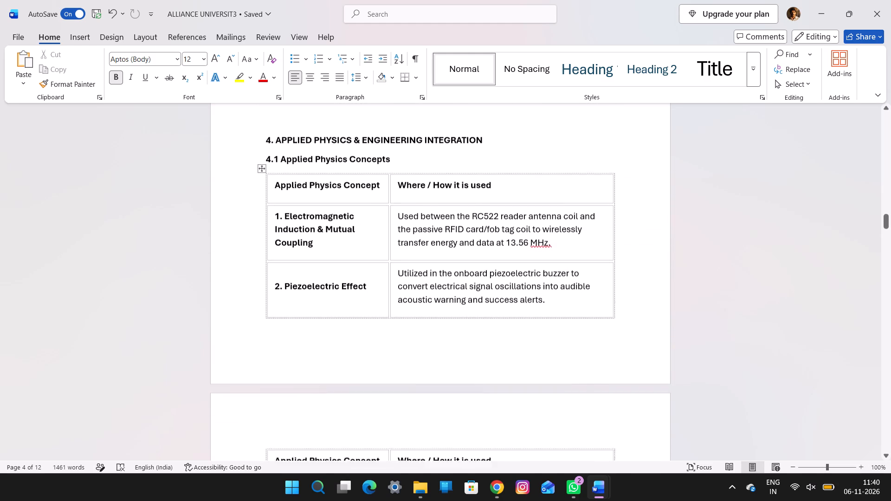
pyautogui.scroll(-1, 304, 310)
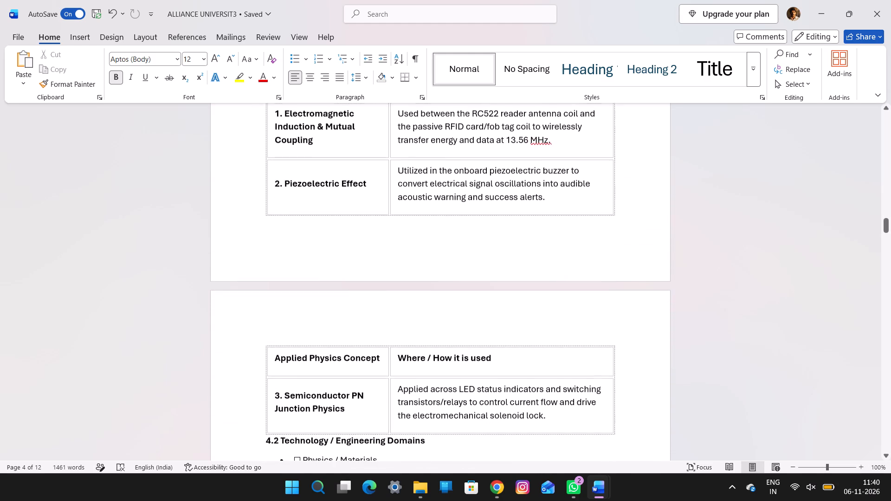
pyautogui.scroll(4, 304, 310)
pyautogui.scroll(-1, 304, 310)
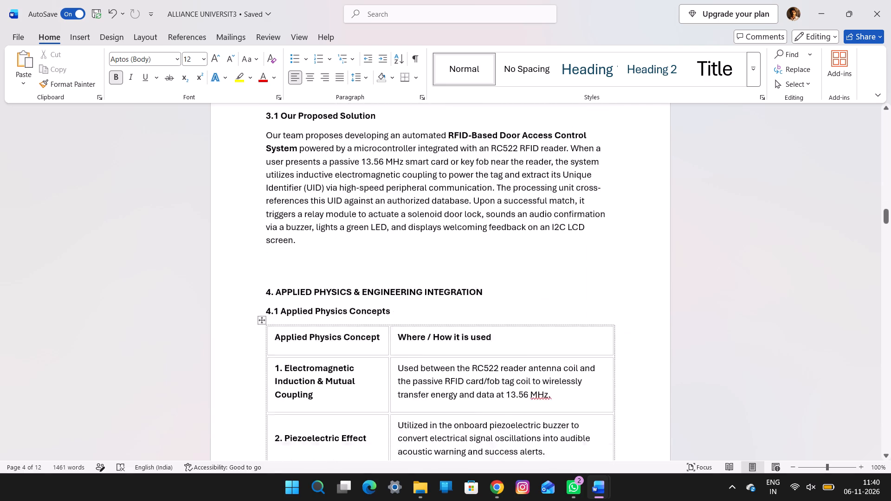
# Insert blank lines after the Other item under 4.2 to push the 5. NOVELTY / DIFFERENTIATION heading onto the following page.
pyautogui.scroll(-6, 304, 310)
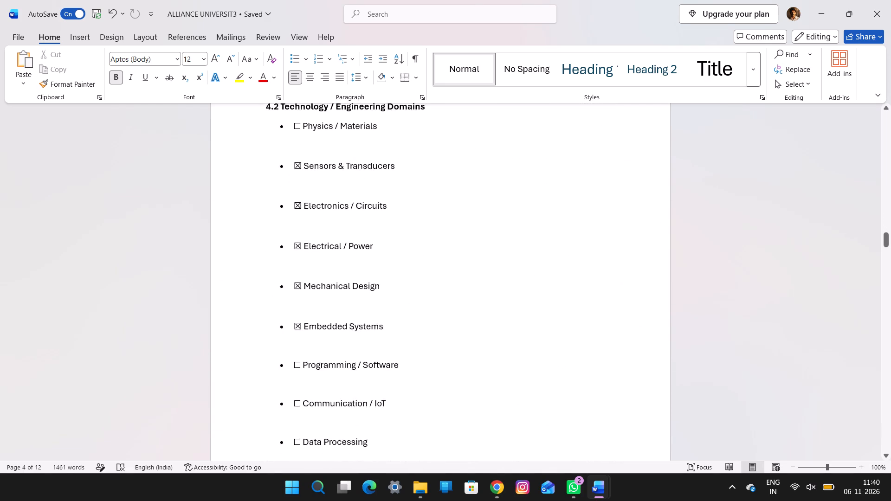
pyautogui.scroll(-3, 304, 310)
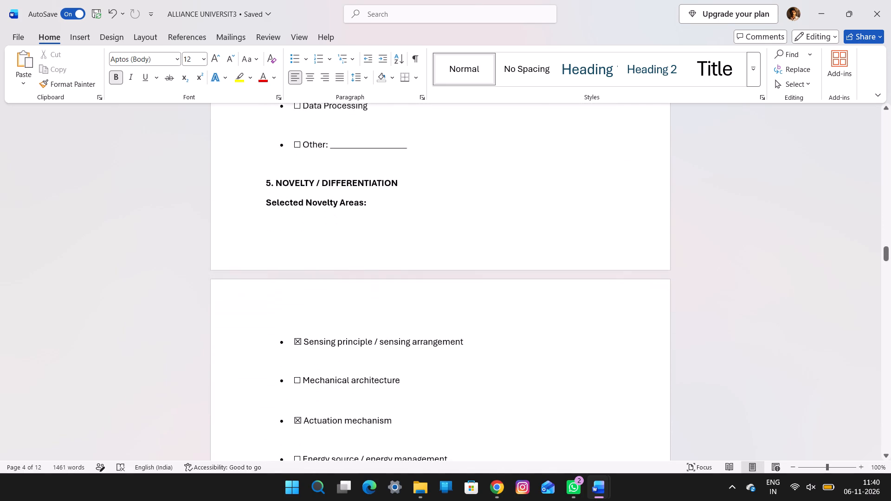
pyautogui.scroll(1, 304, 310)
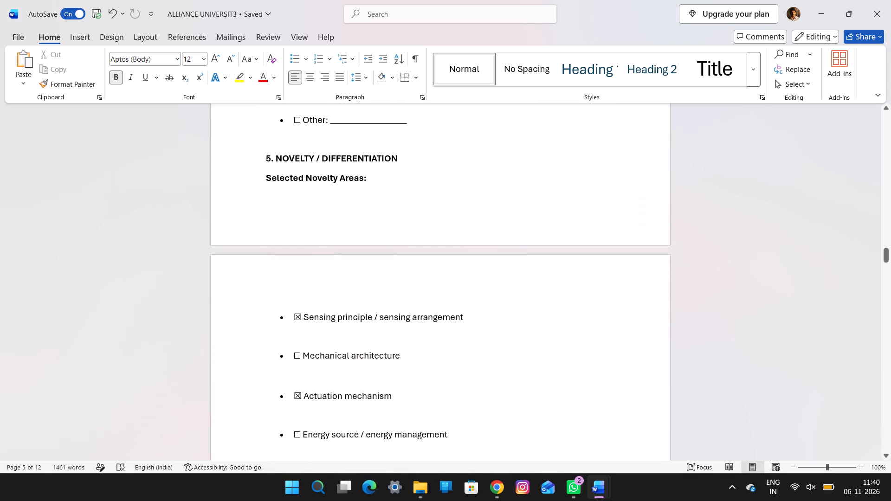
pyautogui.click(438, 119)
pyautogui.press('Return')
pyautogui.press('Return')
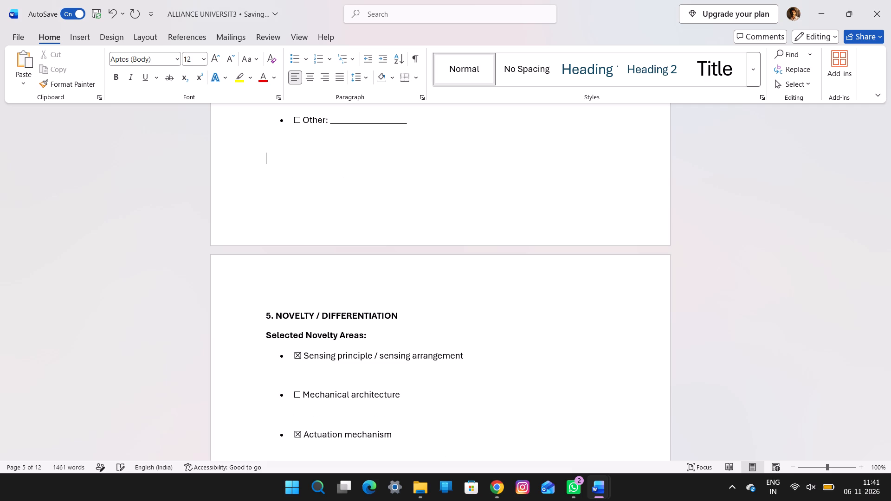
pyautogui.press('Return')
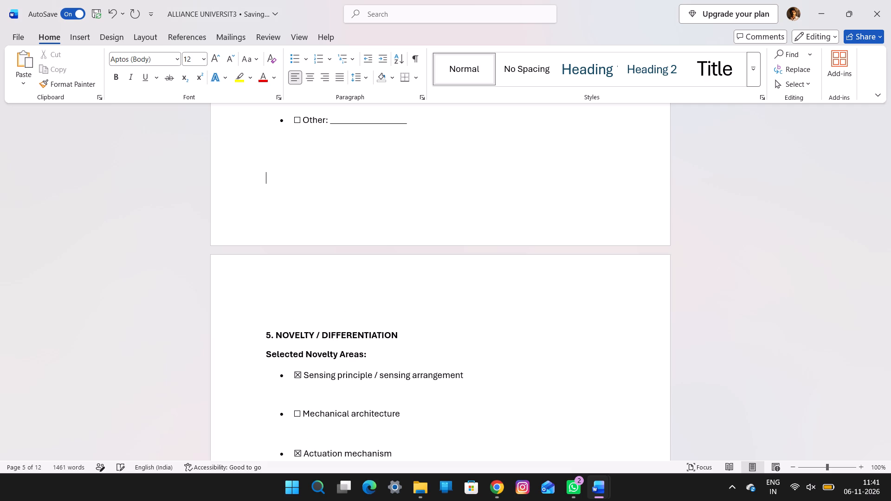
pyautogui.press('BackSpace')
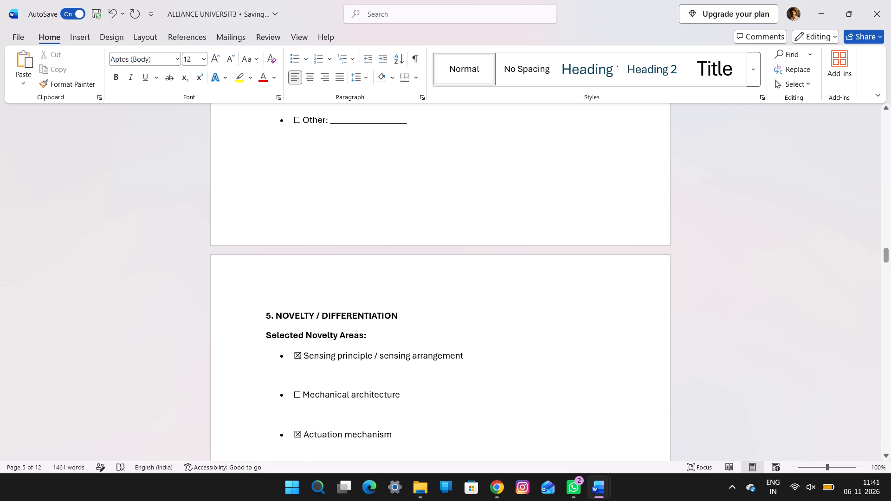
# Add a blank line after the Deployment / application approach bullet to move the Description of Novelty heading onto its paragraph's page.
pyautogui.scroll(-7, 440, 181)
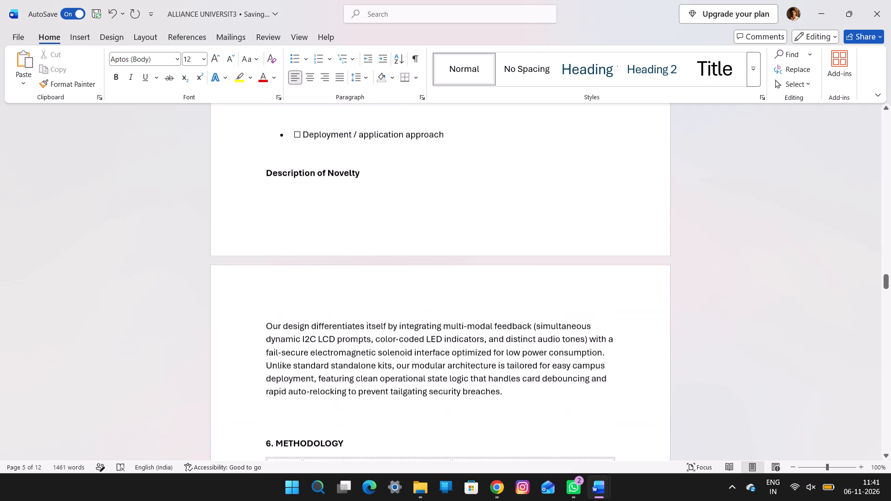
pyautogui.scroll(-1, 440, 181)
pyautogui.click(453, 185)
pyautogui.press('Return')
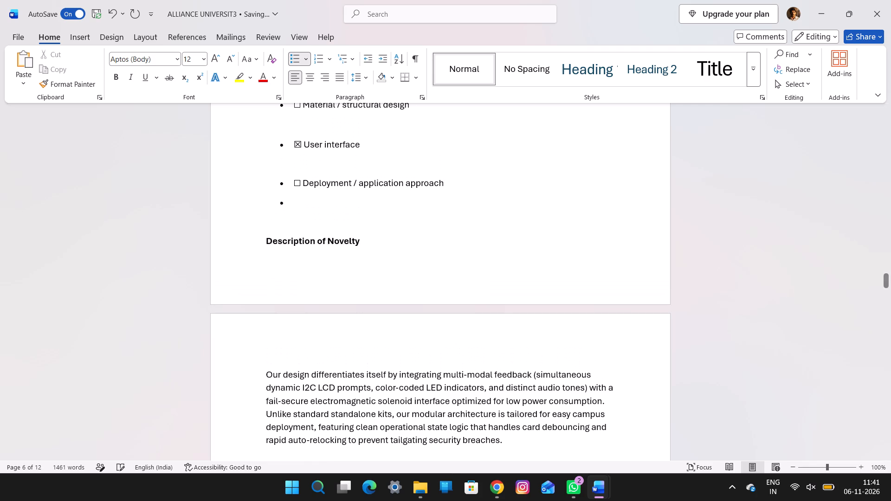
pyautogui.press('Return')
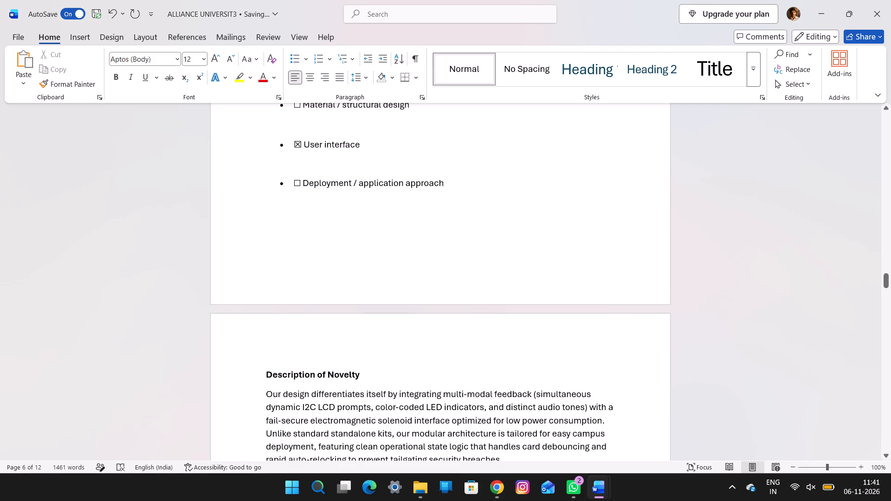
# Add three more blank lines between the Other item and the 5. NOVELTY / DIFFERENTIATION heading.
pyautogui.scroll(2, 454, 294)
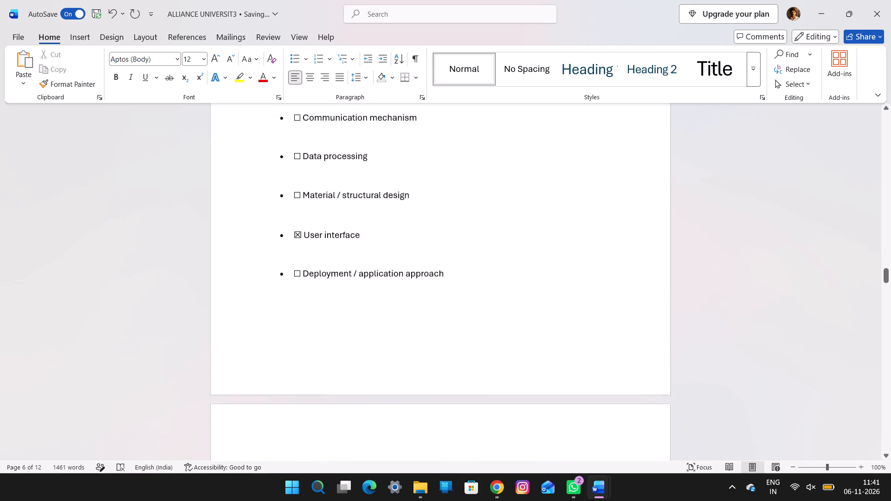
pyautogui.scroll(6, 454, 294)
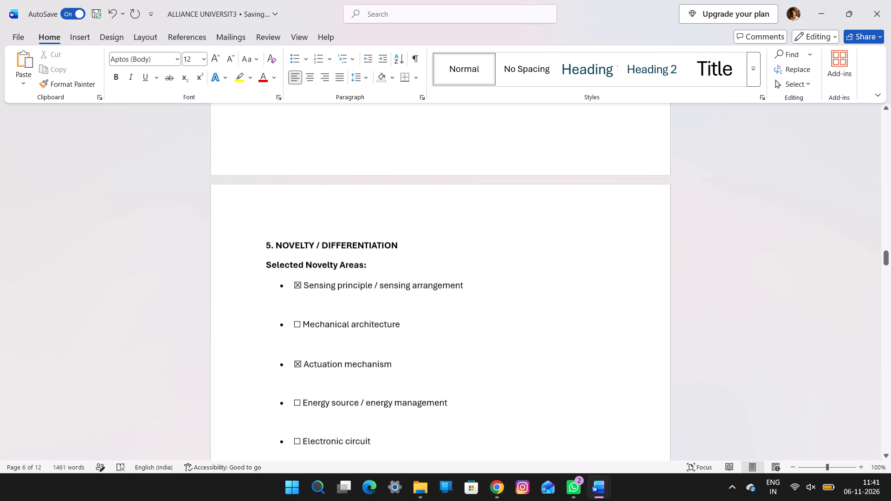
pyautogui.click(383, 219)
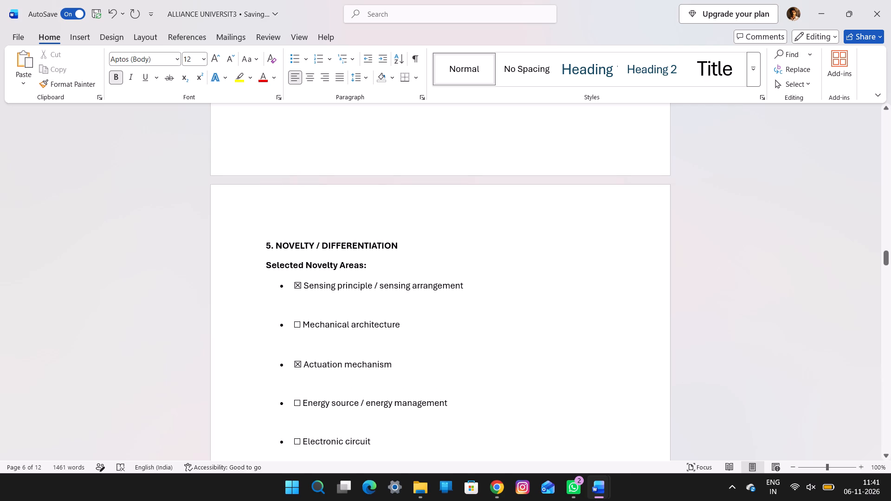
pyautogui.scroll(1, 384, 225)
pyautogui.rightClick(384, 225)
pyautogui.press('Return')
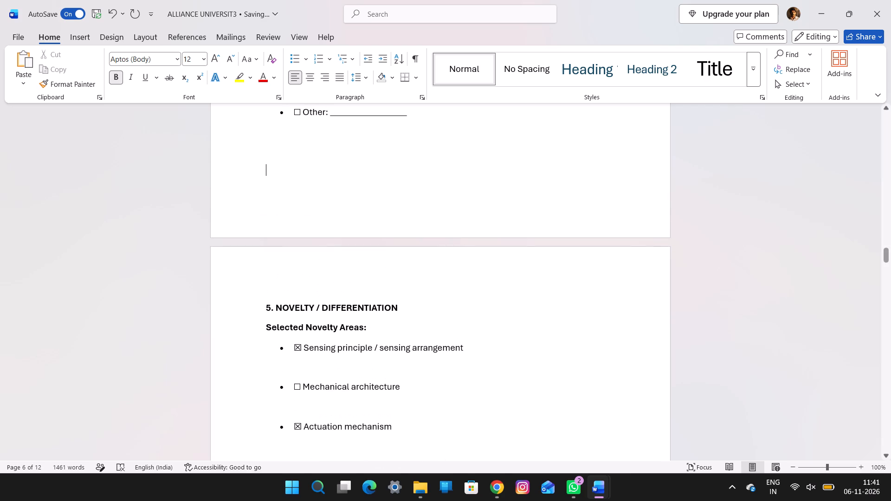
pyautogui.press('Return')
pyautogui.scroll(-2, 384, 225)
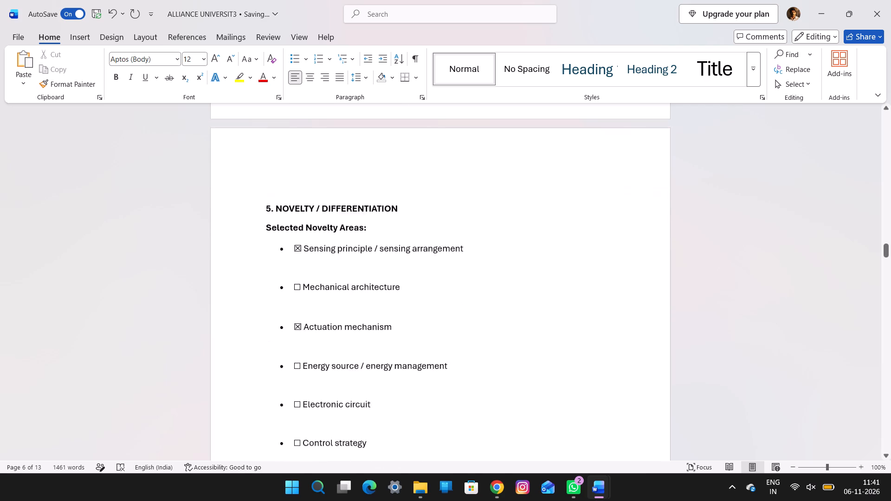
pyautogui.scroll(-3, 384, 225)
pyautogui.scroll(4, 384, 225)
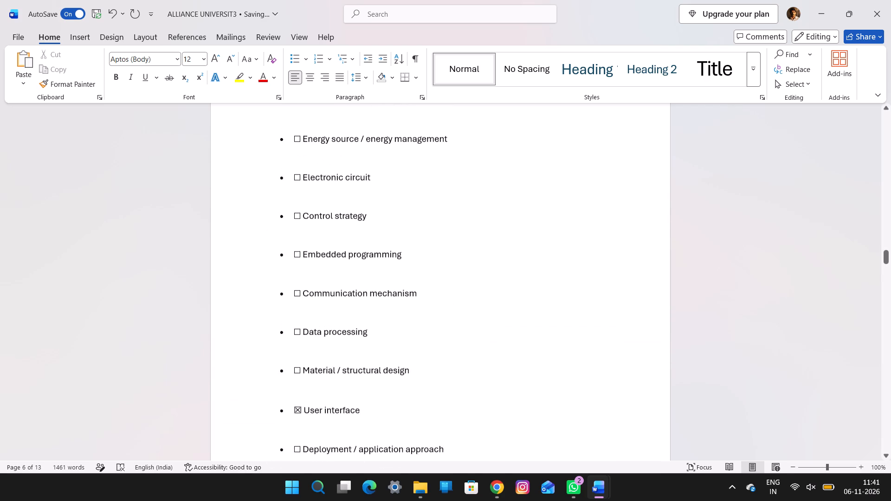
pyautogui.scroll(3, 384, 225)
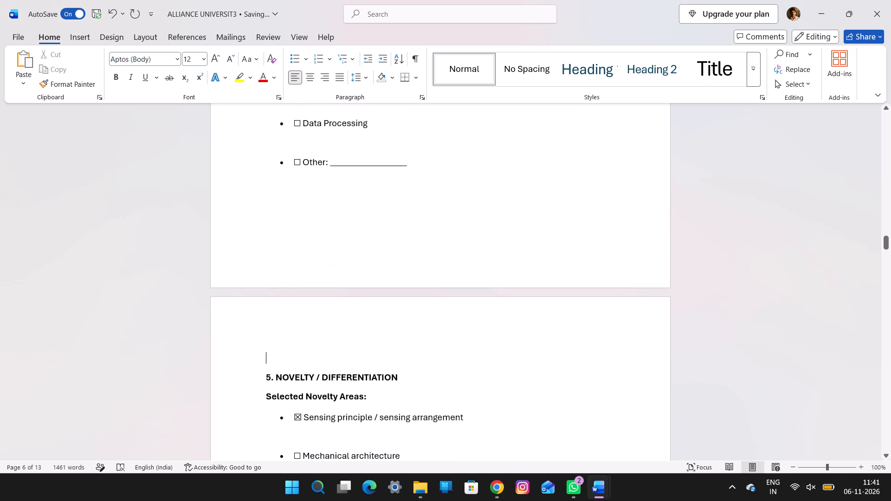
pyautogui.press('Return')
# Insert seven blank lines before the 4.2 Technology / Engineering Domains heading to separate it from the Applied Physics Concepts table.
pyautogui.scroll(-5, 320, 204)
pyautogui.scroll(1, 320, 204)
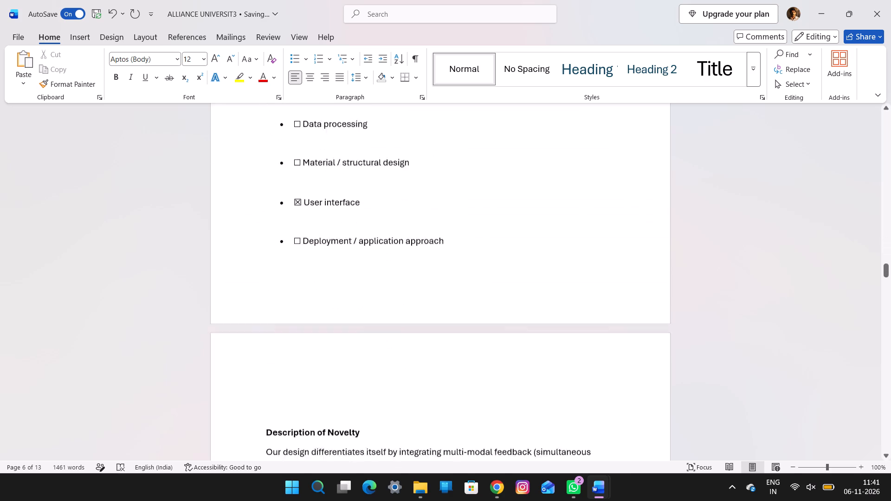
pyautogui.scroll(8, 320, 204)
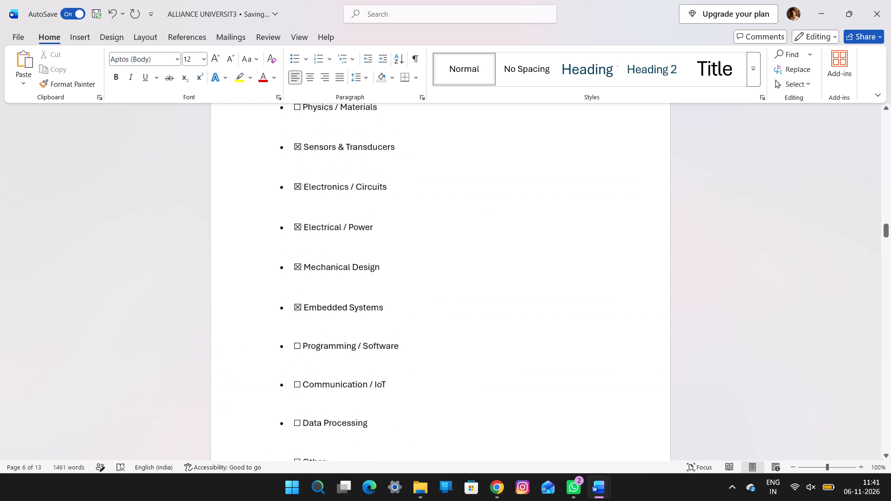
pyautogui.scroll(2, 320, 204)
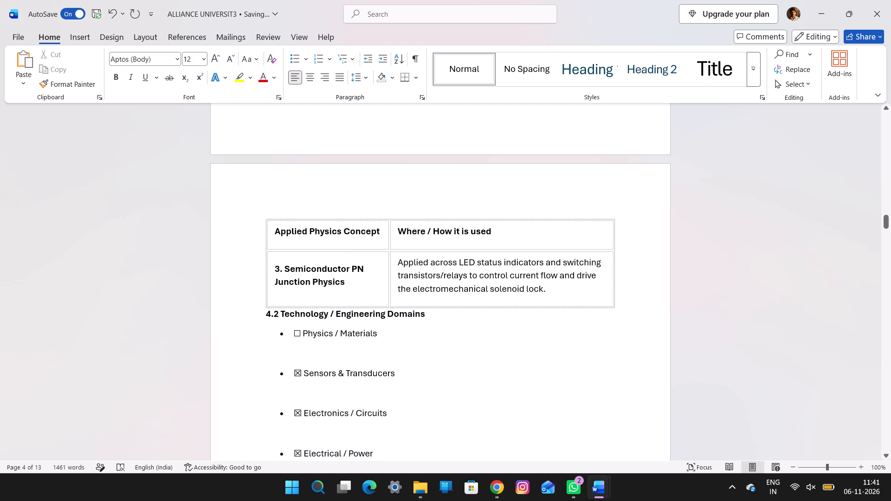
pyautogui.hscroll(1, 403, 190)
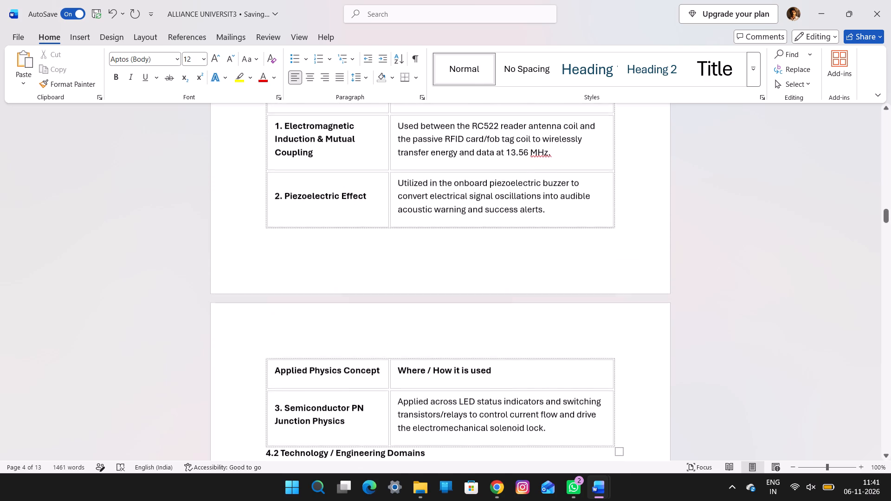
pyautogui.hscroll(1, 403, 190)
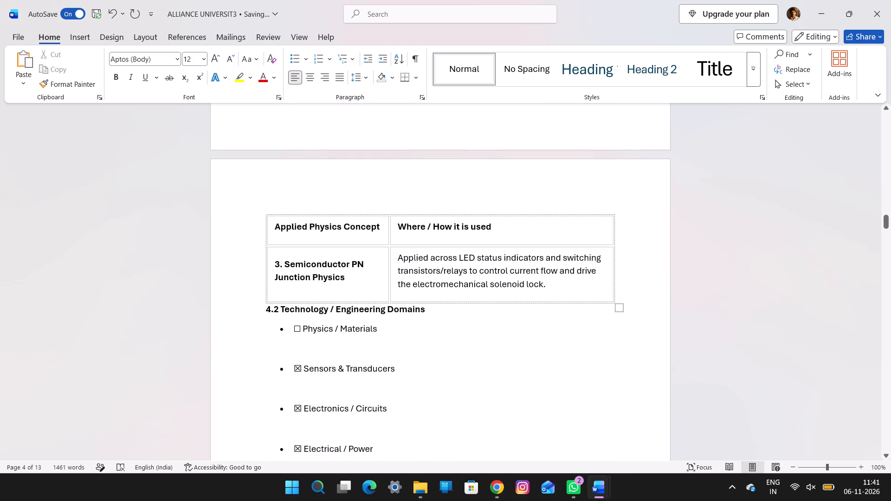
pyautogui.click(261, 311)
pyautogui.press('Return')
pyautogui.press('Return')
pyautogui.press('Return')
pyautogui.press('Return')
pyautogui.press('Return')
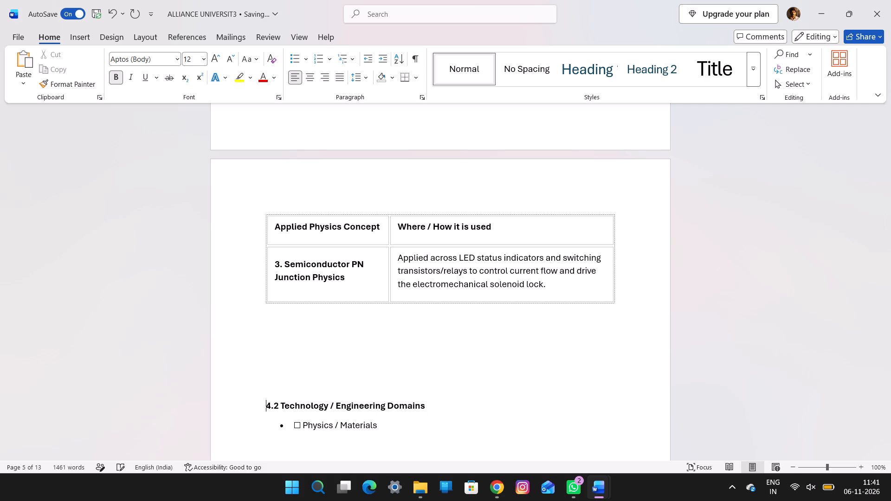
pyautogui.press('Return')
pyautogui.press('Return')
# Remove three of the blank lines between the Applied Physics Concepts table and the 4.2 Technology / Engineering Domains heading.
pyautogui.scroll(-5, 261, 311)
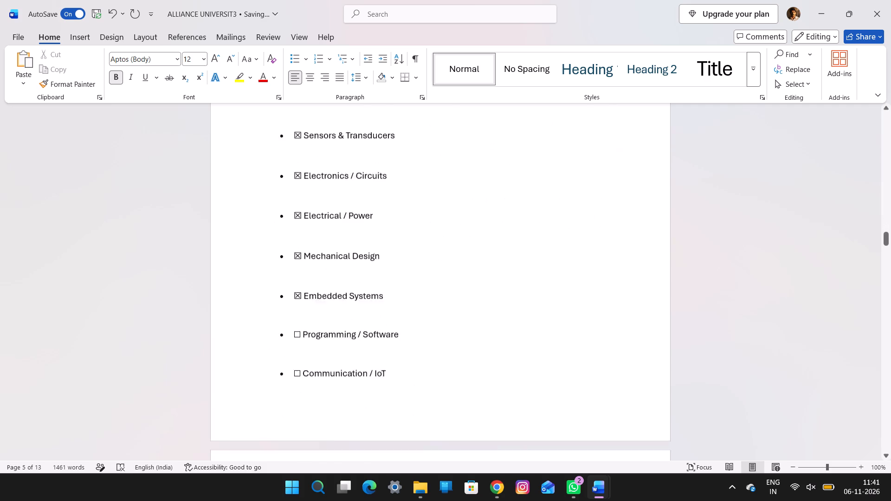
pyautogui.scroll(2, 261, 311)
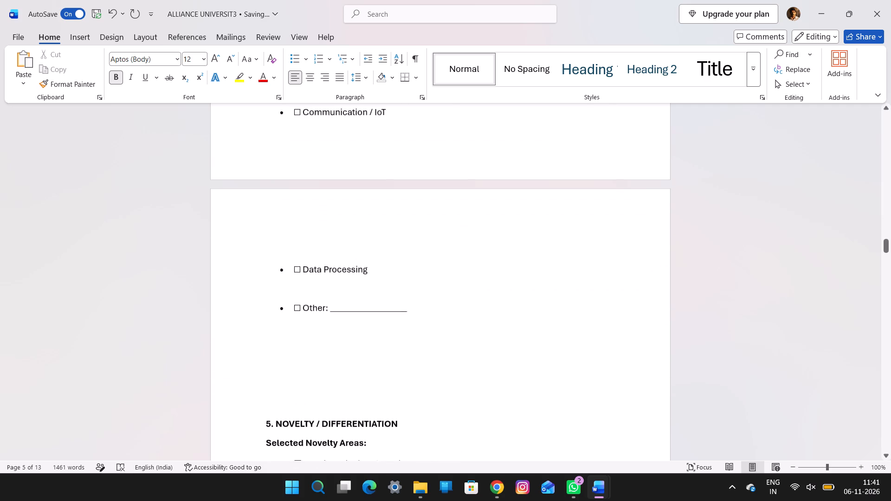
pyautogui.scroll(2, 261, 311)
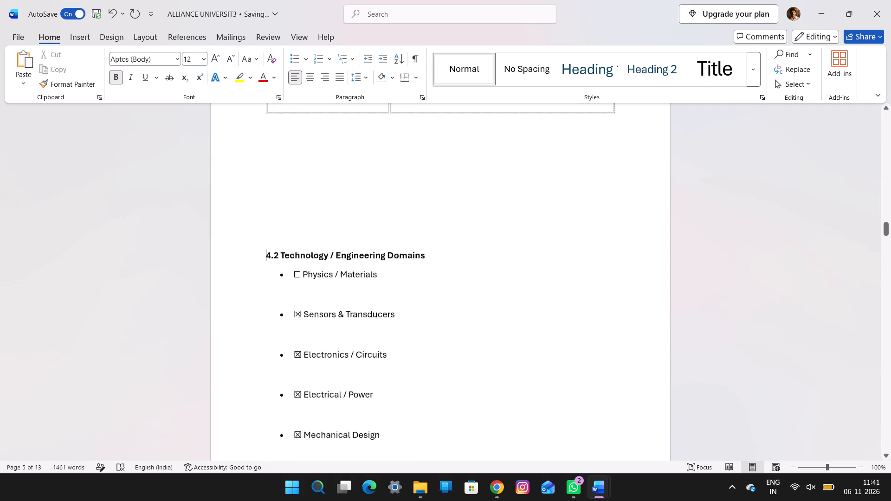
pyautogui.scroll(1, 261, 311)
pyautogui.press('BackSpace')
pyautogui.press('BackSpace')
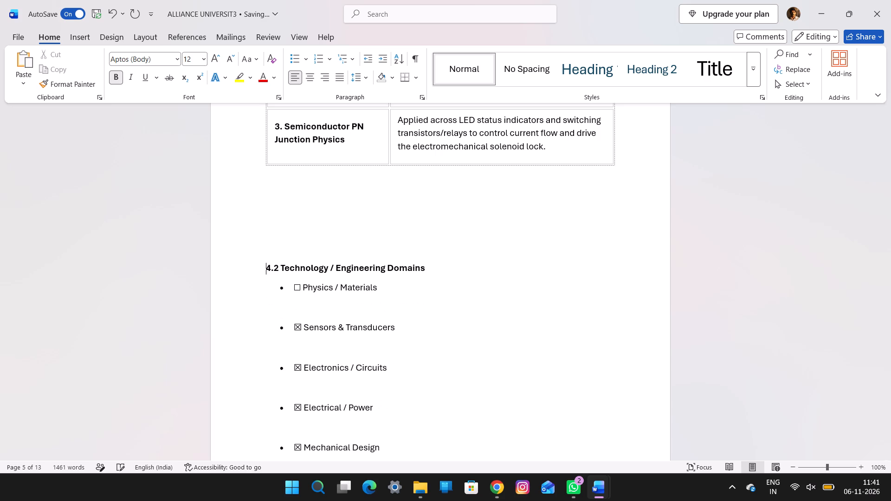
pyautogui.scroll(-4, 261, 311)
pyautogui.scroll(1, 261, 311)
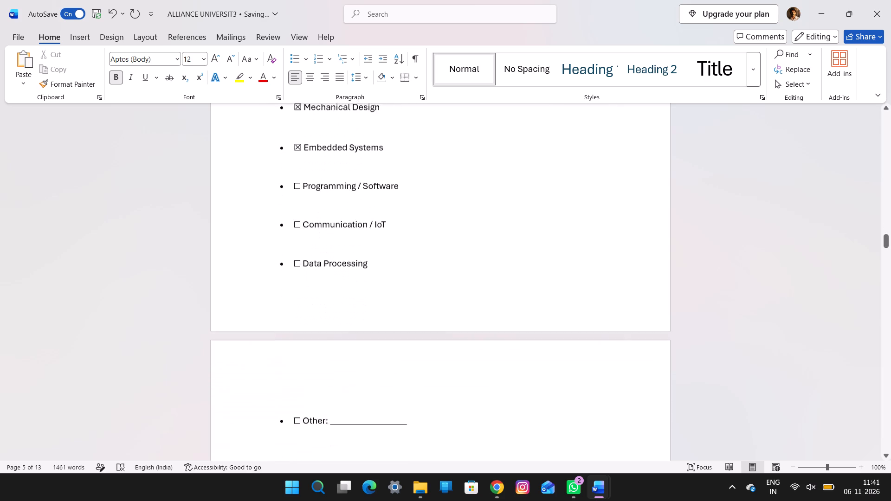
pyautogui.scroll(2, 261, 311)
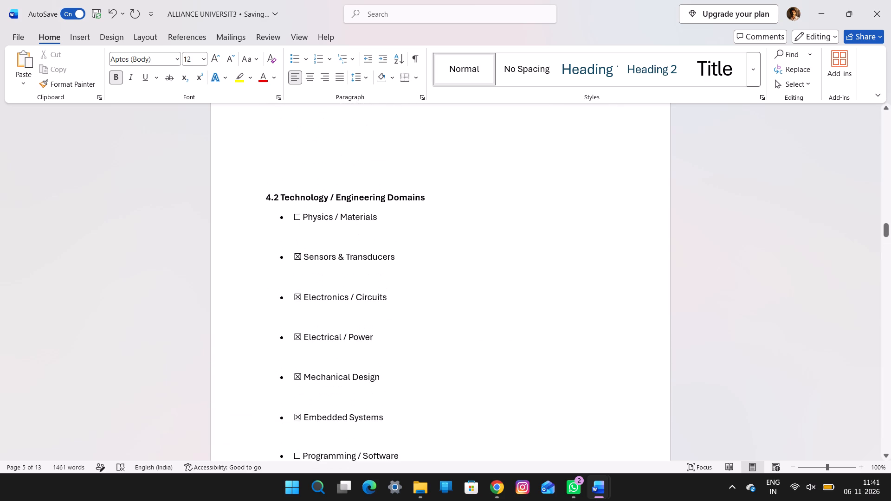
pyautogui.press('BackSpace')
pyautogui.scroll(-2, 261, 311)
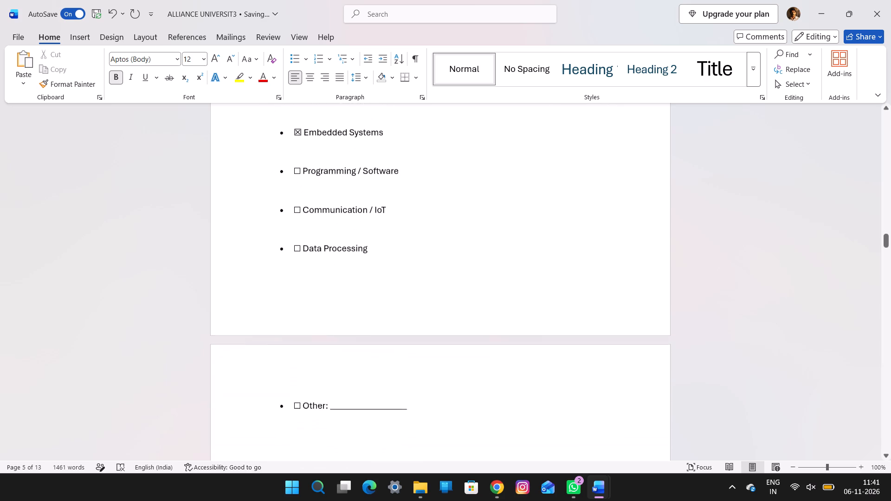
pyautogui.scroll(-2, 261, 311)
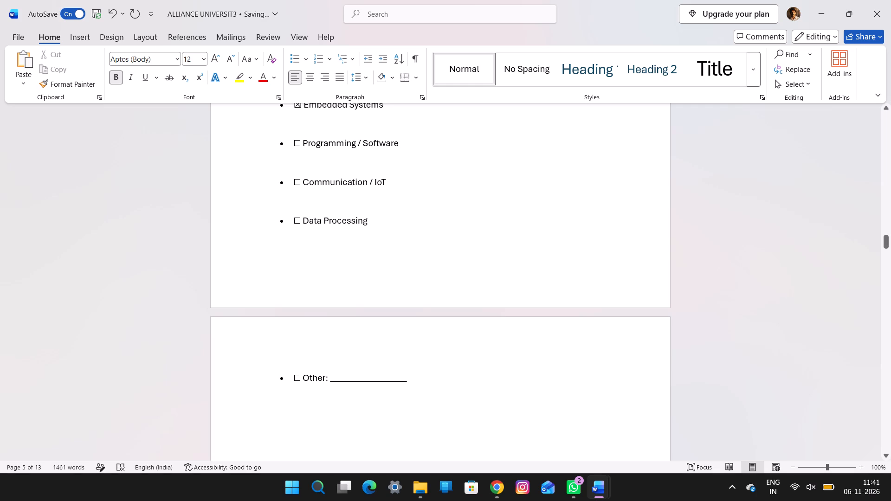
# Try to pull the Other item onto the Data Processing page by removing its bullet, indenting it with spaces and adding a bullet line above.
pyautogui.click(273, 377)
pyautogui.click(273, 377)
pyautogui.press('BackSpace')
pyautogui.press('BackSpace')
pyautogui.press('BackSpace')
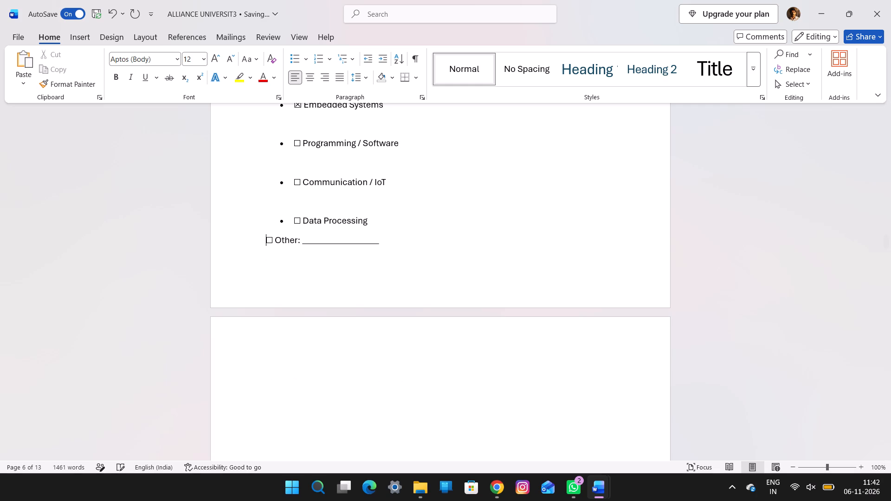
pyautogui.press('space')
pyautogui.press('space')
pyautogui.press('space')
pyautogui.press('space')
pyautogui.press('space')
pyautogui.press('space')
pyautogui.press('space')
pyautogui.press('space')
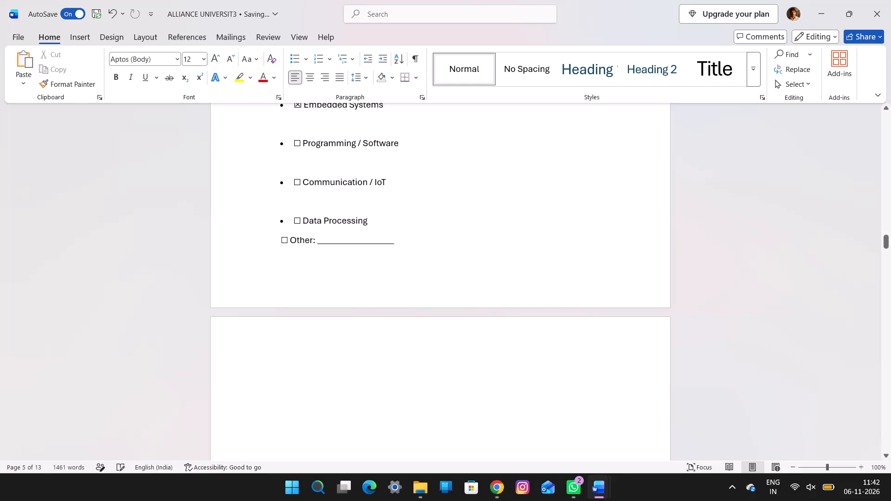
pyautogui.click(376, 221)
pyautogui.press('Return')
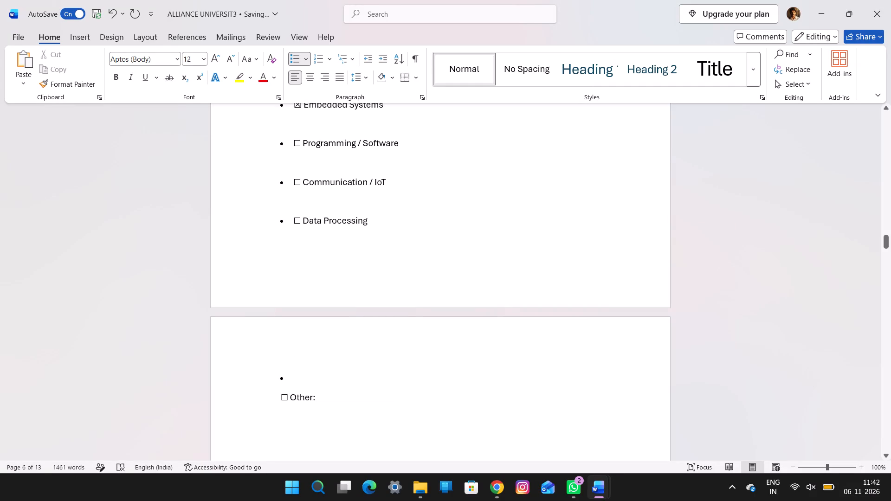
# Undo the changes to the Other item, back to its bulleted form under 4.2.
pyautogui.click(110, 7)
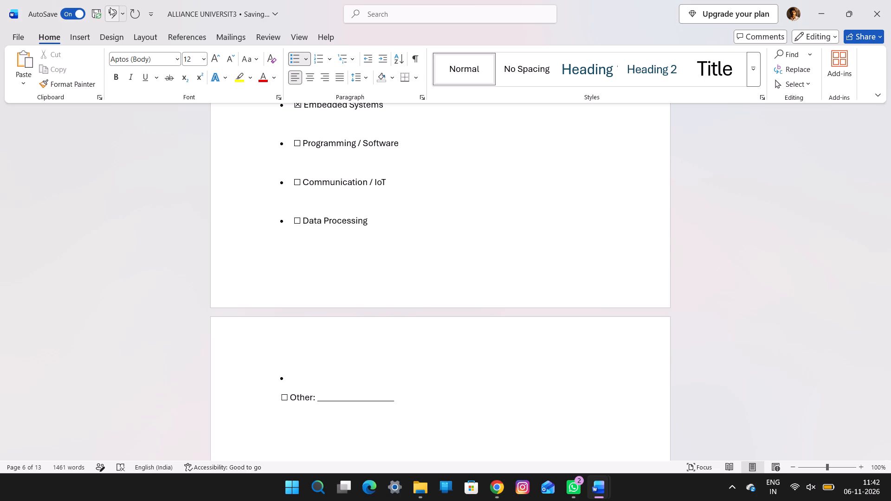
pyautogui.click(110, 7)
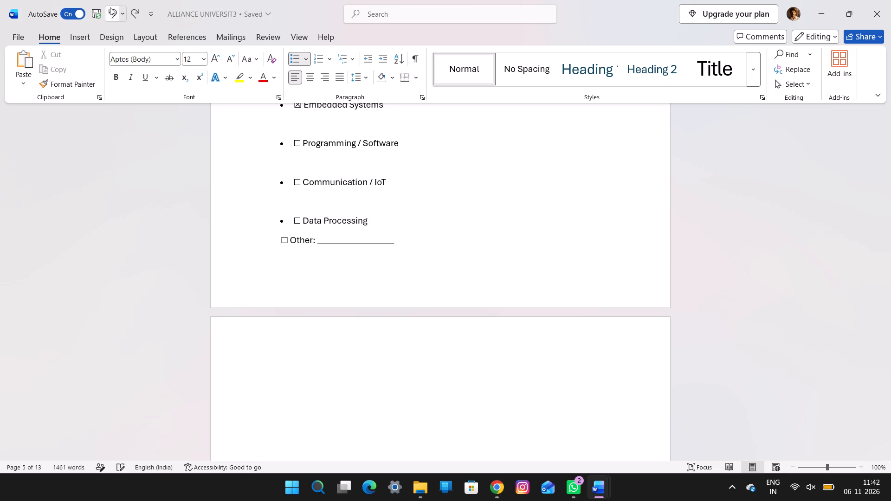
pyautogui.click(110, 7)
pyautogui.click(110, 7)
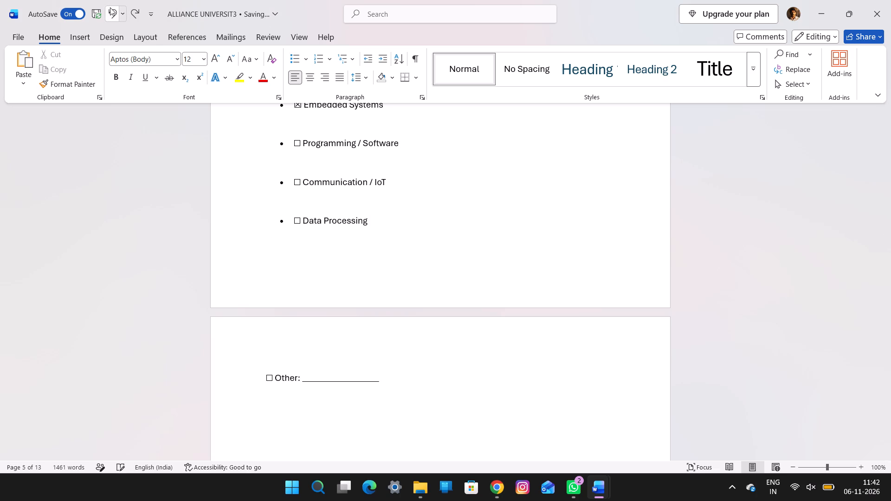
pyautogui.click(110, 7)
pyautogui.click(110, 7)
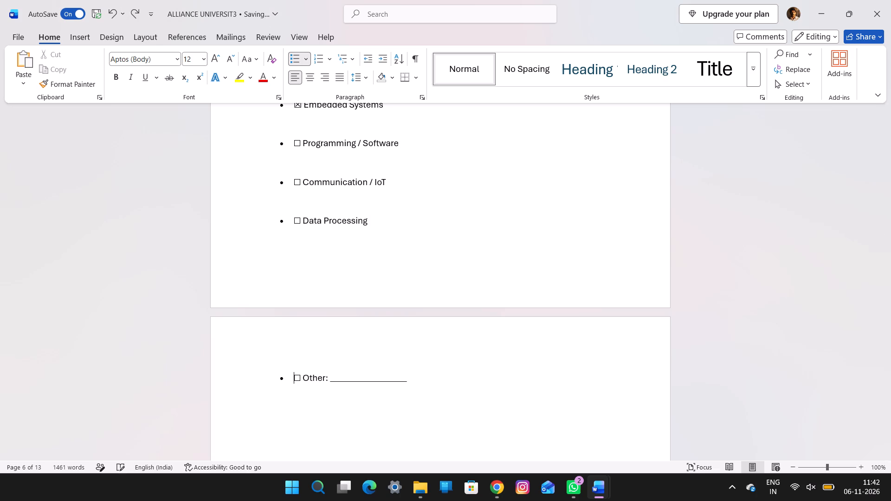
# Insert ten blank lines before the 4. APPLIED PHYSICS & ENGINEERING INTEGRATION heading to move it and its whole table onto the following page.
pyautogui.scroll(6, 407, 180)
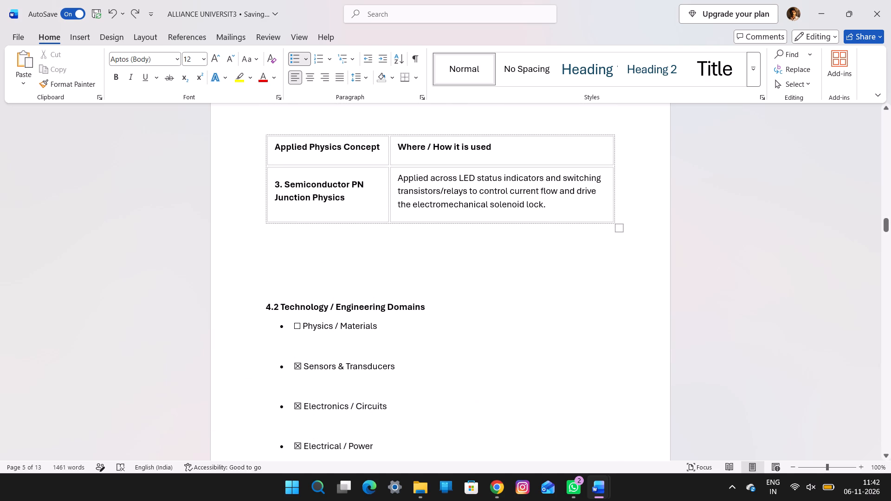
pyautogui.scroll(2, 407, 180)
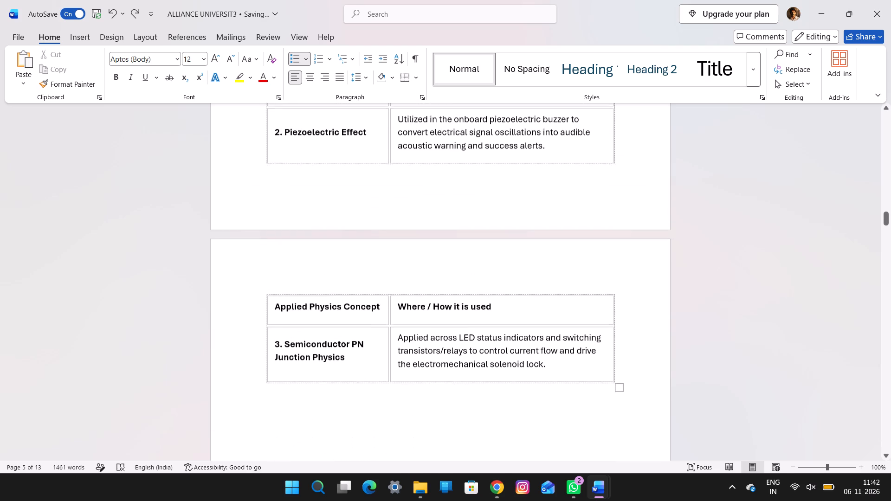
pyautogui.scroll(3, 407, 180)
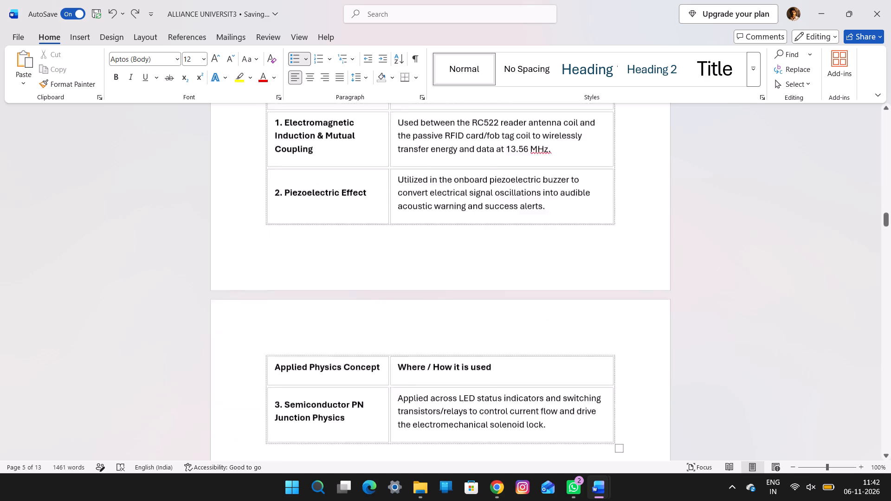
pyautogui.scroll(1, 407, 180)
pyautogui.click(407, 180)
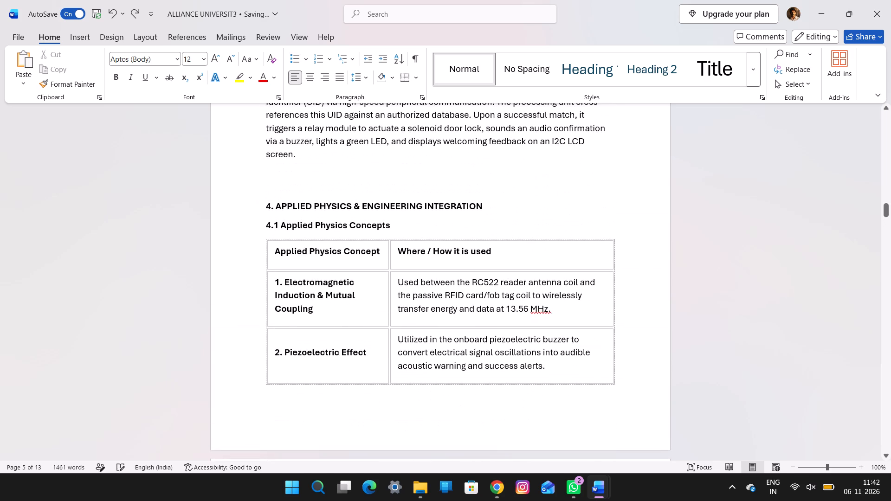
pyautogui.press('Return')
pyautogui.press('Return')
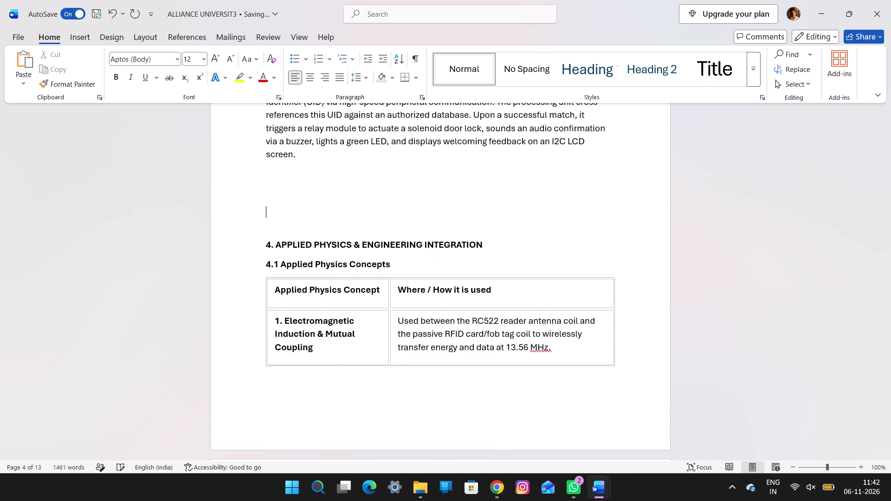
pyautogui.press('Return')
pyautogui.press('Return')
pyautogui.press('Return')
pyautogui.press('Return')
pyautogui.press('Return')
pyautogui.press('Return')
pyautogui.press('Return')
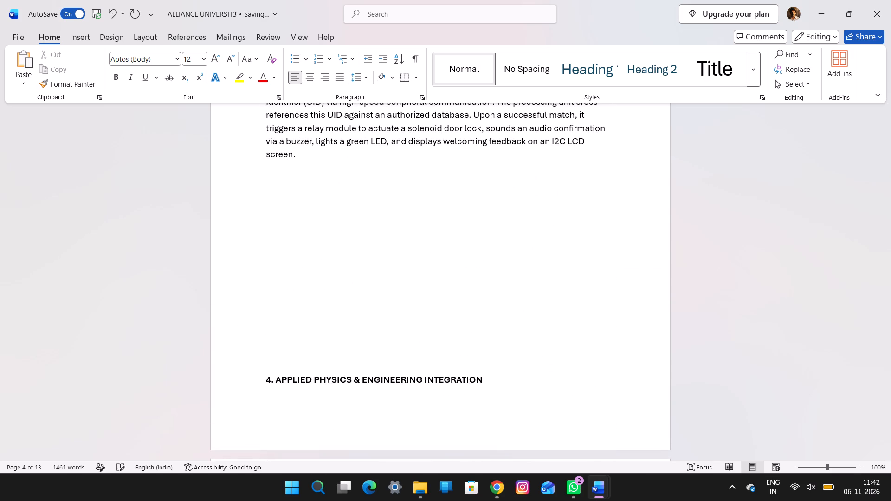
pyautogui.press('Return')
# Examine how the content from section 4 through the 6. METHODOLOGY table breaks across pages.
pyautogui.scroll(-2, 407, 180)
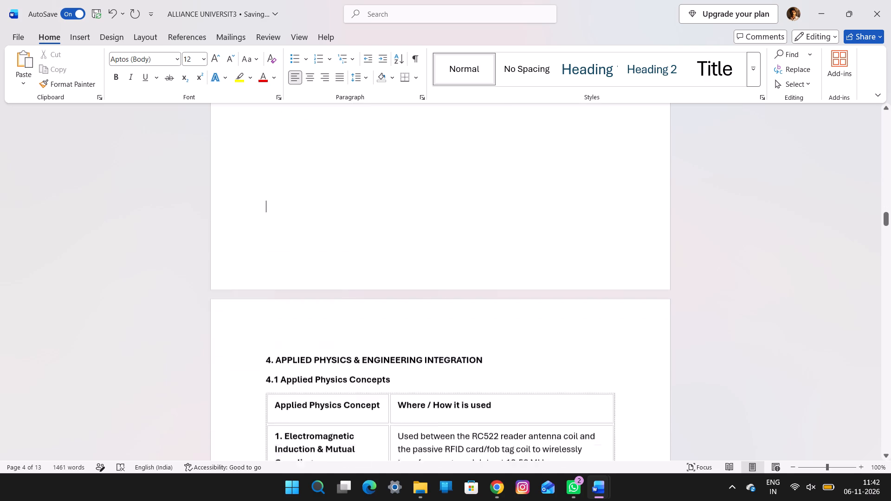
pyautogui.scroll(-7, 407, 180)
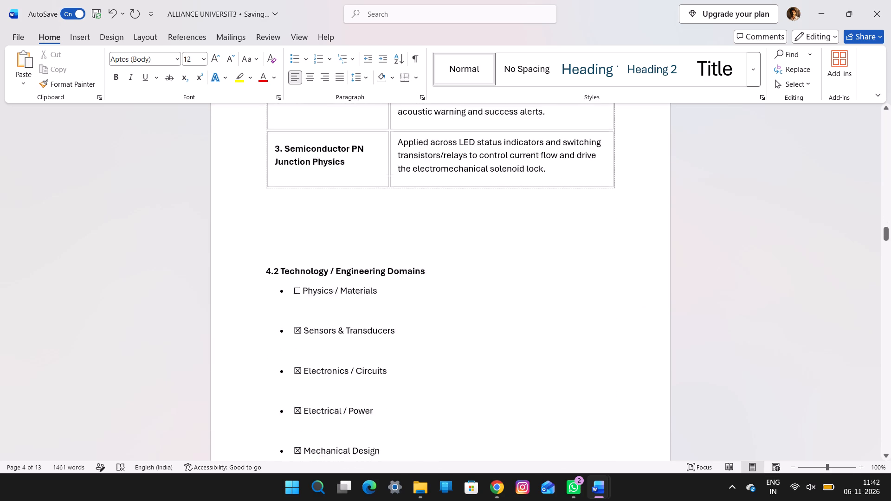
pyautogui.scroll(-4, 407, 180)
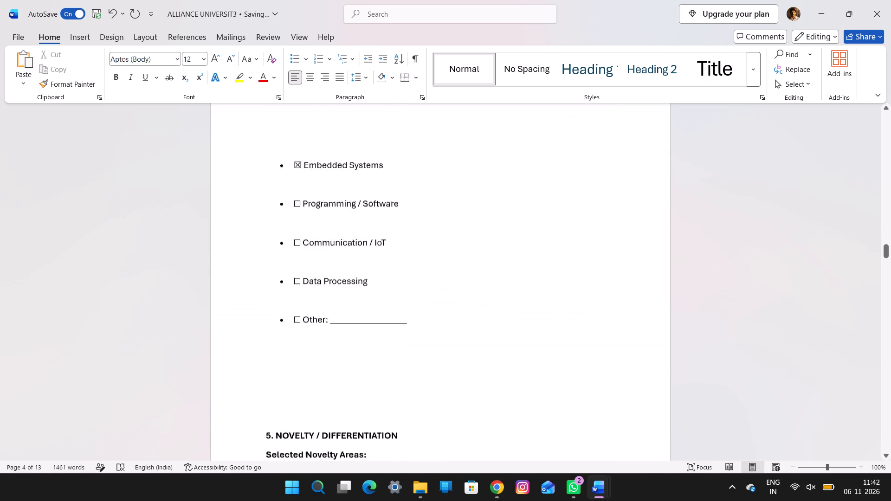
pyautogui.scroll(-2, 407, 180)
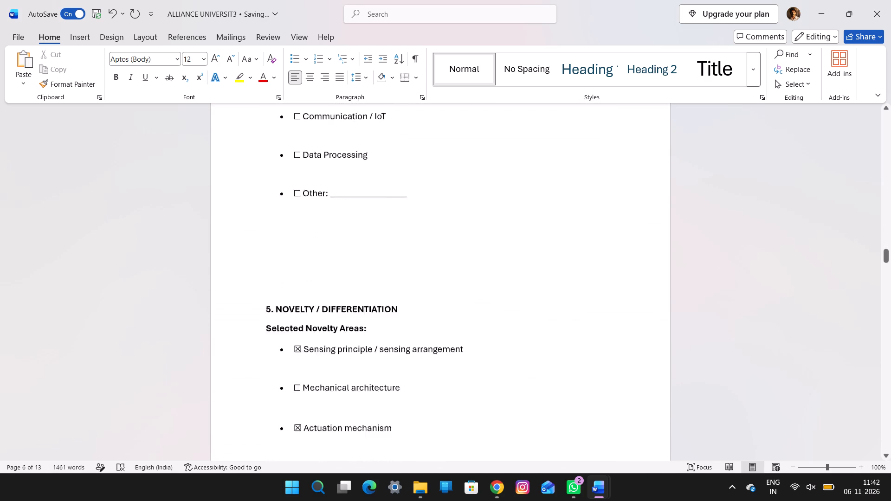
pyautogui.scroll(-5, 407, 180)
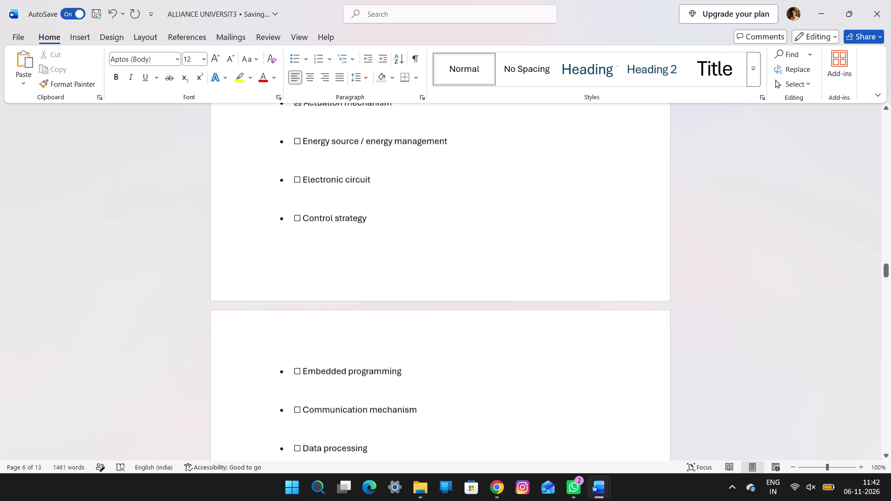
pyautogui.scroll(-5, 407, 180)
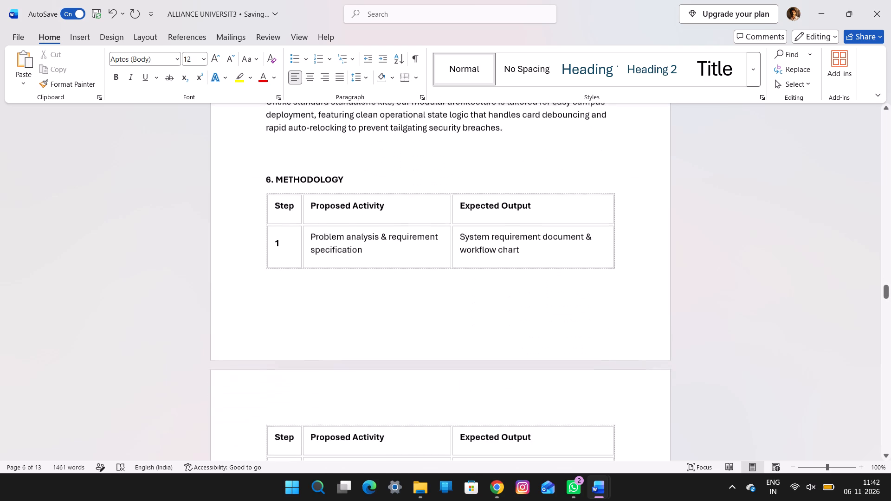
# Insert seven blank lines between the Description of Novelty paragraph and the 6. METHODOLOGY heading to push the heading toward the following page.
pyautogui.scroll(2, 407, 180)
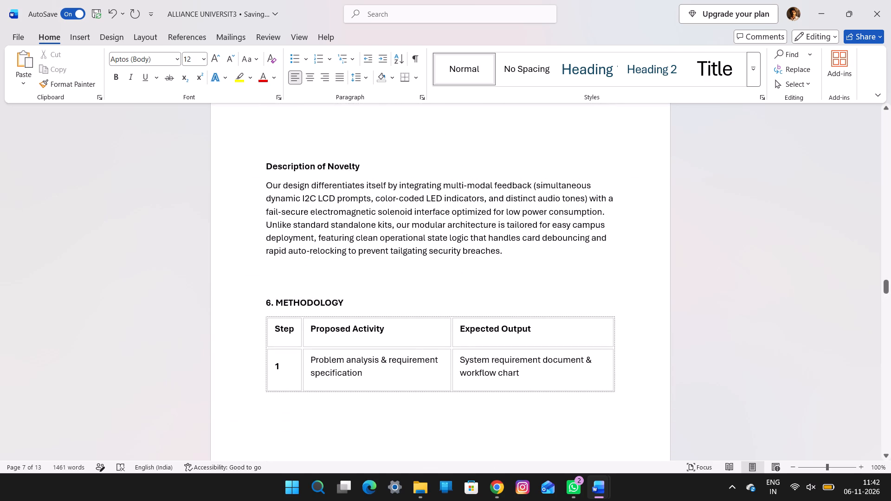
pyautogui.click(424, 278)
pyautogui.press('Return')
pyautogui.press('Return')
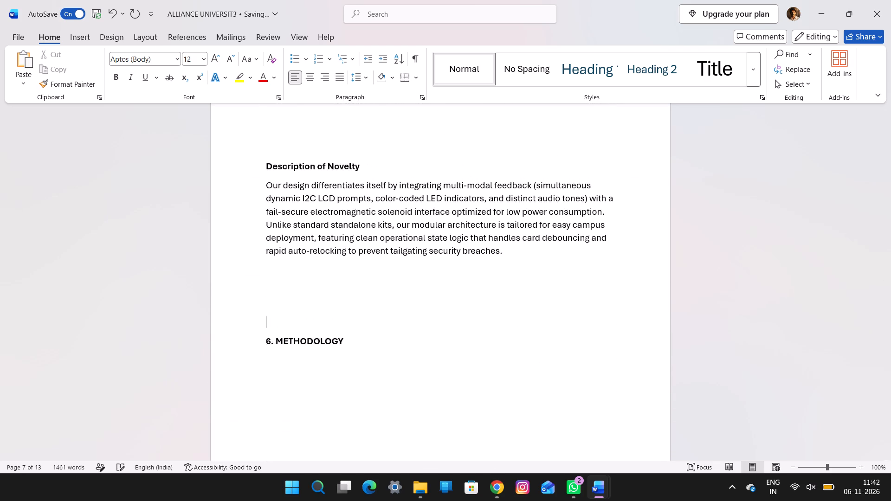
pyautogui.press('Return')
pyautogui.press('Return')
pyautogui.press('Return')
pyautogui.press('Return')
pyautogui.press('Return')
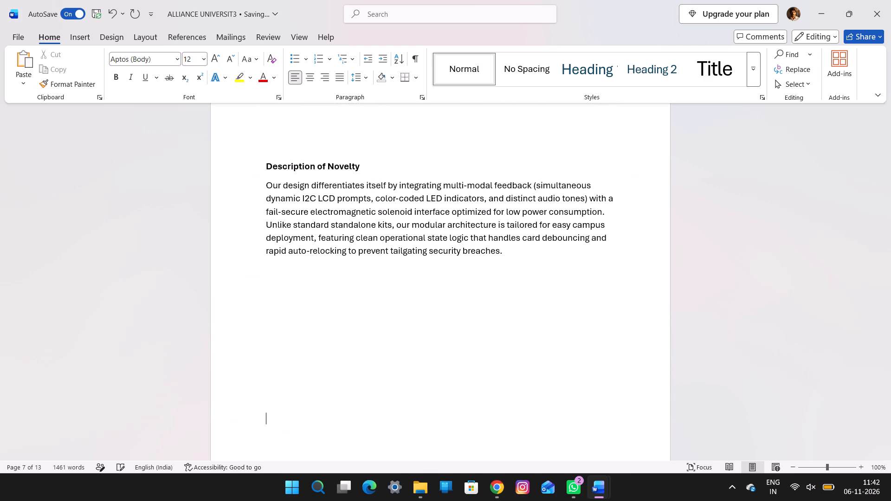
# Insert six blank lines between the 4.2 Other item and the 5. NOVELTY / DIFFERENTIATION heading.
pyautogui.scroll(4, 437, 253)
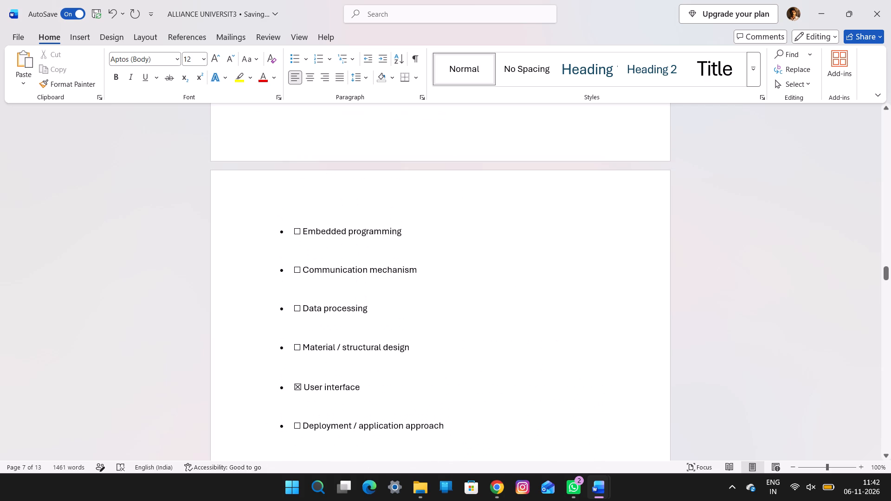
pyautogui.scroll(6, 437, 253)
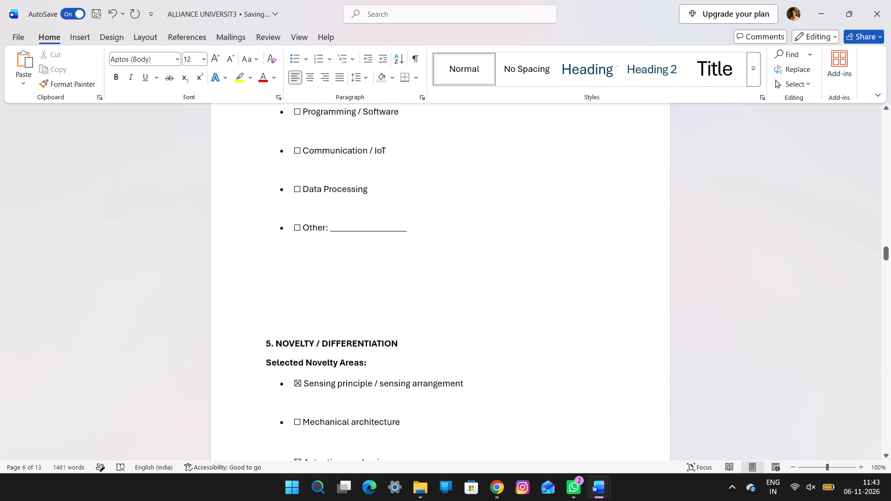
pyautogui.scroll(1, 437, 253)
pyautogui.click(389, 290)
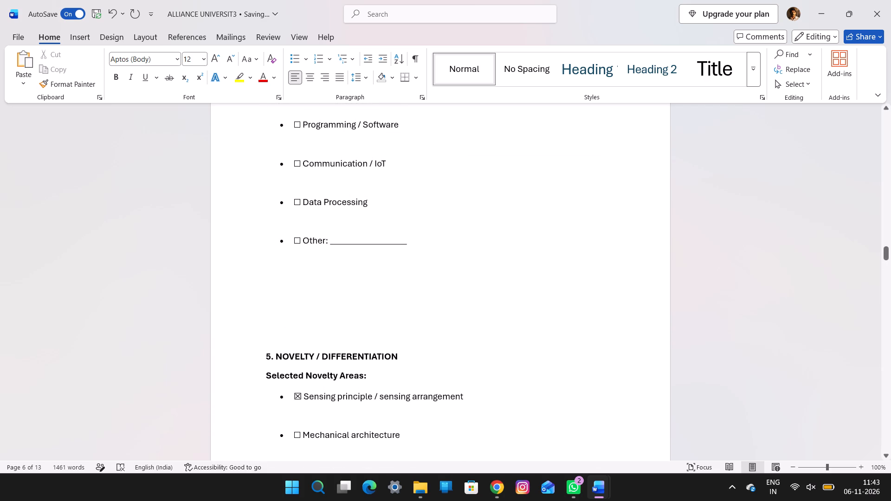
pyautogui.press('Return')
pyautogui.press('Return')
pyautogui.press('Return')
pyautogui.press('Return')
pyautogui.press('Return')
pyautogui.press('Return')
# Insert eight more blank lines above 5. NOVELTY / DIFFERENTIATION to move the heading and its list to the top of the following page.
pyautogui.scroll(-3, 389, 290)
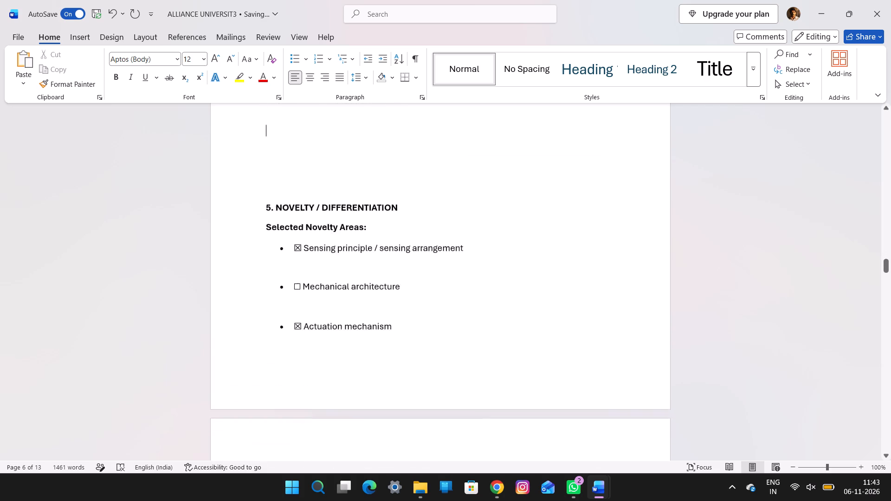
pyautogui.scroll(-6, 389, 290)
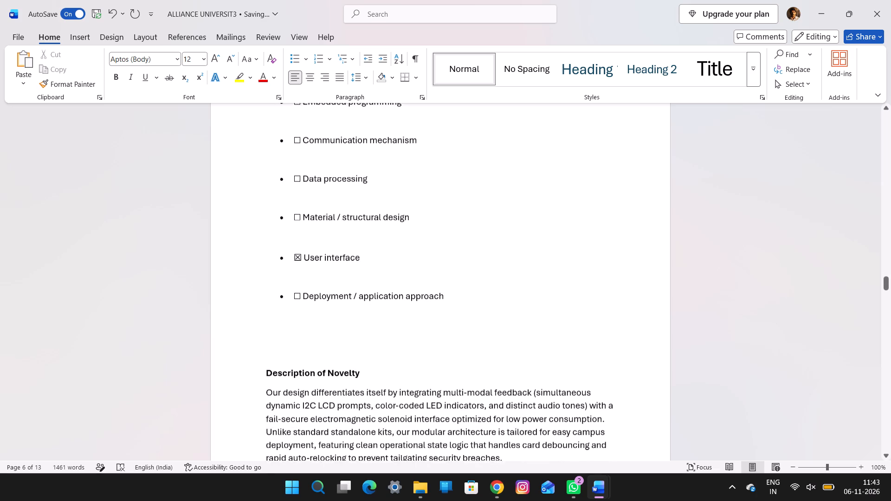
pyautogui.scroll(-3, 389, 290)
pyautogui.scroll(1, 389, 290)
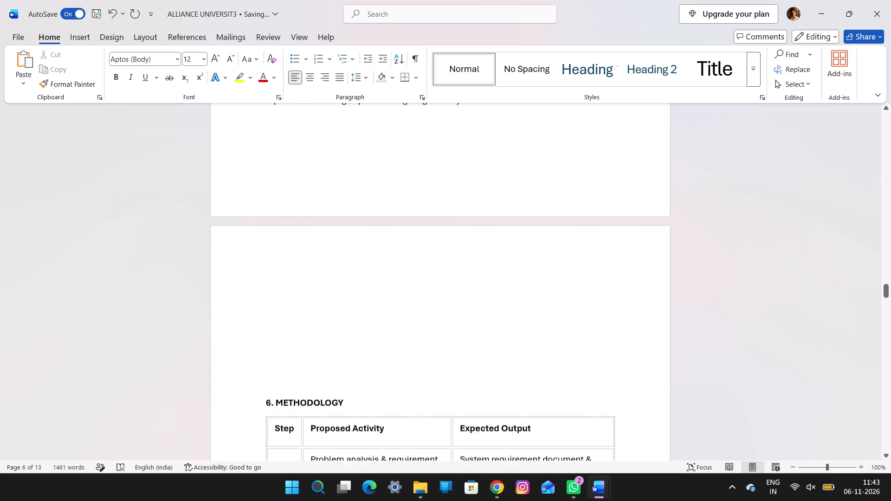
pyautogui.scroll(5, 389, 290)
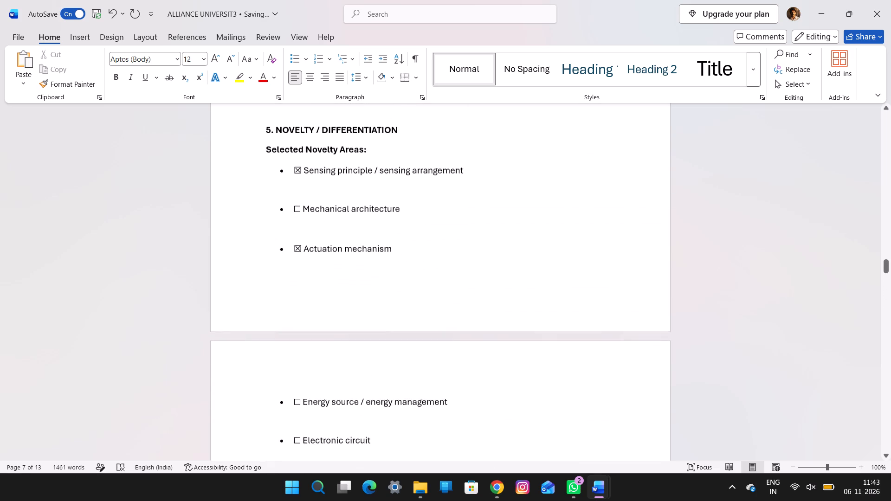
pyautogui.scroll(2, 389, 290)
pyautogui.press('Return')
pyautogui.press('Return')
pyautogui.press('Return')
pyautogui.press('Return')
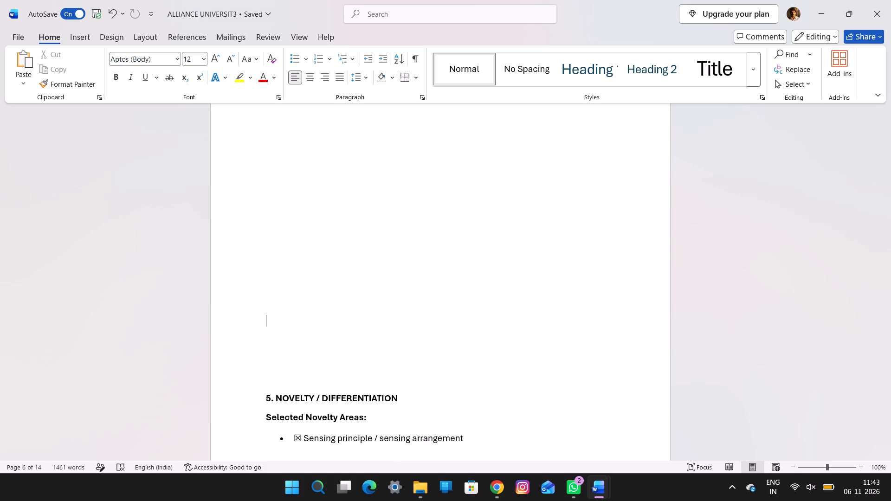
pyautogui.scroll(-4, 389, 290)
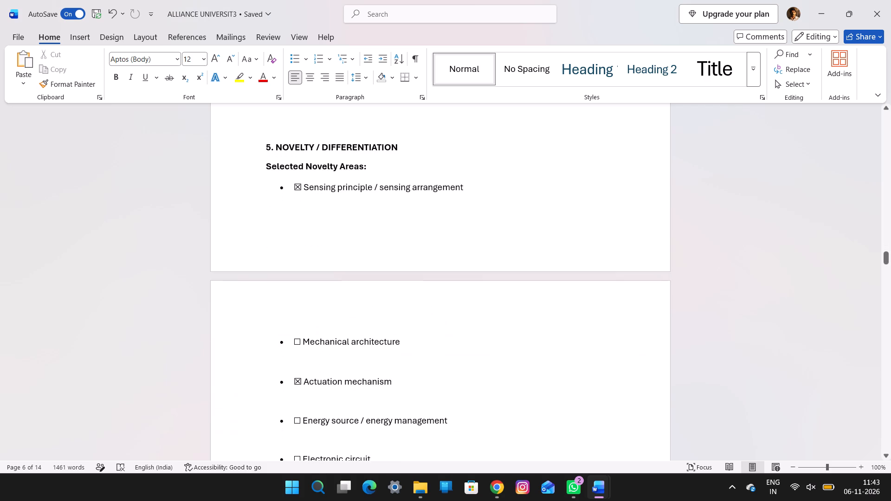
pyautogui.press('Return')
pyautogui.press('Return')
pyautogui.press('Return')
pyautogui.press('Return')
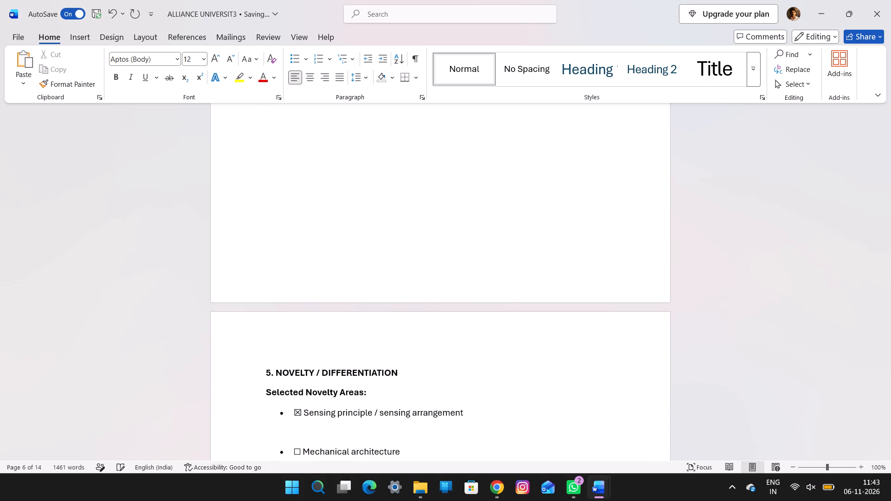
# Insert twelve blank lines between the Applied Physics Concepts table and the 4.2 Technology / Engineering Domains heading to move 4.2 onto the following page.
pyautogui.scroll(-8, 389, 290)
pyautogui.scroll(1, 389, 290)
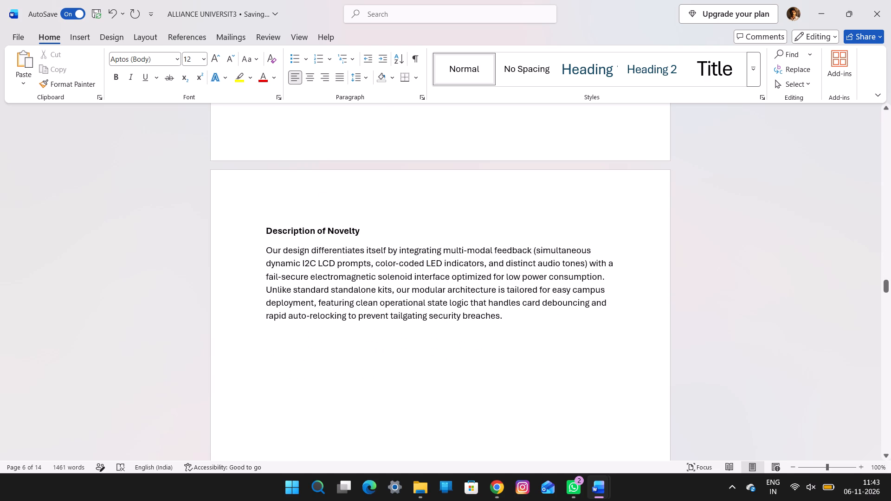
pyautogui.scroll(7, 389, 290)
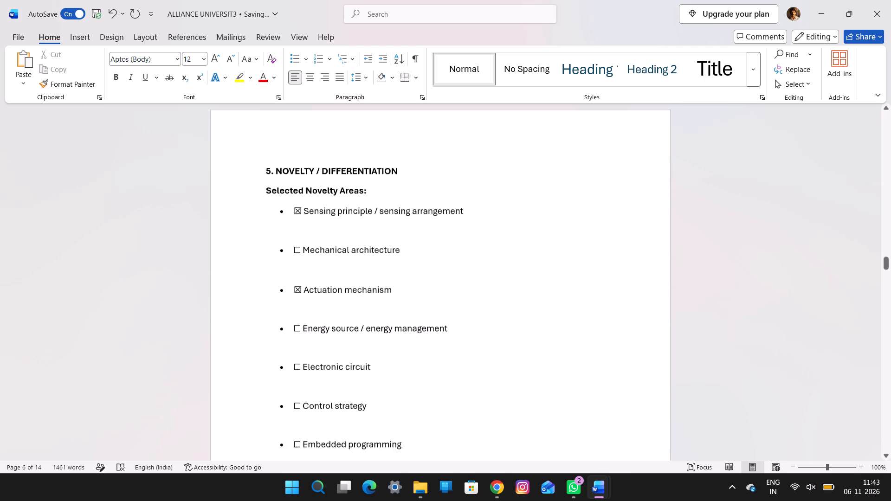
pyautogui.scroll(6, 389, 290)
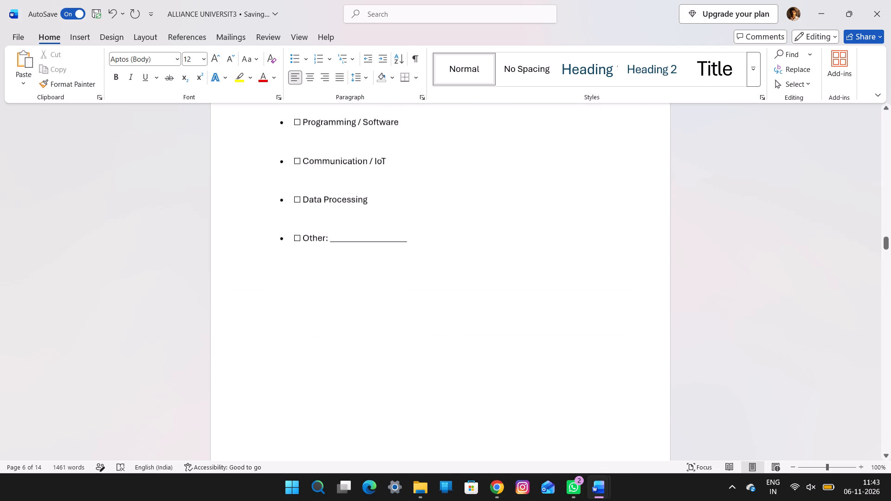
pyautogui.scroll(5, 389, 290)
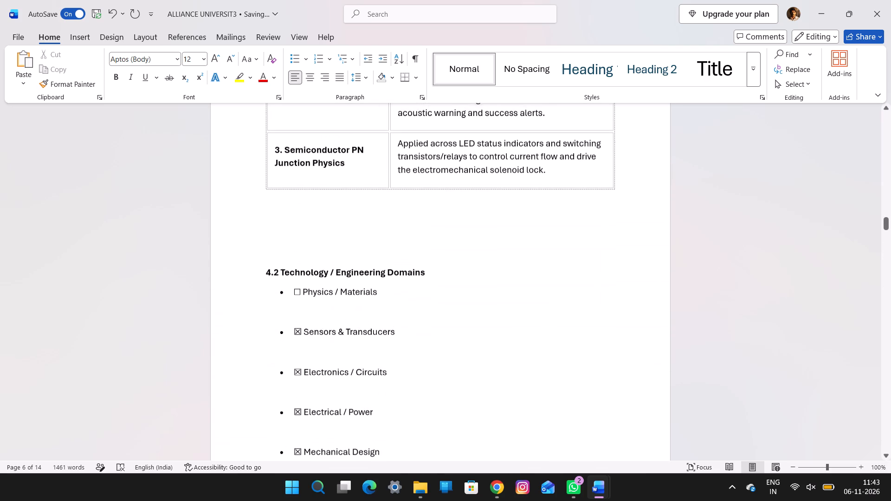
pyautogui.click(327, 243)
pyautogui.press('Return')
pyautogui.press('Return')
pyautogui.press('Return')
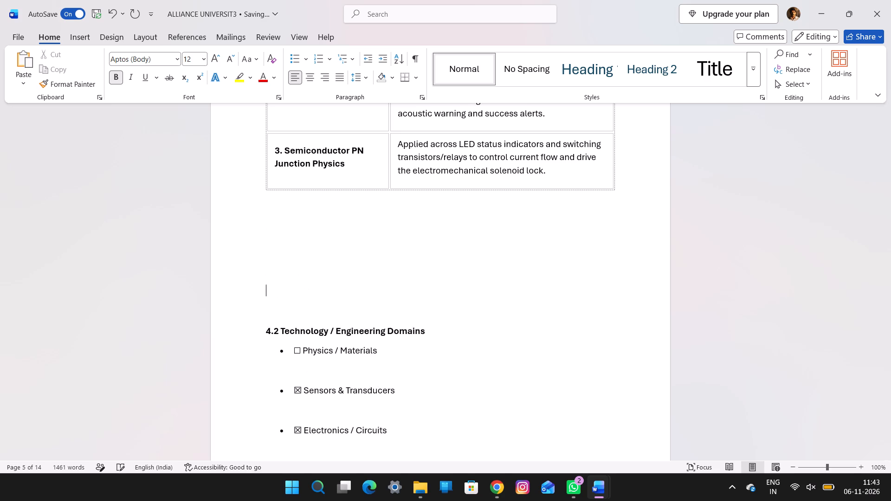
pyautogui.press('Return')
pyautogui.press('Return')
pyautogui.press('Return')
pyautogui.press('Return')
pyautogui.press('Return')
pyautogui.press('Return')
pyautogui.press('Return')
pyautogui.press('Return')
pyautogui.press('Return')
# Examine the page breaks and empty space from the existing-solutions table in section 2 through the section 4 table.
pyautogui.hscroll(1, 327, 243)
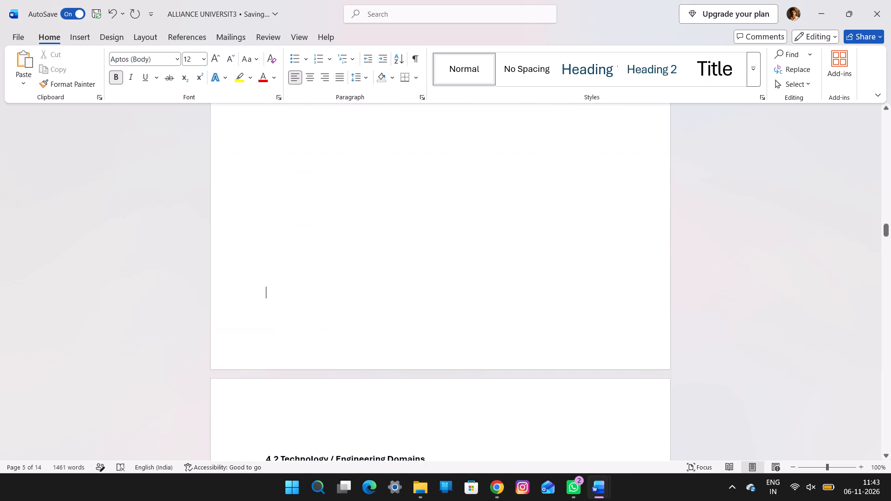
pyautogui.scroll(7, 327, 243)
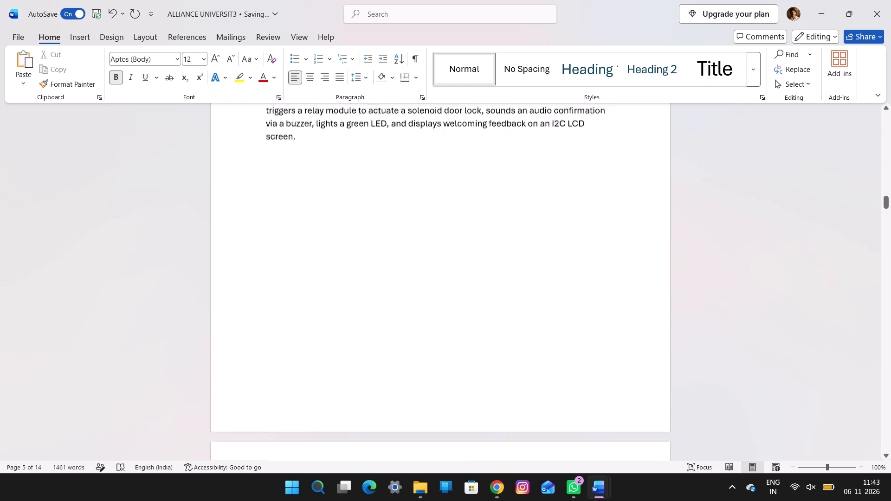
pyautogui.scroll(6, 327, 243)
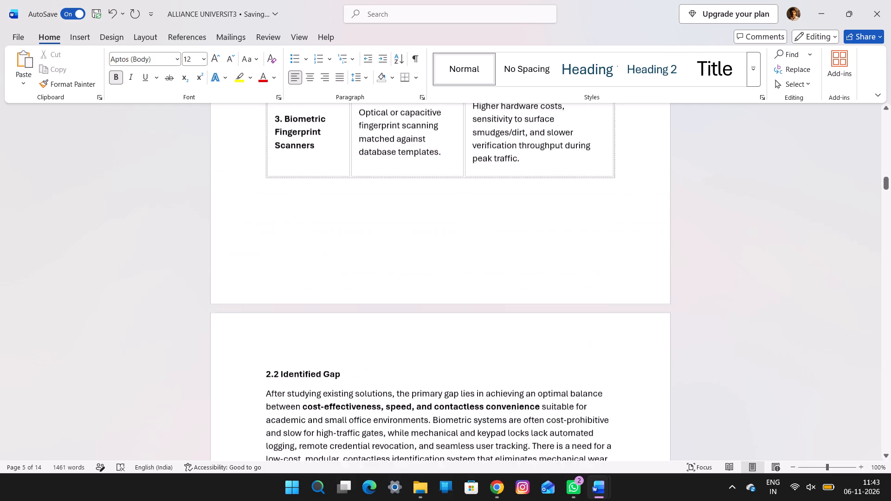
pyautogui.scroll(2, 327, 243)
pyautogui.hscroll(1, 327, 243)
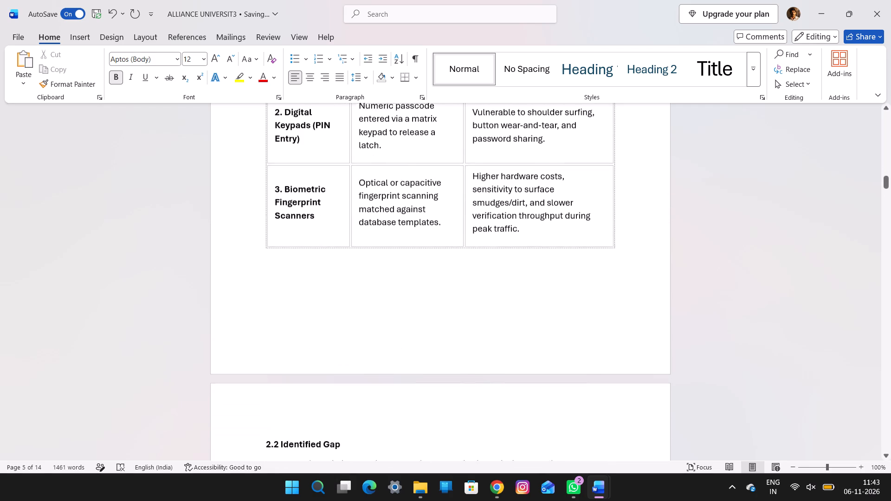
pyautogui.scroll(-5, 327, 243)
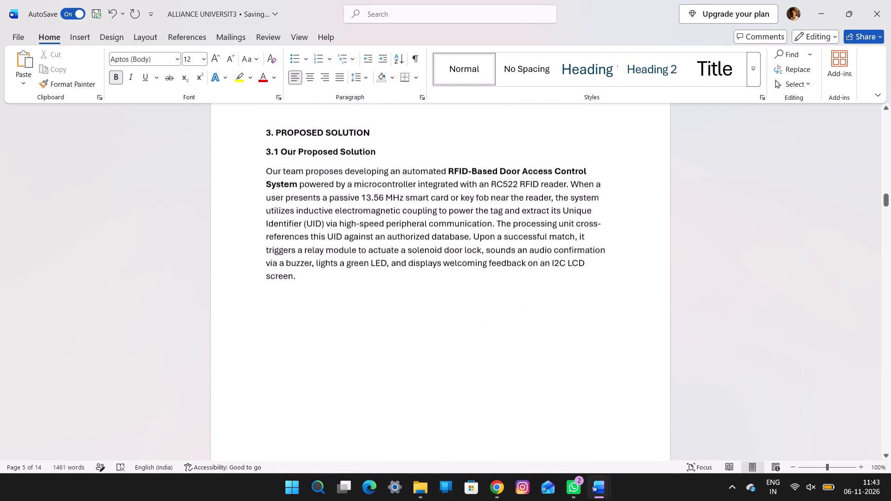
pyautogui.scroll(-5, 327, 243)
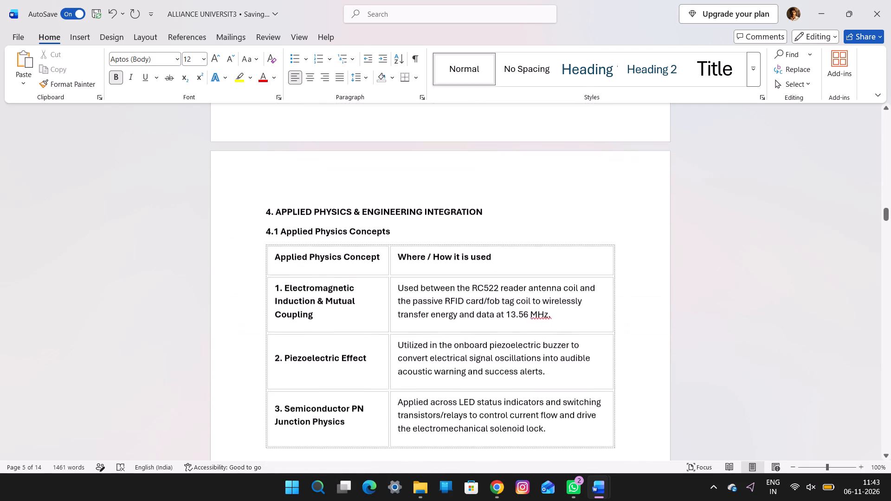
pyautogui.scroll(-3, 327, 243)
# Delete twelve blank lines above 4. APPLIED PHYSICS & ENGINEERING INTEGRATION to bring it back up beneath the Proposed Solution paragraph.
pyautogui.scroll(1, 327, 243)
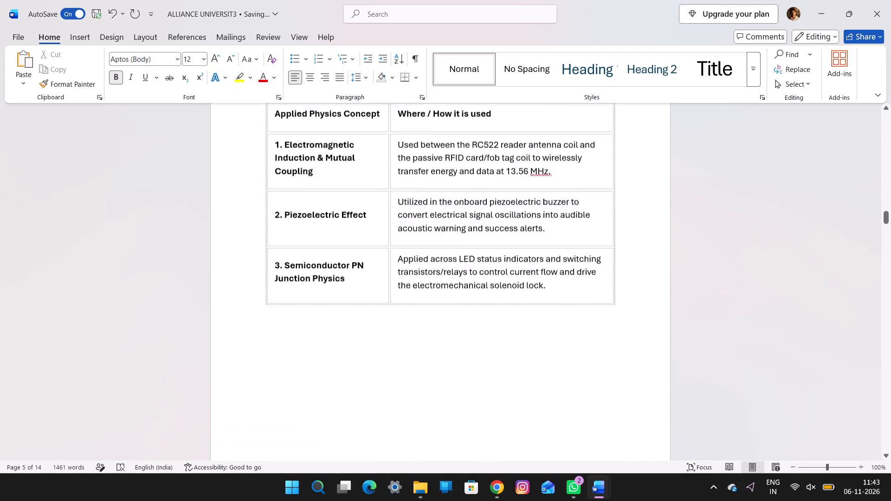
pyautogui.scroll(2, 327, 243)
pyautogui.scroll(-1, 327, 243)
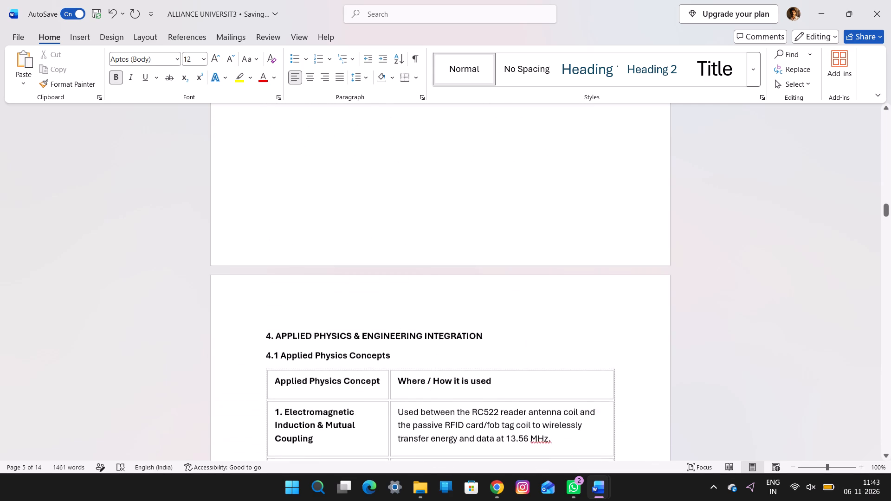
pyautogui.scroll(-1, 327, 243)
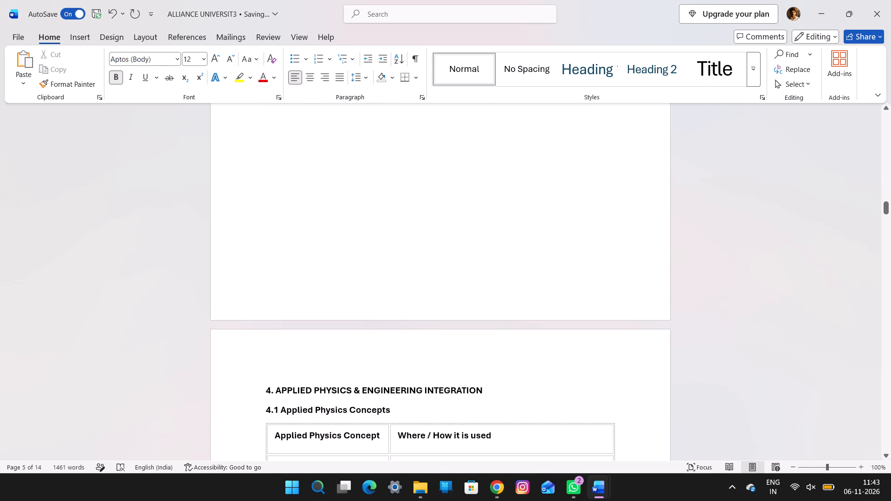
pyautogui.click(264, 389)
pyautogui.press('BackSpace')
pyautogui.press('BackSpace')
pyautogui.press('BackSpace')
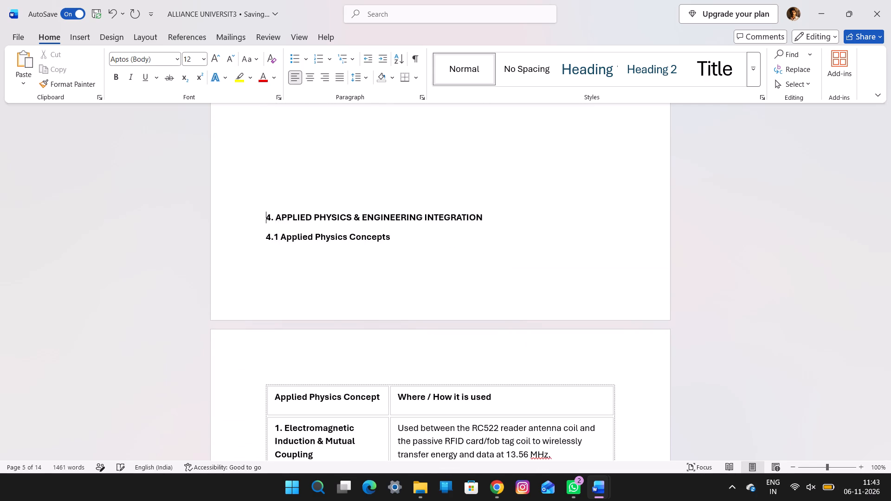
pyautogui.press('BackSpace')
pyautogui.press('BackSpace')
pyautogui.press('BackSpace')
pyautogui.press('BackSpace')
pyautogui.press('BackSpace')
pyautogui.press('BackSpace')
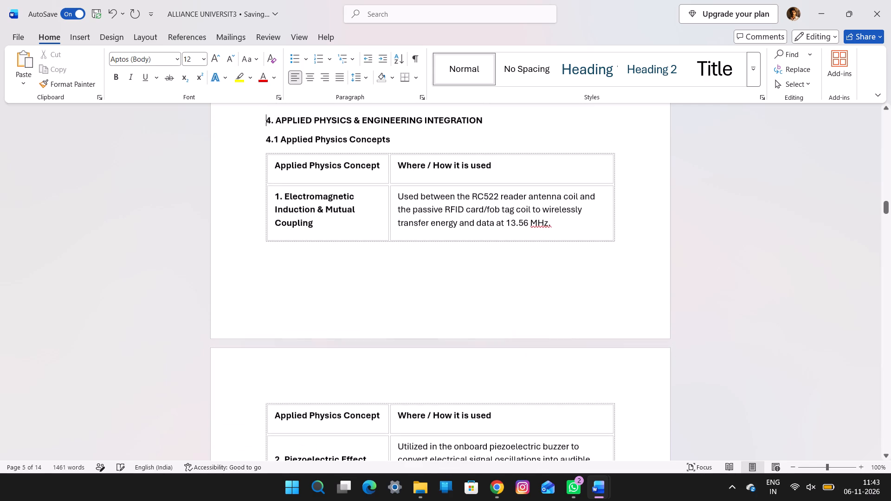
pyautogui.scroll(1, 264, 389)
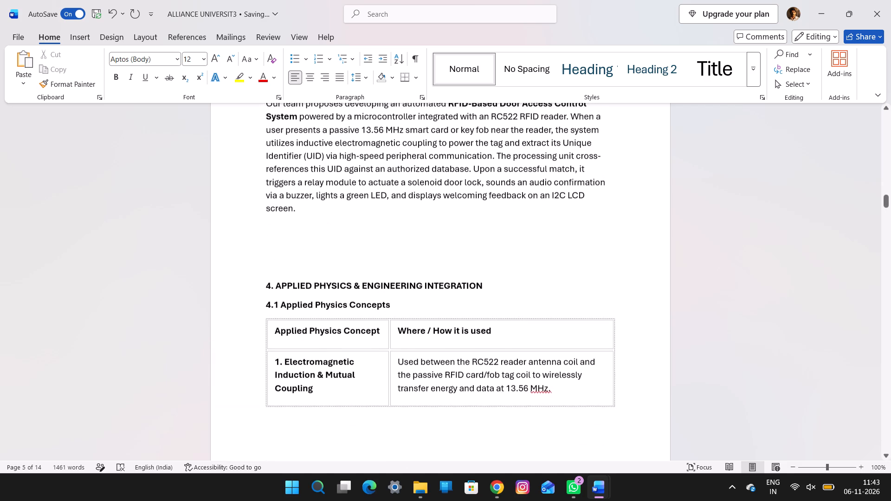
pyautogui.scroll(1, 264, 389)
pyautogui.press('BackSpace')
pyautogui.press('BackSpace')
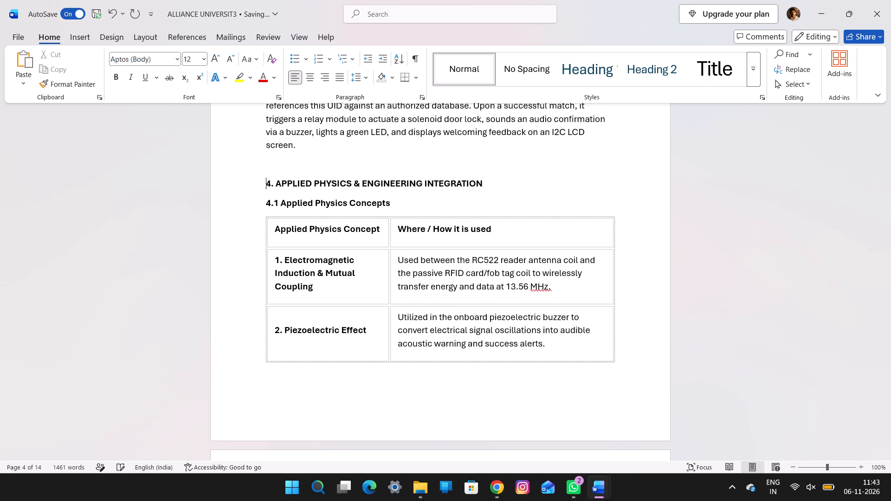
pyautogui.press('BackSpace')
# Examine how the Applied Physics Concepts table splits across pages and where the 4.2 heading falls.
pyautogui.scroll(-4, 264, 389)
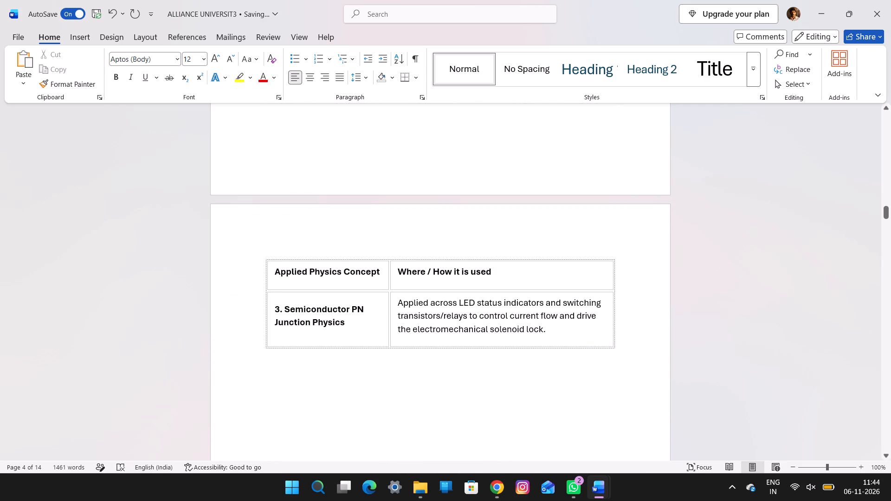
pyautogui.scroll(-3, 284, 418)
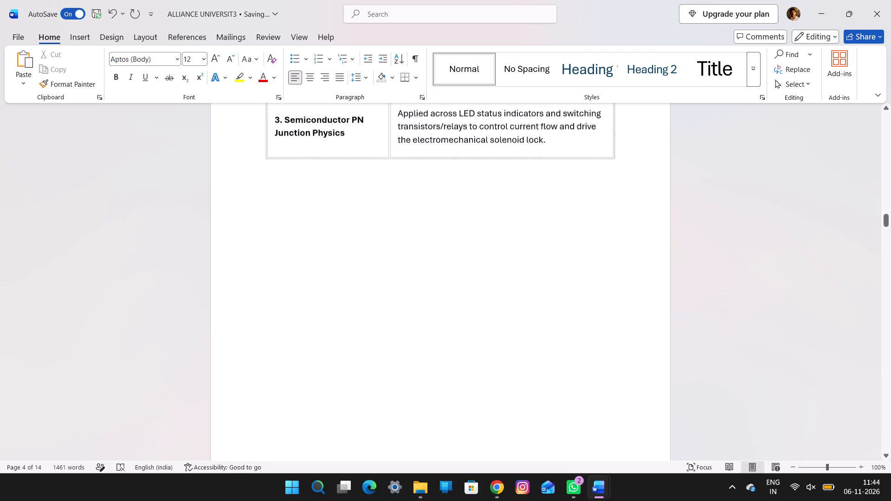
pyautogui.scroll(-2, 284, 418)
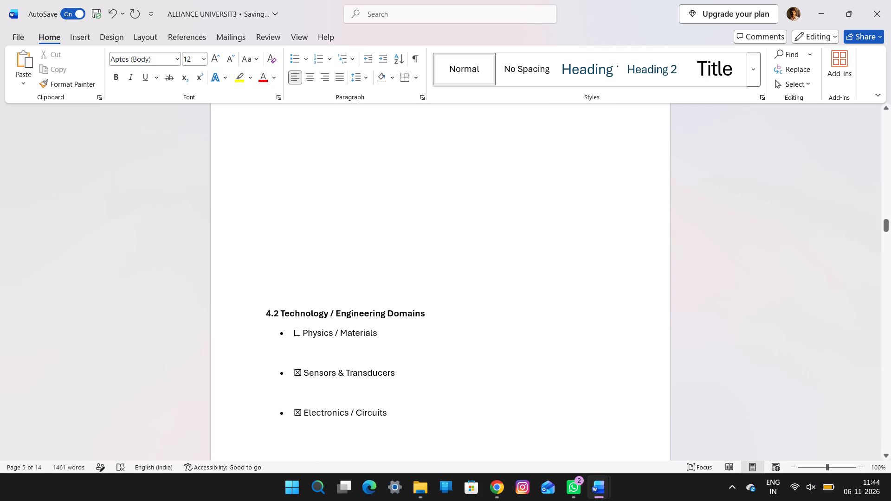
pyautogui.scroll(5, 317, 286)
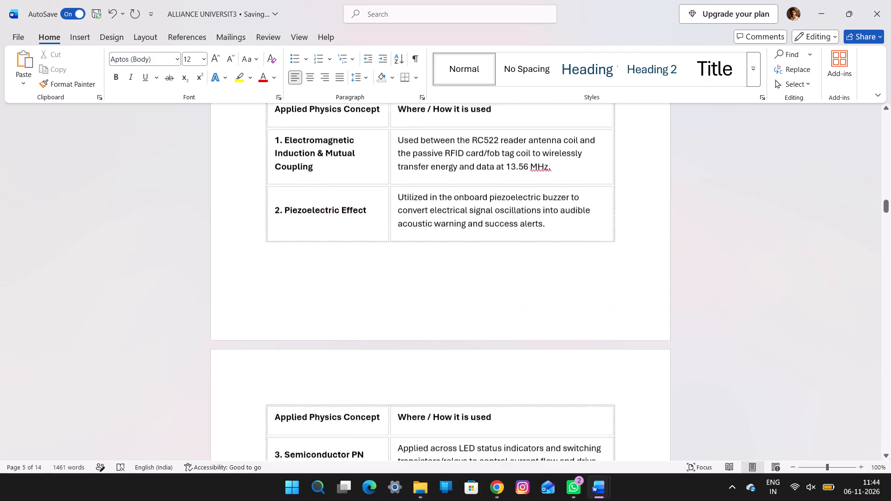
pyautogui.scroll(1, 317, 286)
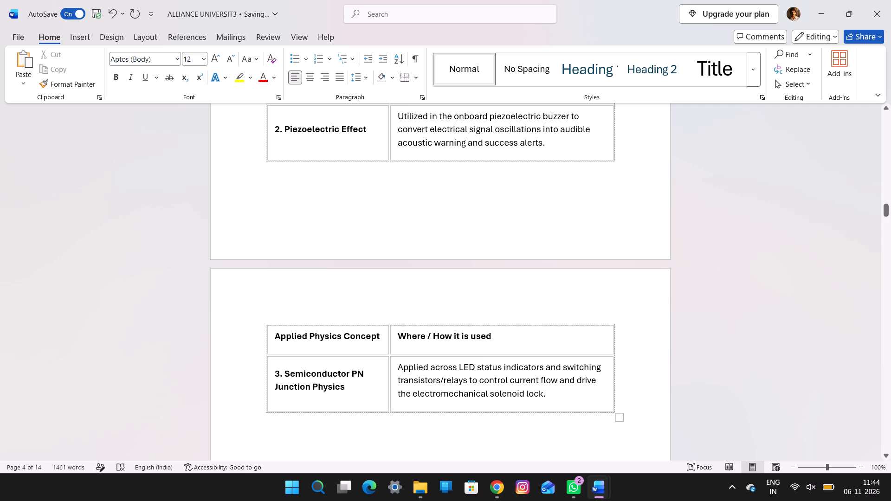
# Delete thirteen blank lines above the 4.2 Technology / Engineering Domains heading to bring it up beneath the Applied Physics Concepts table.
pyautogui.scroll(-4, 489, 270)
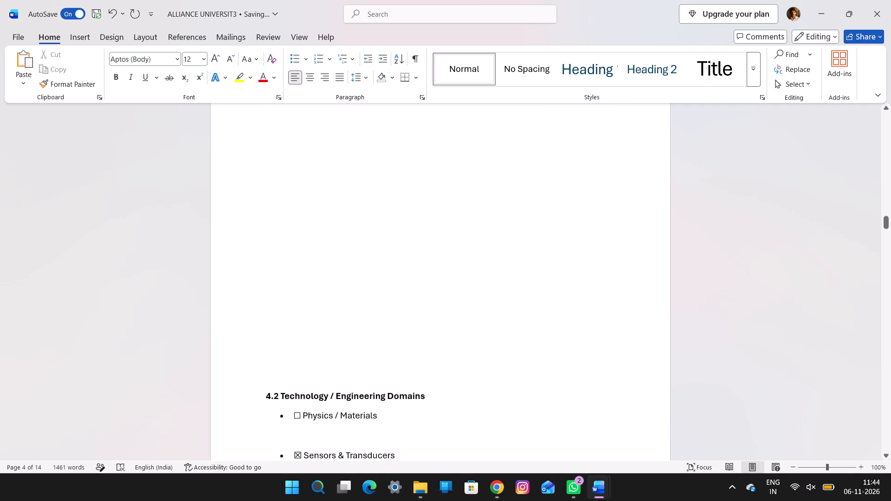
pyautogui.scroll(-1, 489, 270)
pyautogui.click(386, 344)
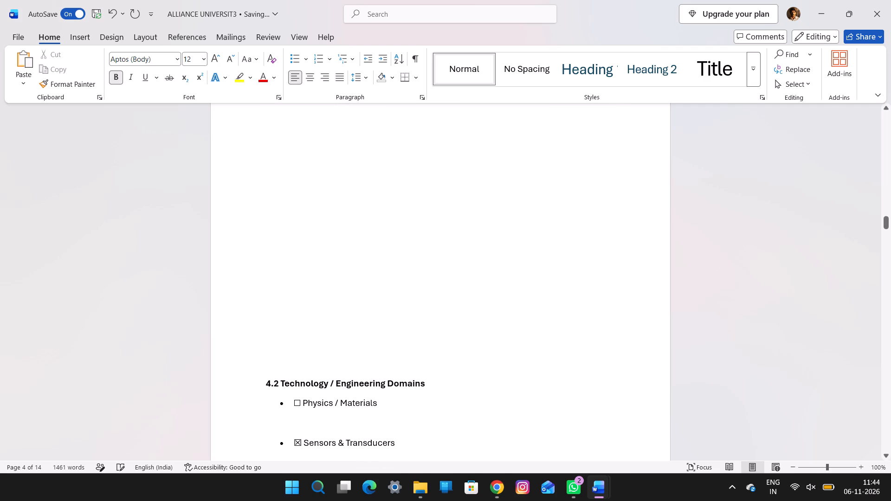
pyautogui.press('BackSpace')
pyautogui.press('BackSpace')
pyautogui.press('BackSpace')
pyautogui.press('BackSpace')
pyautogui.press('BackSpace')
pyautogui.press('BackSpace')
pyautogui.press('BackSpace')
pyautogui.press('BackSpace')
pyautogui.press('BackSpace')
pyautogui.press('BackSpace')
pyautogui.press('BackSpace')
pyautogui.press('BackSpace')
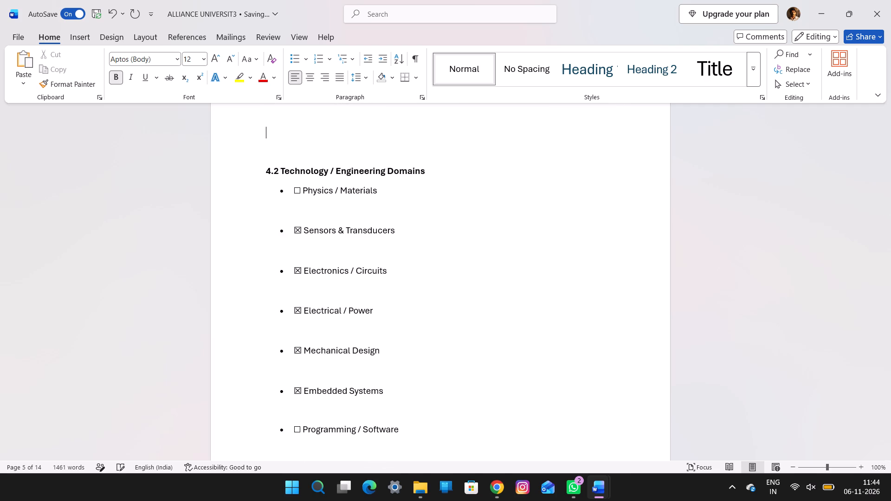
pyautogui.press('BackSpace')
pyautogui.scroll(2, 386, 344)
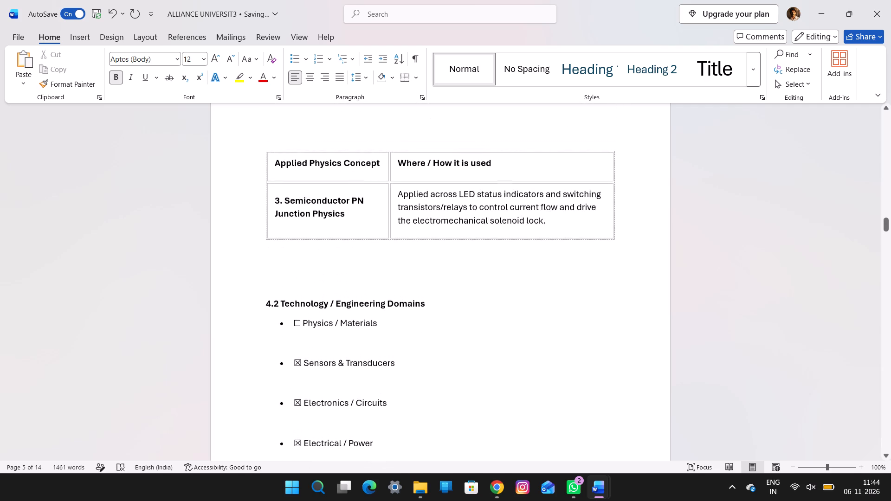
# Delete the blank lines above 5. NOVELTY / DIFFERENTIATION so the heading starts at the top of its page.
pyautogui.scroll(-9, 386, 344)
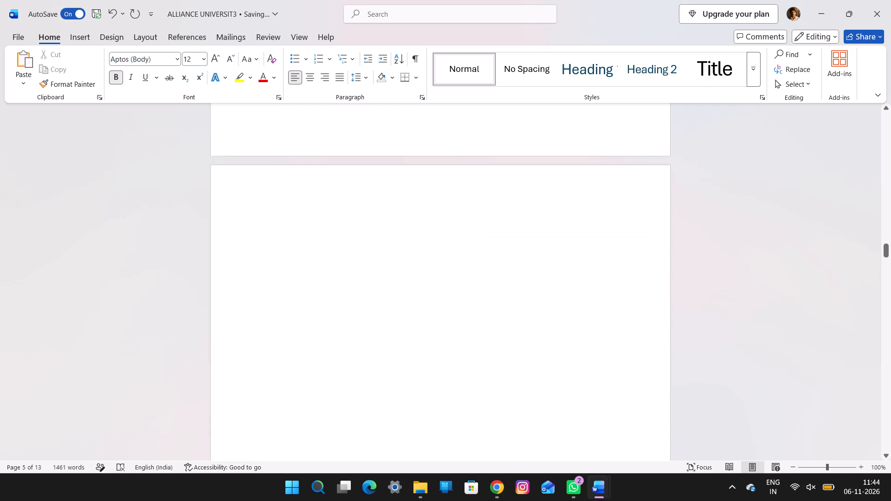
pyautogui.scroll(-1, 386, 344)
pyautogui.scroll(1, 386, 344)
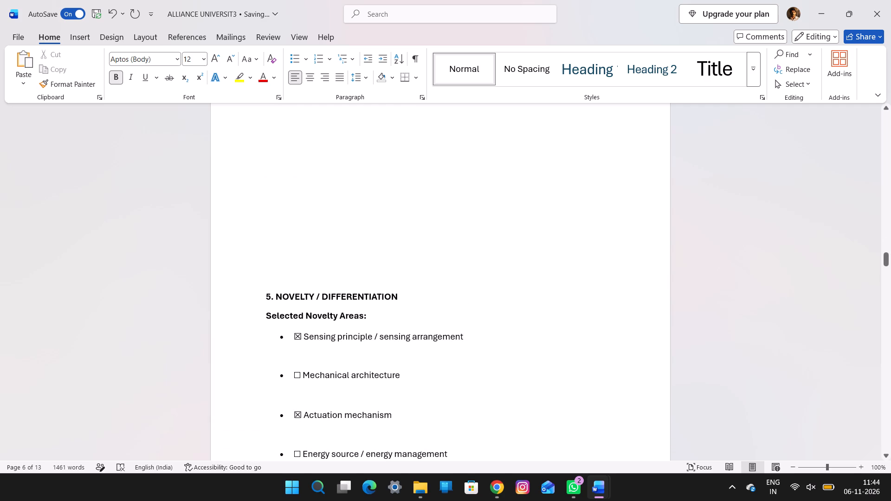
pyautogui.click(336, 277)
pyautogui.press('BackSpace')
pyautogui.press('BackSpace')
pyautogui.press('BackSpace')
pyautogui.press('BackSpace')
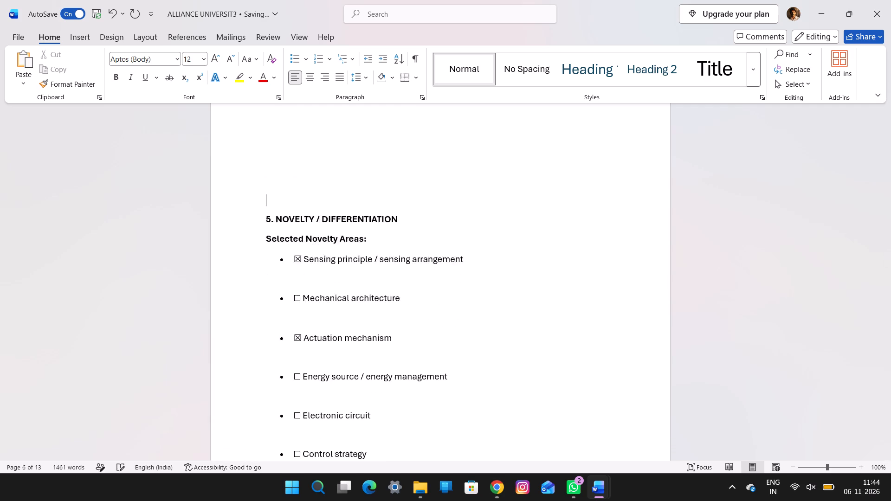
pyautogui.press('BackSpace')
pyautogui.press('BackSpace')
pyautogui.press('BackSpace')
pyautogui.press('BackSpace')
pyautogui.press('BackSpace')
pyautogui.scroll(1, 336, 277)
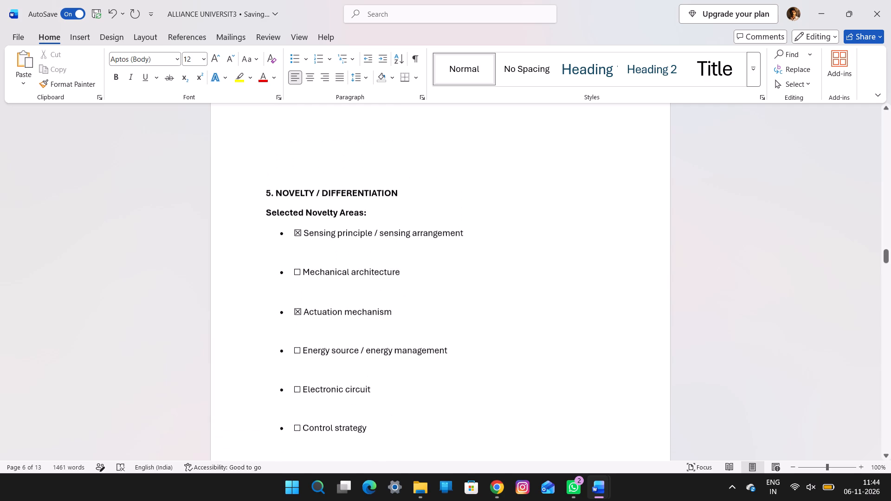
pyautogui.scroll(3, 336, 277)
pyautogui.press('BackSpace')
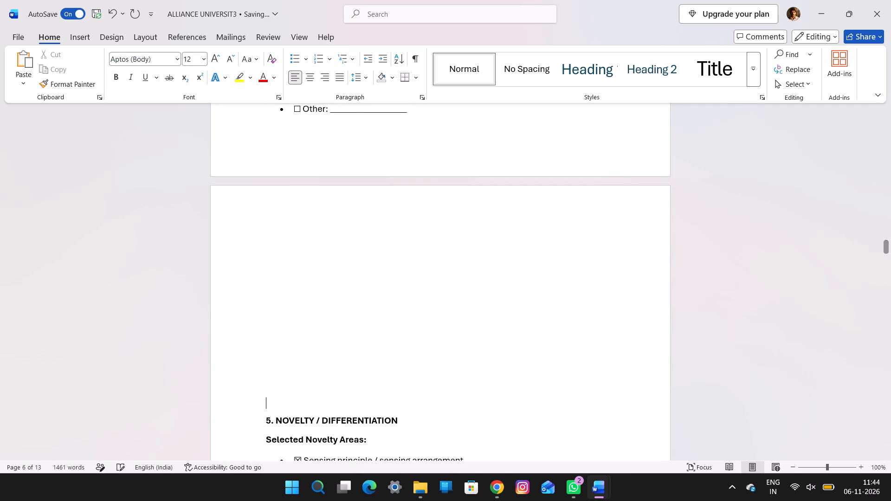
pyautogui.press('BackSpace')
pyautogui.press('BackSpace')
pyautogui.press('BackSpace')
pyautogui.press('BackSpace')
pyautogui.press('BackSpace')
pyautogui.press('BackSpace')
pyautogui.press('BackSpace')
pyautogui.press('BackSpace')
pyautogui.press('BackSpace')
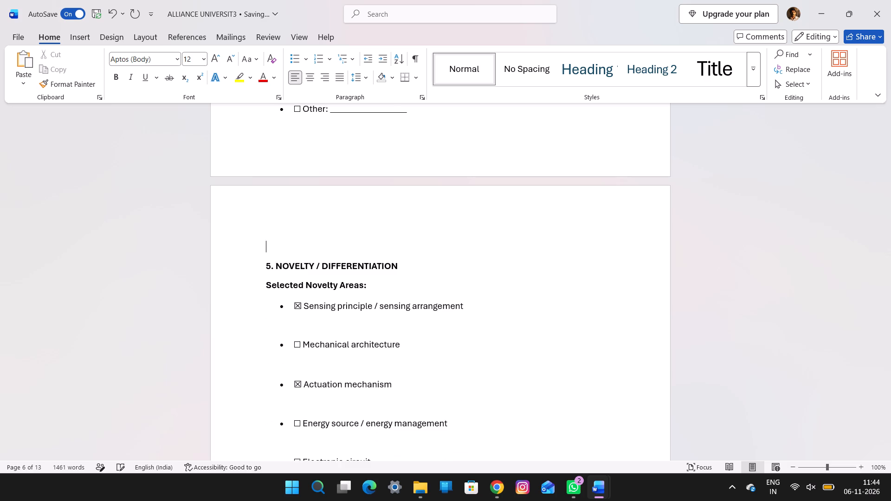
# Delete eight blank lines above 6. METHODOLOGY to bring the heading and its table up beneath the differentiation paragraph.
pyautogui.scroll(-3, 336, 277)
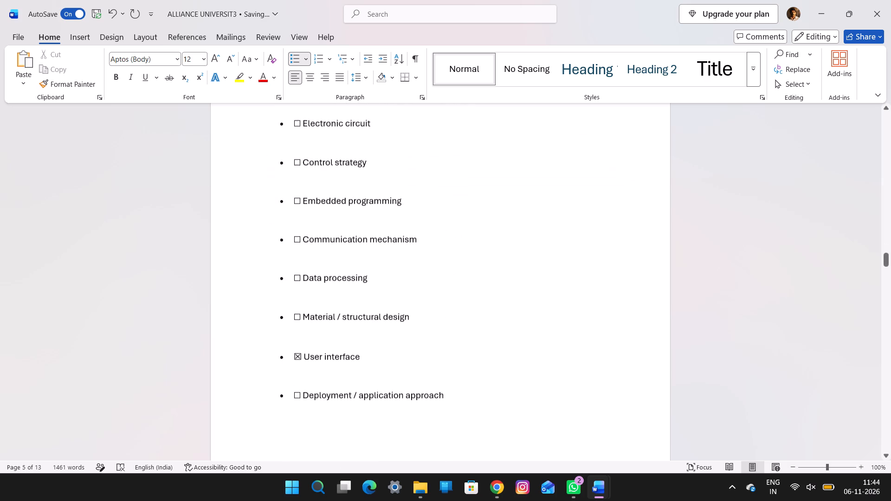
pyautogui.scroll(-6, 336, 277)
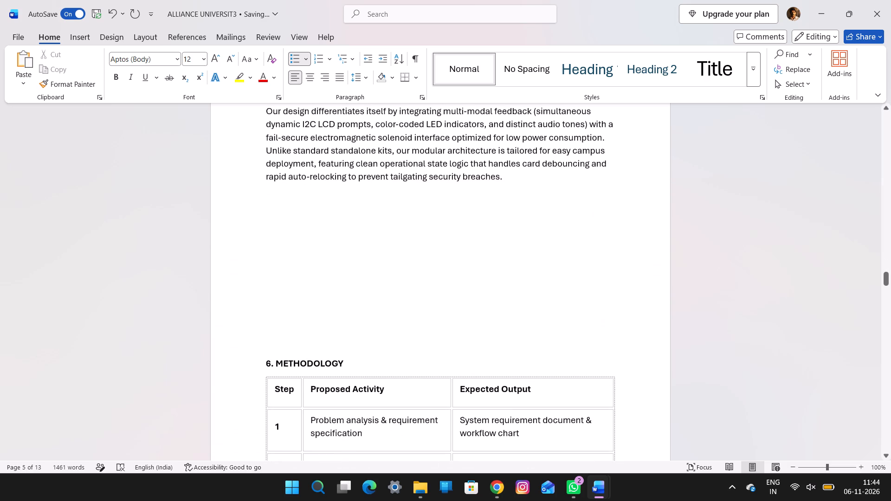
pyautogui.click(297, 334)
pyautogui.press('BackSpace')
pyautogui.press('BackSpace')
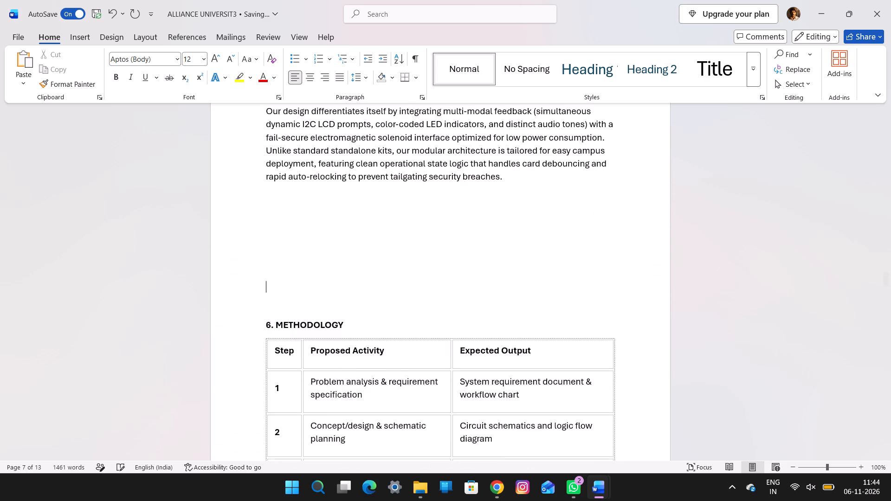
pyautogui.press('BackSpace')
pyautogui.press('BackSpace')
pyautogui.press('BackSpace')
pyautogui.press('BackSpace')
pyautogui.press('BackSpace')
pyautogui.press('BackSpace')
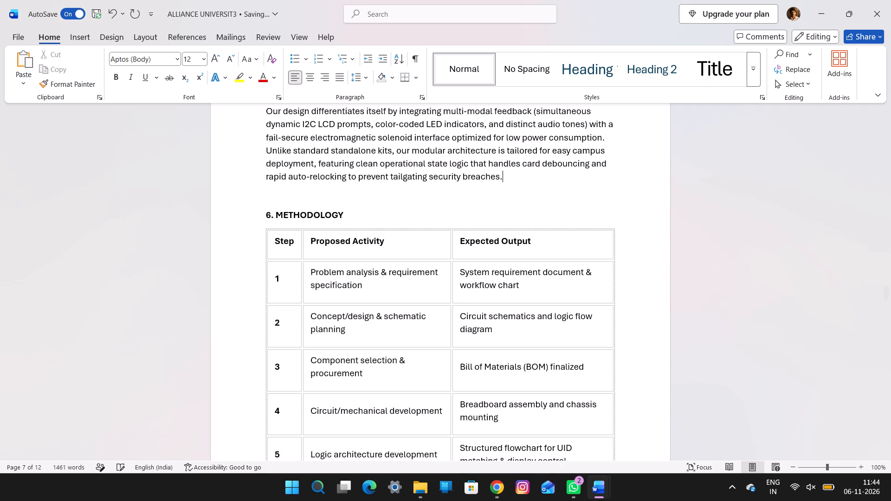
# Insert three blank lines before 7. REQUIRED HARDWARE / SOFTWARE & ESTIMATED COST to move the heading onto the page with its table.
pyautogui.scroll(-4, 297, 334)
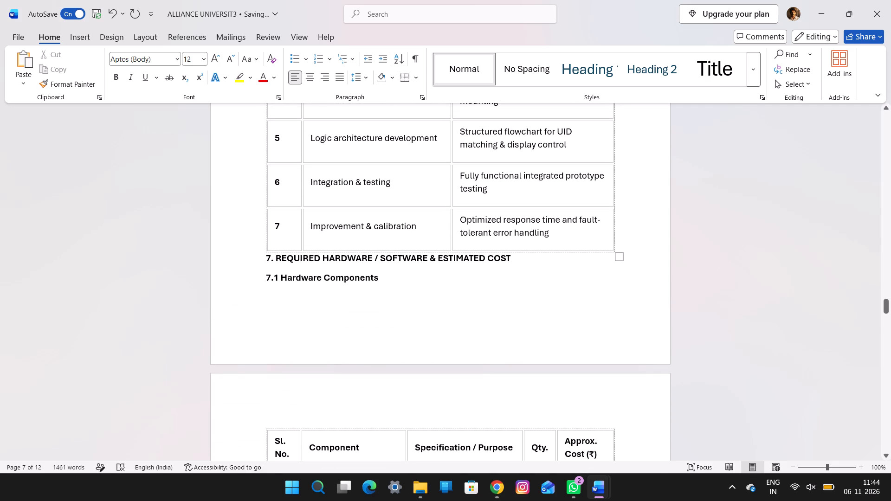
pyautogui.click(262, 261)
pyautogui.press('Return')
pyautogui.press('Return')
pyautogui.press('Return')
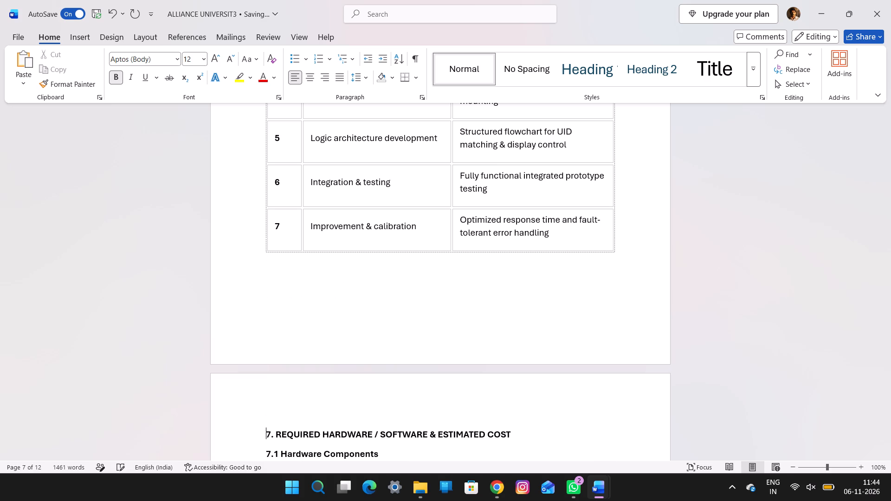
# Insert two blank lines after the last Final Team Check item to move TEAM DECLARATION & INITIAL REVIEW onto the following page.
pyautogui.scroll(-8, 262, 261)
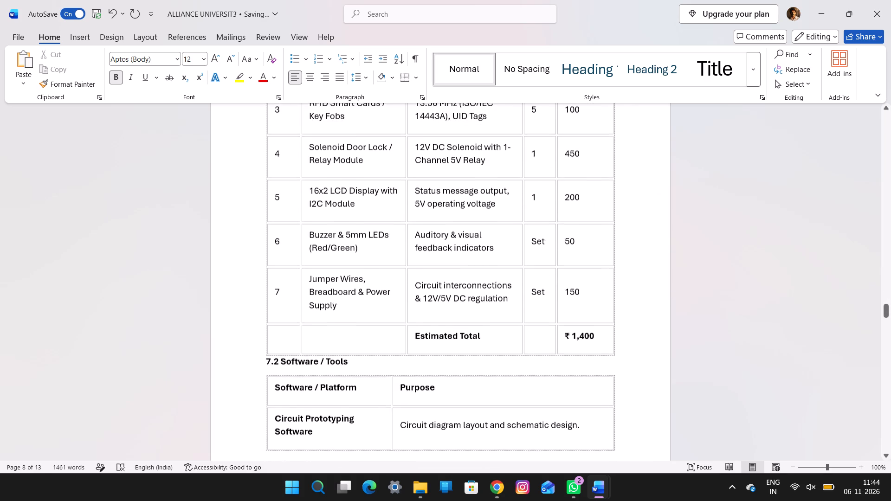
pyautogui.scroll(-4, 262, 261)
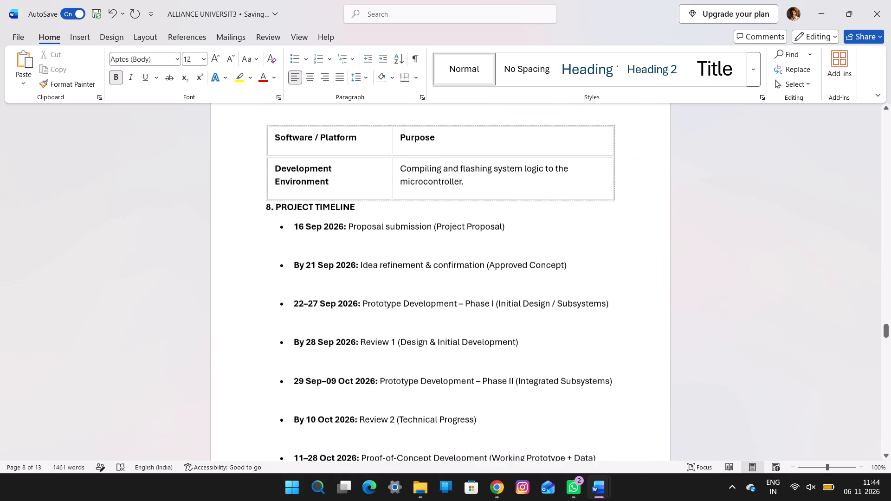
pyautogui.scroll(-6, 262, 261)
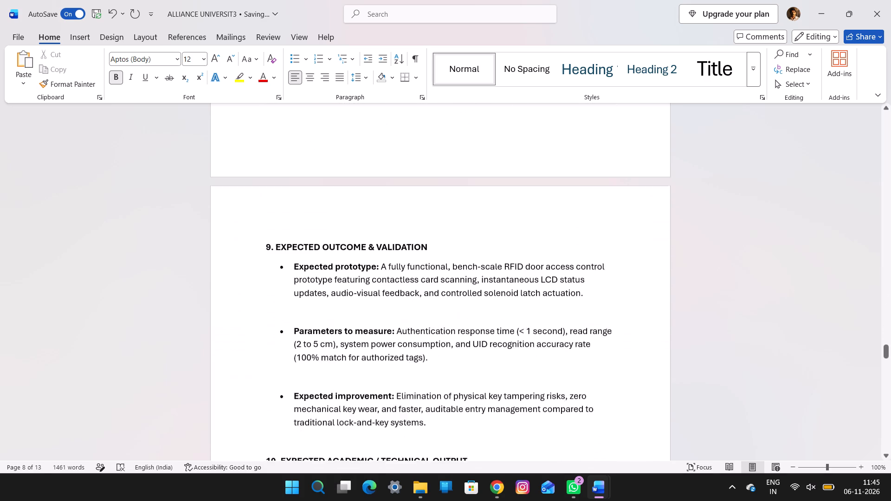
pyautogui.scroll(-7, 262, 261)
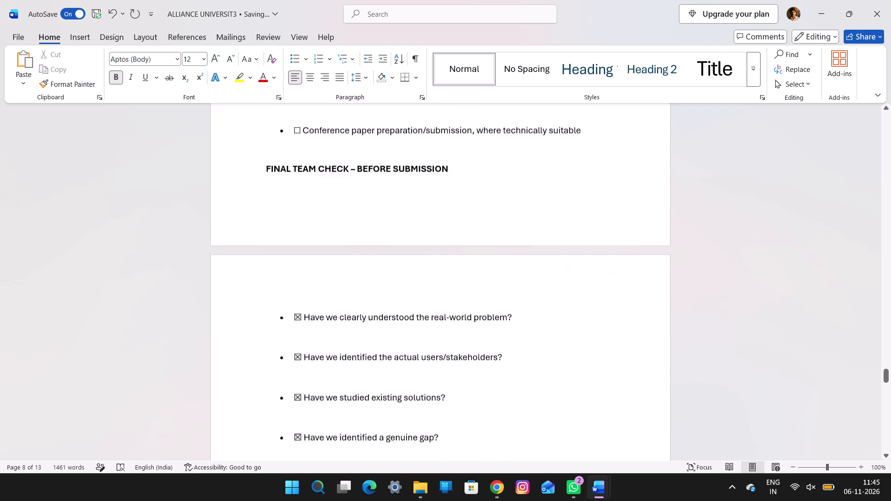
pyautogui.scroll(-5, 262, 261)
pyautogui.hscroll(1, 262, 261)
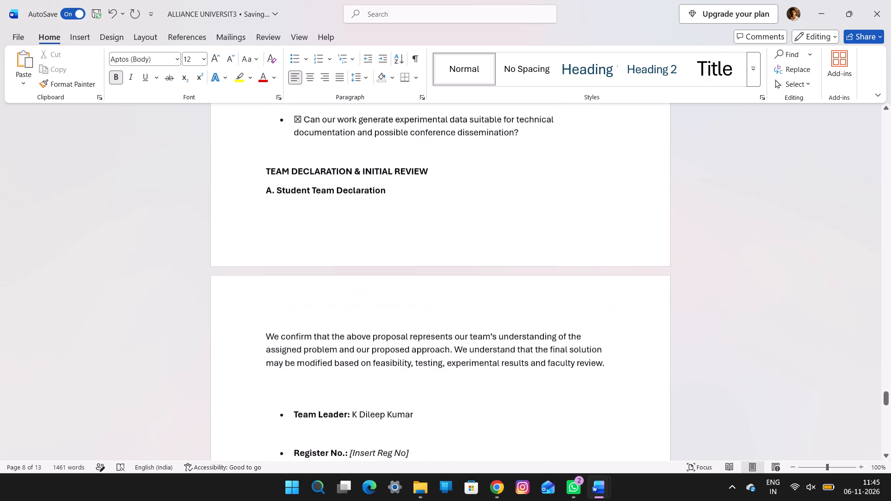
pyautogui.hscroll(1, 262, 261)
pyautogui.click(524, 219)
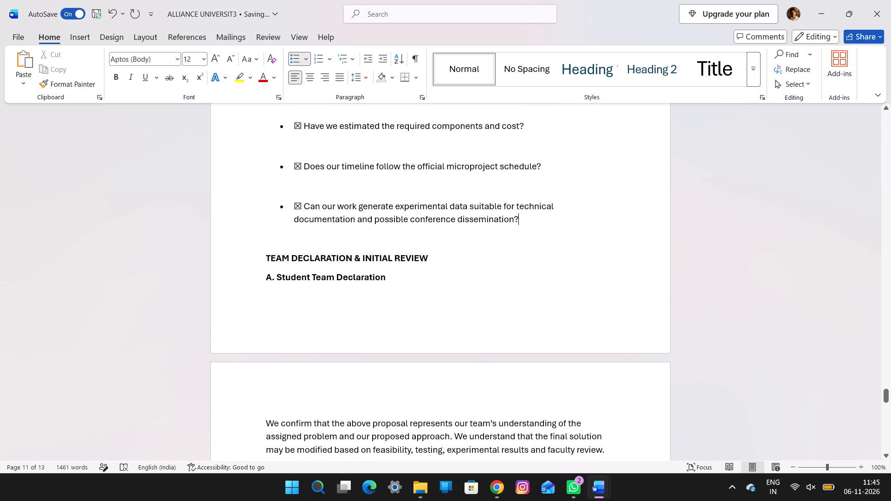
pyautogui.press('Return')
pyautogui.press('Return')
# Examine the page breaks from the Team Declaration to the end of the document, and back up through the Final Team Check list.
pyautogui.scroll(-1, 524, 219)
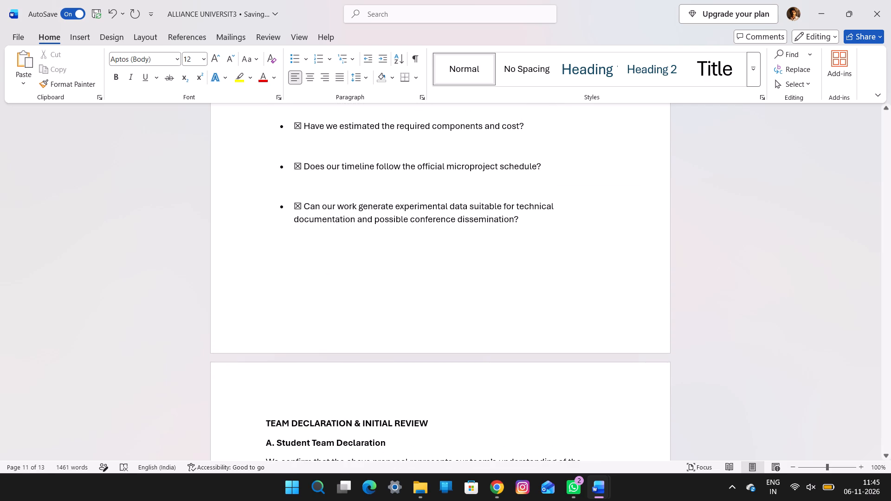
pyautogui.scroll(-7, 524, 219)
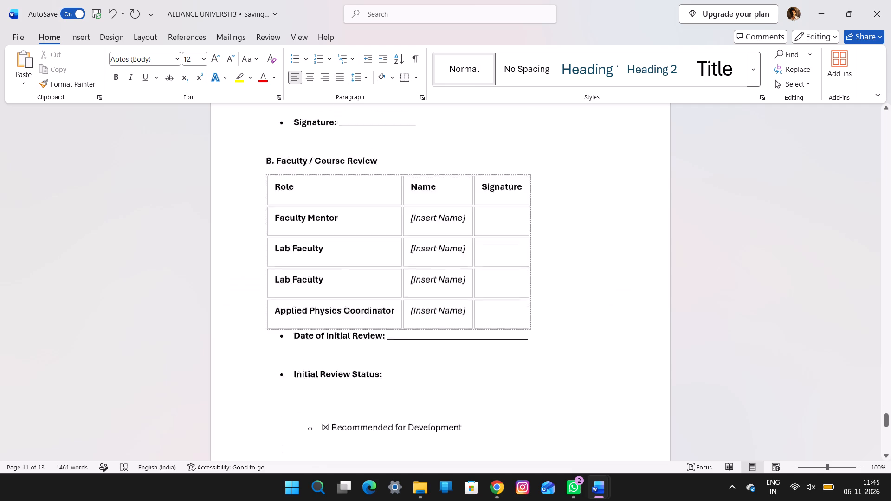
pyautogui.scroll(-2, 524, 219)
pyautogui.scroll(2, 524, 219)
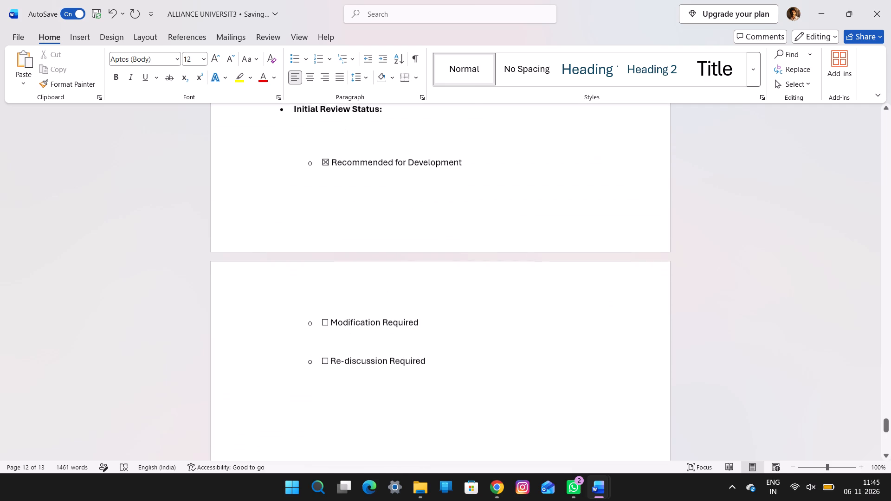
pyautogui.scroll(2, 524, 219)
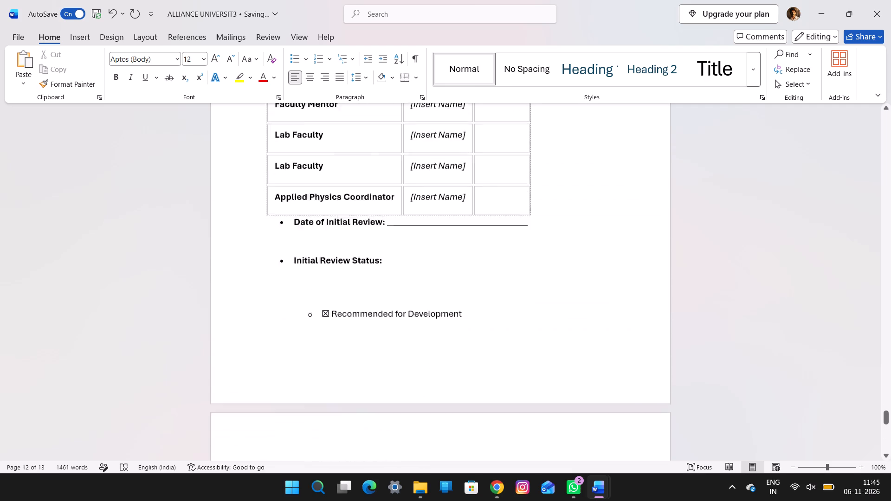
pyautogui.scroll(6, 524, 219)
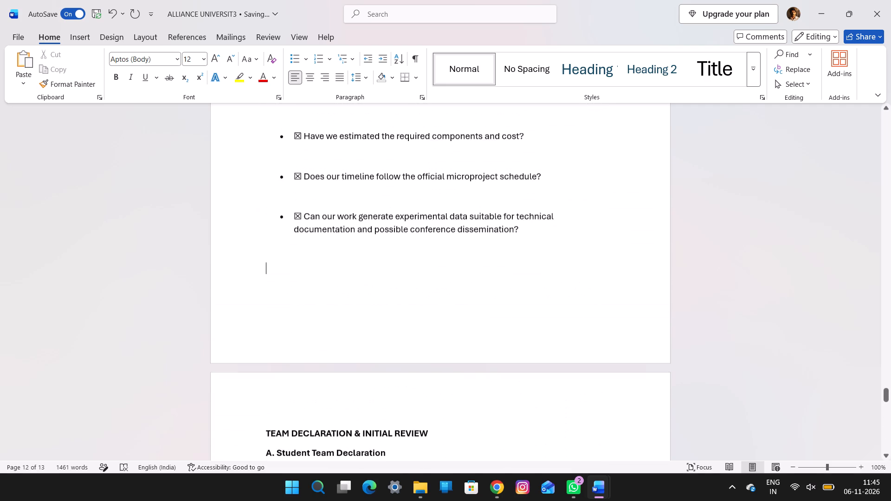
pyautogui.scroll(3, 524, 219)
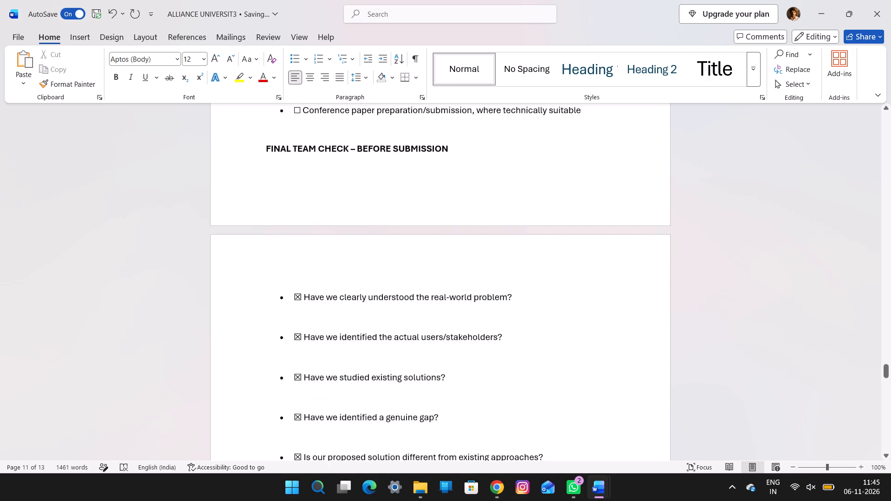
pyautogui.scroll(20, 524, 219)
pyautogui.scroll(13, 524, 219)
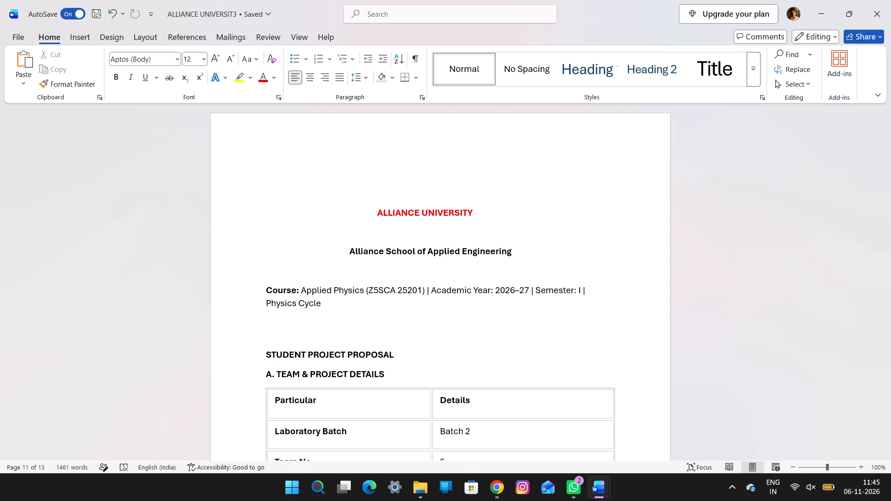
# Examine the proposal from the title page through the 4.2 Technology / Engineering Domains list.
pyautogui.scroll(-9, 524, 219)
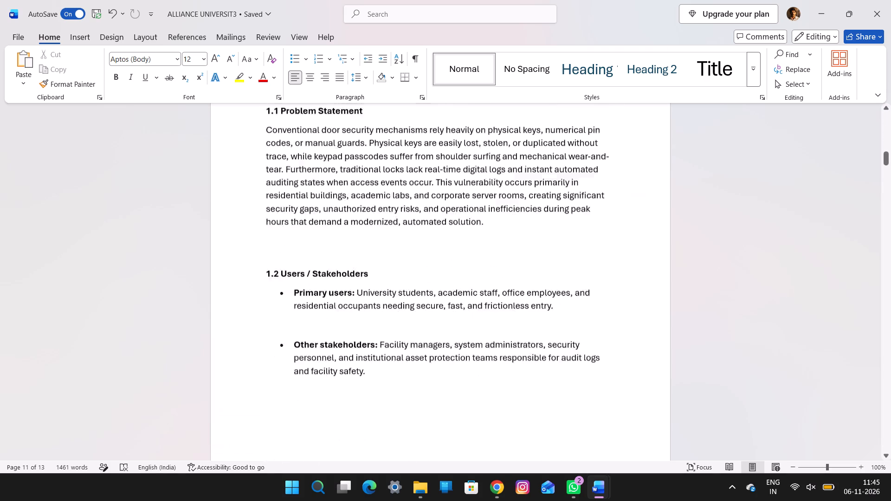
pyautogui.scroll(-2, 524, 219)
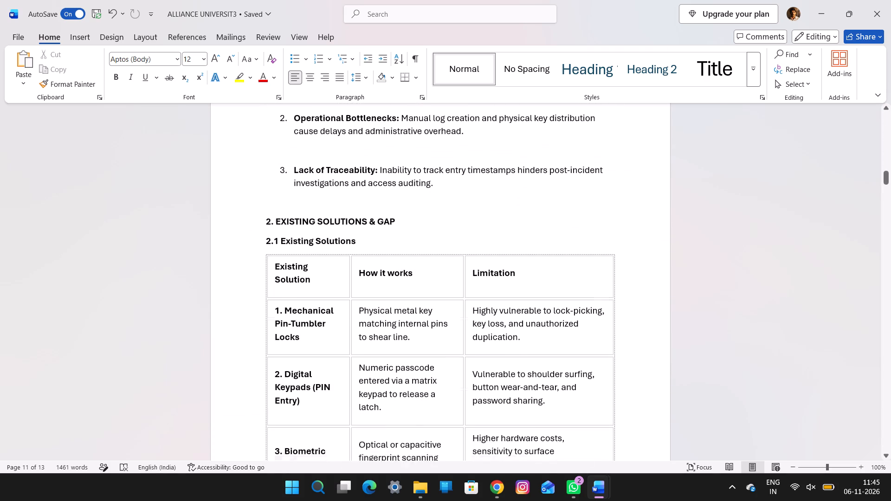
pyautogui.scroll(-1, 524, 219)
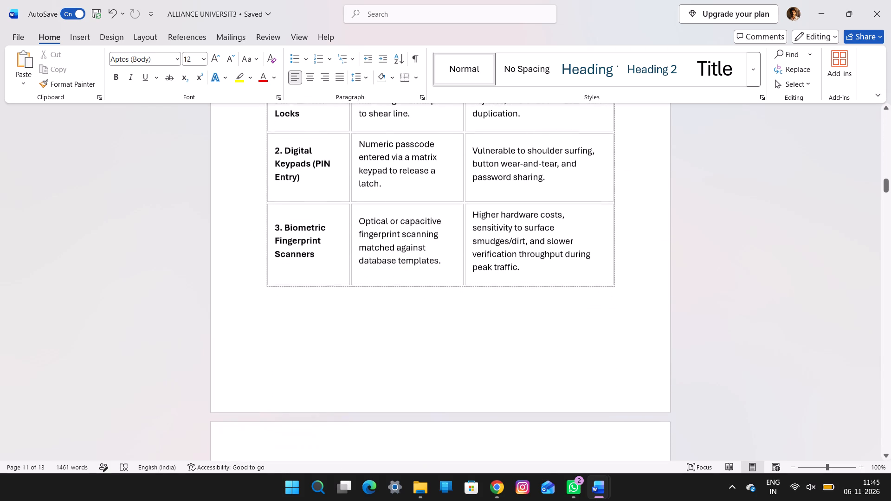
pyautogui.scroll(-1, 524, 219)
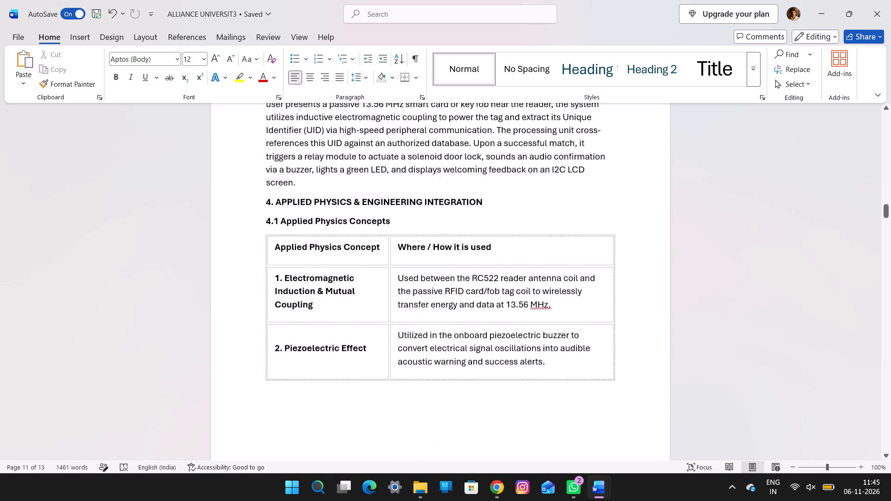
pyautogui.scroll(-1, 524, 219)
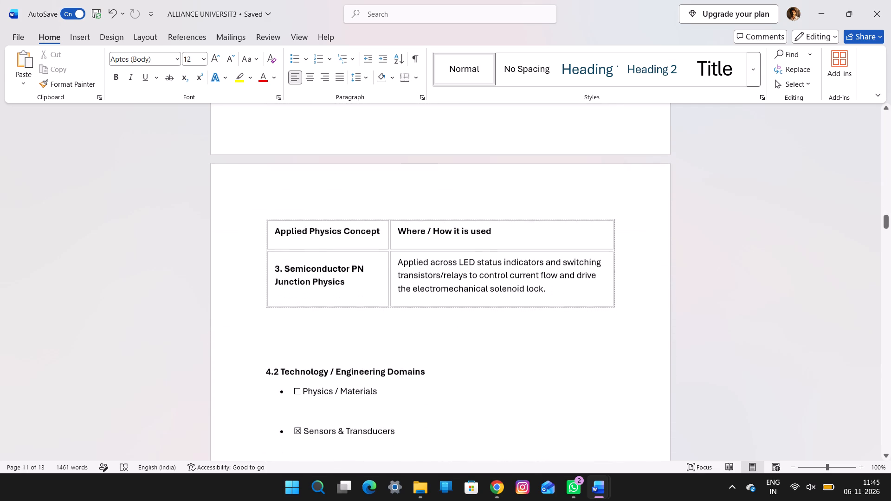
pyautogui.scroll(-1, 524, 219)
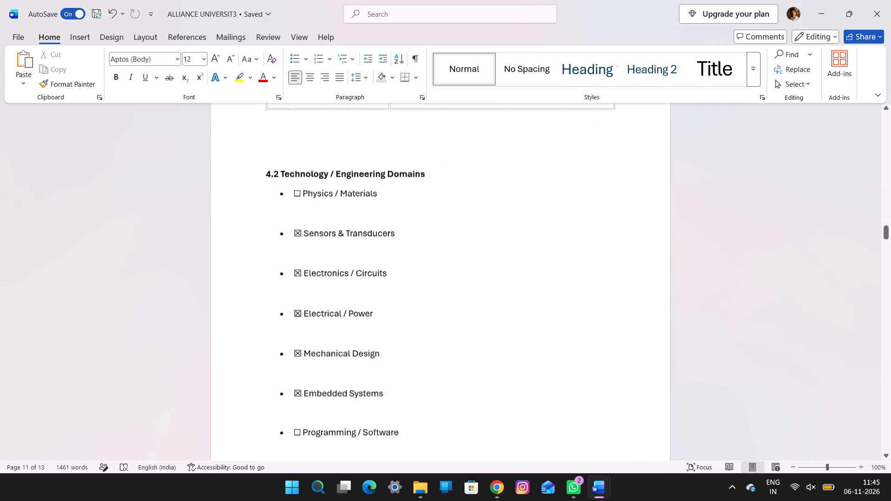
pyautogui.scroll(-1, 524, 219)
pyautogui.scroll(1, 519, 279)
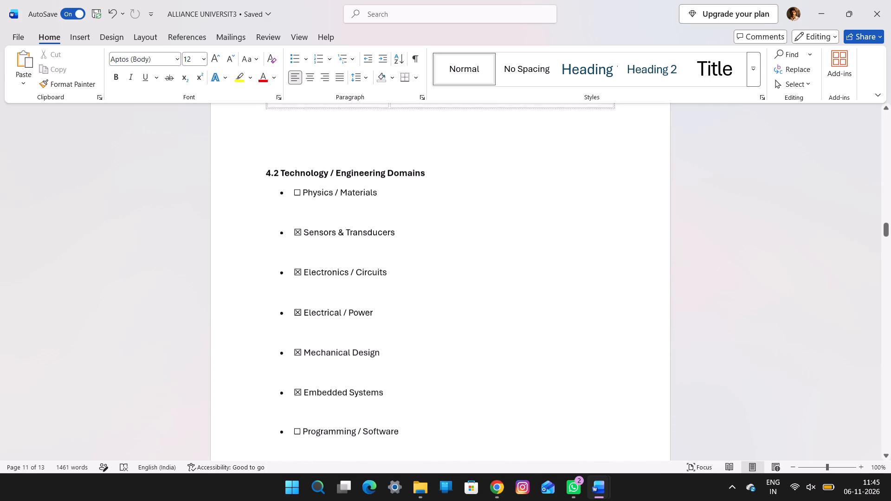
# Delete the checkbox symbols before Physics / Materials, Sensors & Transducers and Electronics / Circuits in the 4.2 Technology / Engineering Domains list.
pyautogui.click(300, 193)
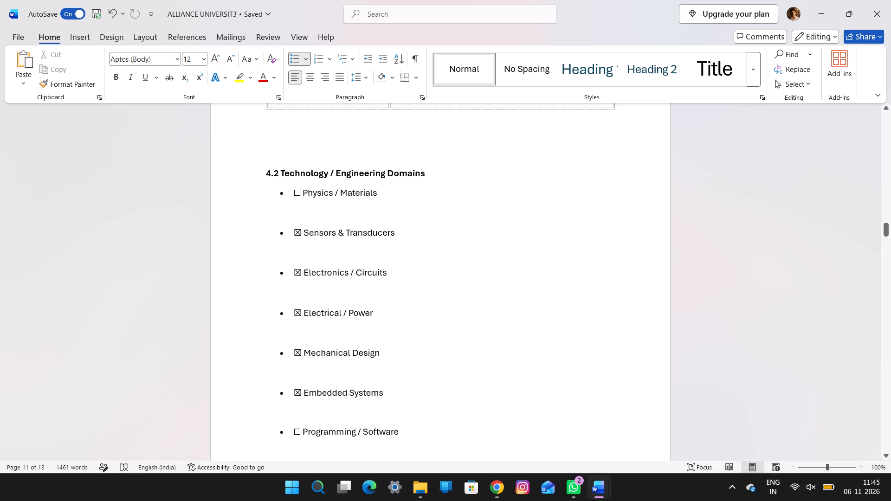
pyautogui.press('BackSpace')
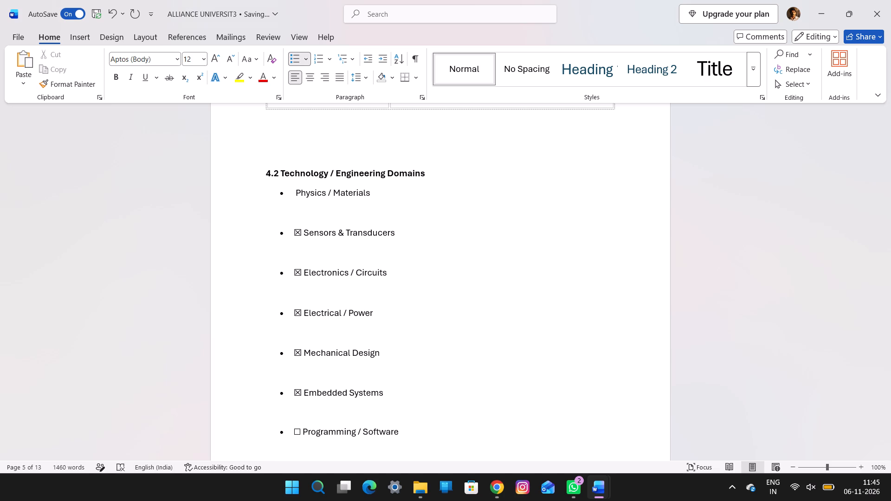
pyautogui.click(302, 234)
pyautogui.press('BackSpace')
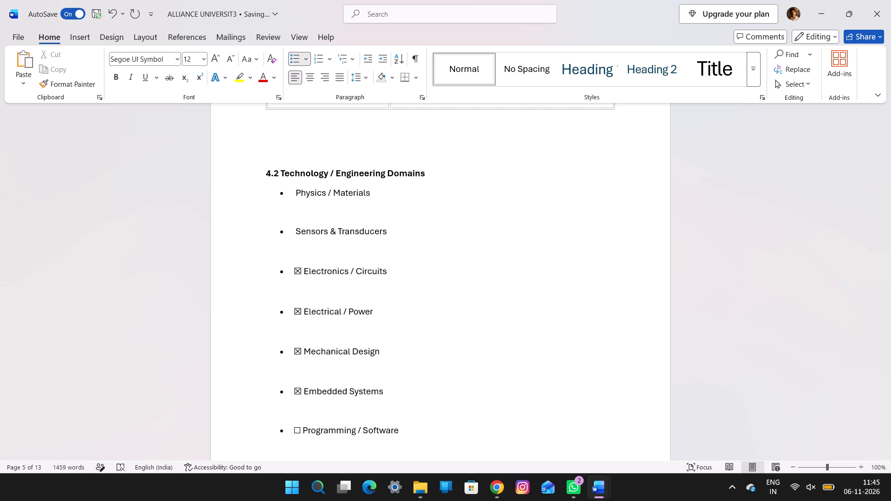
pyautogui.press('Down')
pyautogui.press('Down')
pyautogui.press('Down')
pyautogui.press('Up')
pyautogui.press('Right')
pyautogui.press('BackSpace')
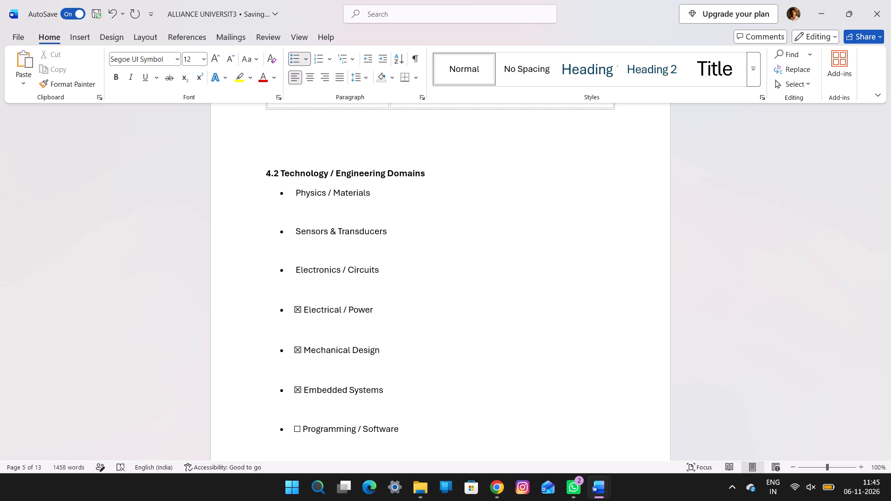
# Delete the checkbox symbols before Electrical / Power, Mechanical Design and Embedded Systems in the 4.2 list.
pyautogui.press('Down')
pyautogui.press('Down')
pyautogui.press('Right')
pyautogui.press('BackSpace')
pyautogui.press('Down')
pyautogui.press('Down')
pyautogui.press('Right')
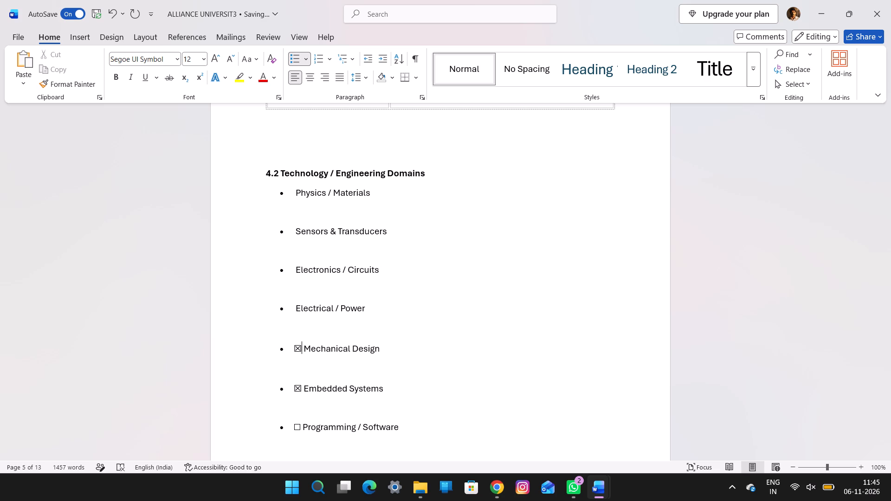
pyautogui.press('BackSpace')
pyautogui.press('Down')
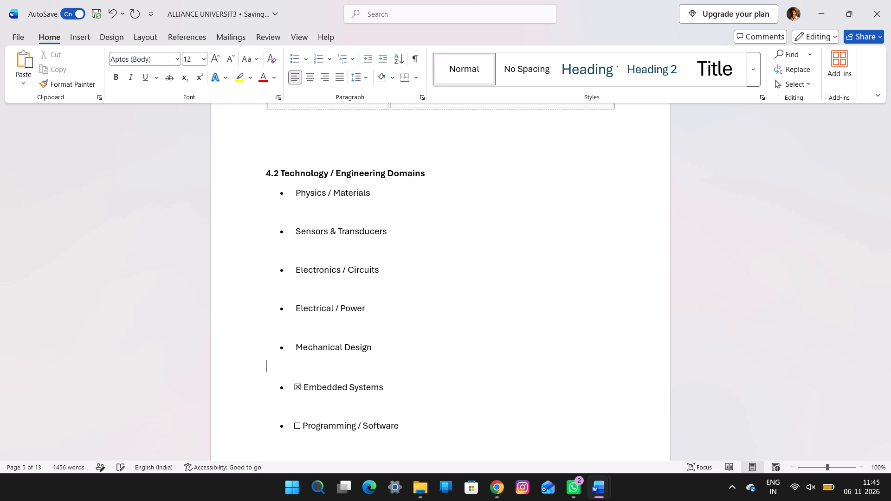
pyautogui.press('Down')
pyautogui.press('Right')
pyautogui.press('BackSpace')
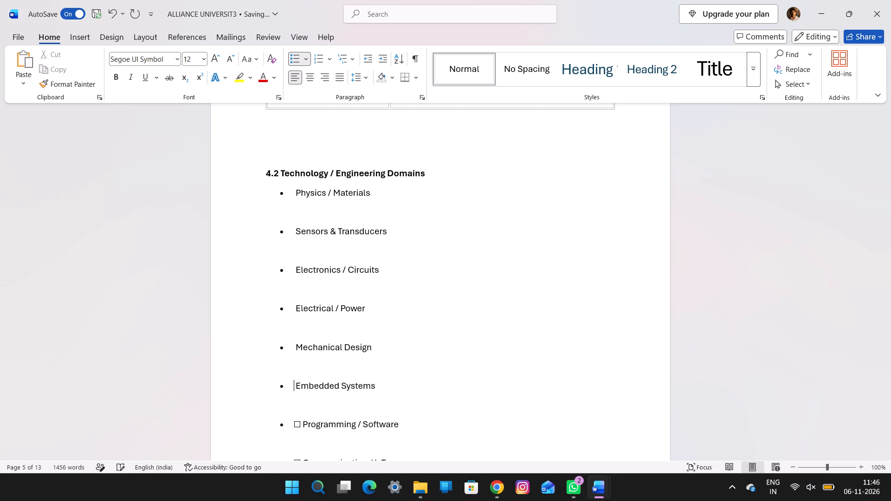
# Delete the checkbox symbols before Programming / Software and Communication / IoT in the 4.2 list.
pyautogui.press('Down')
pyautogui.press('Down')
pyautogui.press('Right')
pyautogui.press('BackSpace')
pyautogui.press('Down')
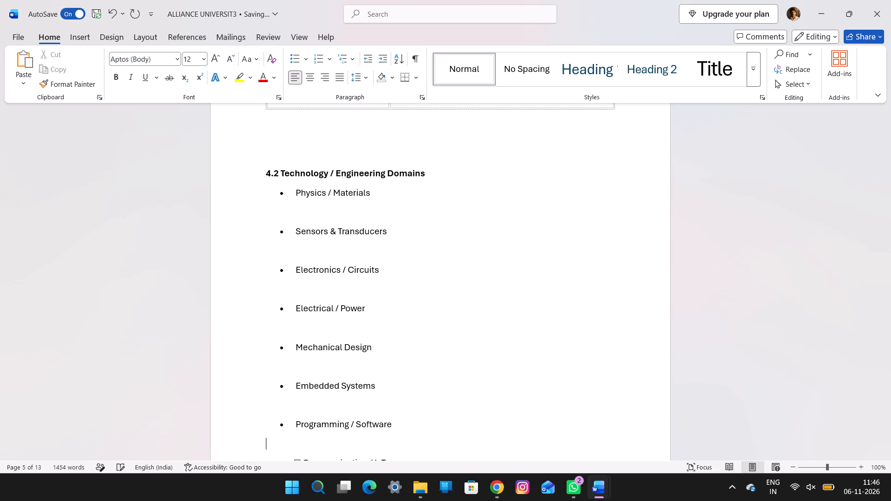
pyautogui.press('Down')
pyautogui.press('Down')
pyautogui.press('Down')
pyautogui.press('Up')
pyautogui.press('Up')
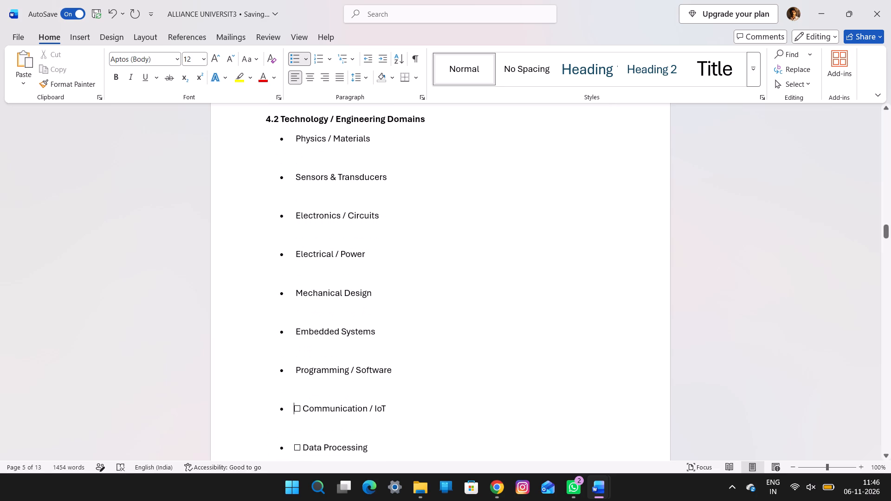
pyautogui.press('Right')
pyautogui.press('BackSpace')
# Delete the checkbox symbols before Data Processing and Other at the end of the 4.2 list.
pyautogui.press('Down')
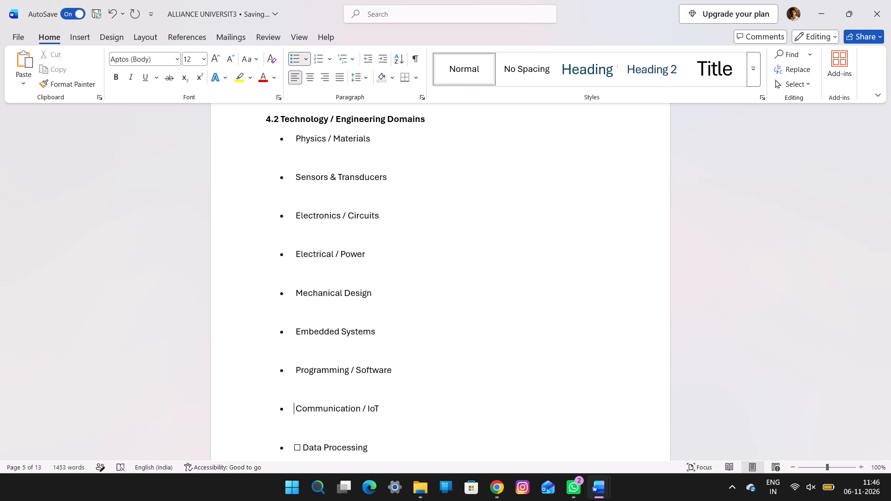
pyautogui.press('Down')
pyautogui.press('Right')
pyautogui.press('BackSpace')
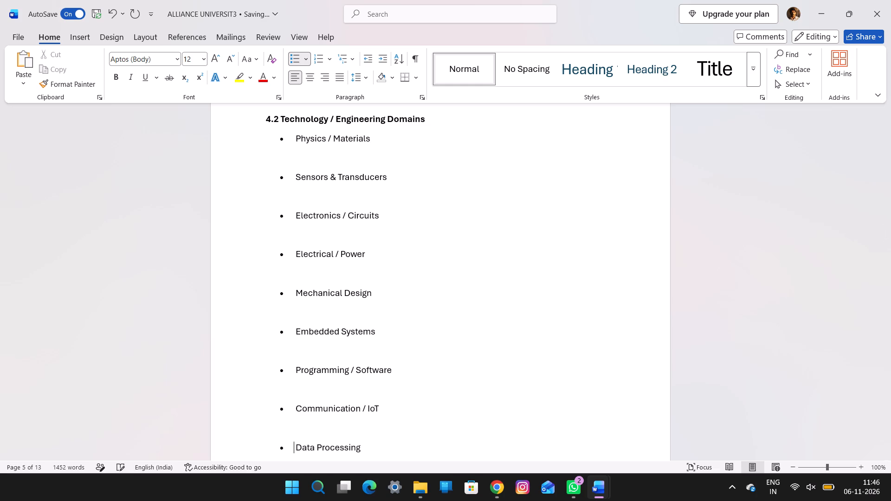
pyautogui.scroll(-3, 302, 234)
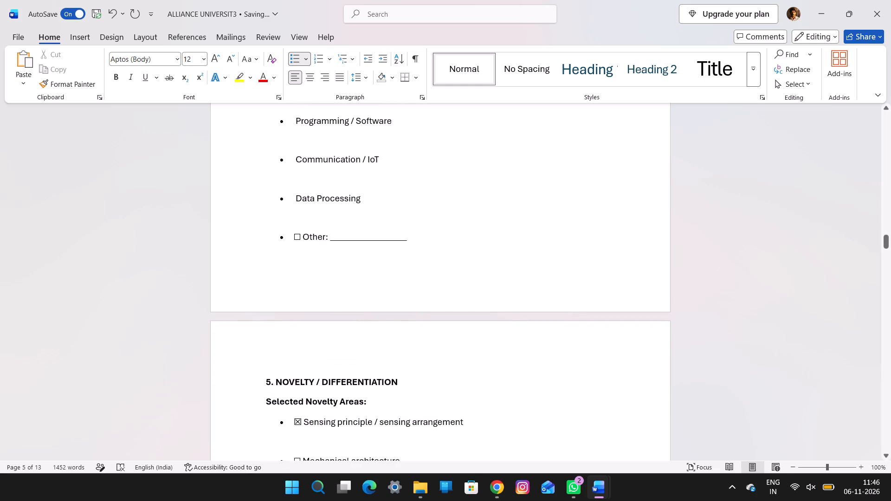
pyautogui.press('Down')
pyautogui.press('Down')
pyautogui.press('Right')
pyautogui.press('BackSpace')
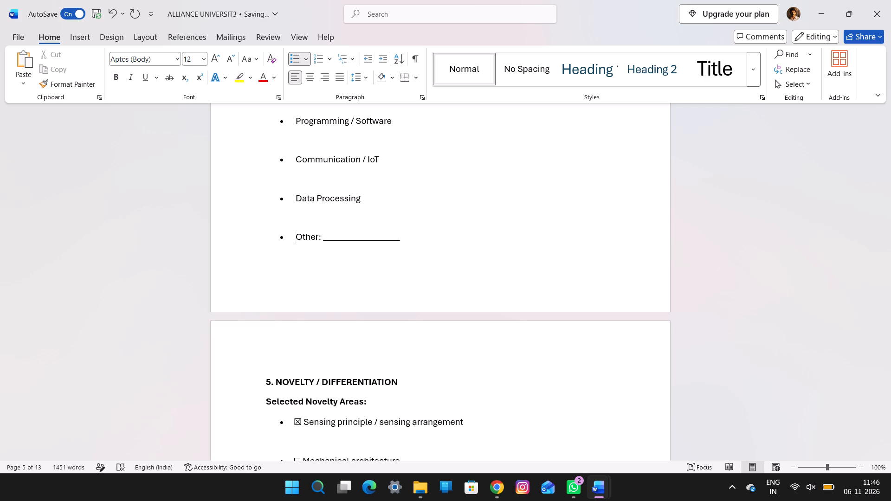
# Delete the checkbox symbols before Sensing principle / sensing arrangement and Mechanical architecture under Selected Novelty Areas in section 5.
pyautogui.press('Down')
pyautogui.press('Down')
pyautogui.press('Down')
pyautogui.press('Right')
pyautogui.press('BackSpace')
pyautogui.scroll(-1, 301, 171)
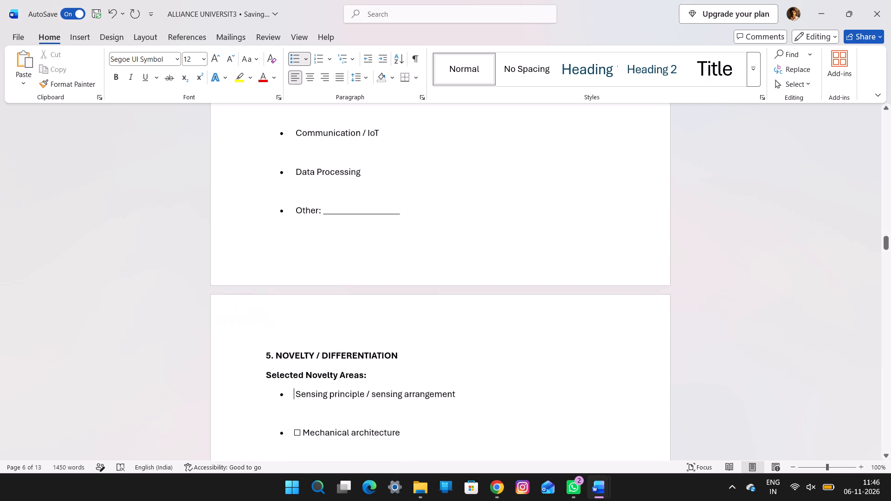
pyautogui.scroll(-3, 301, 171)
pyautogui.scroll(1, 301, 171)
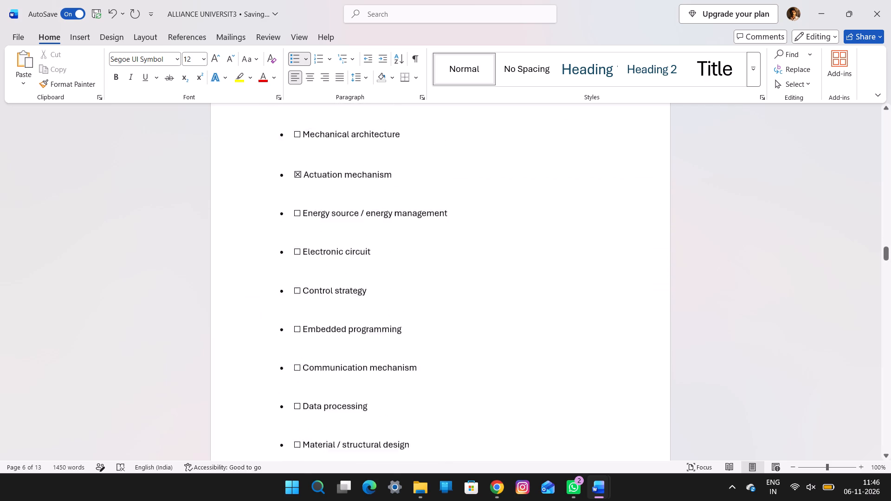
pyautogui.scroll(1, 301, 171)
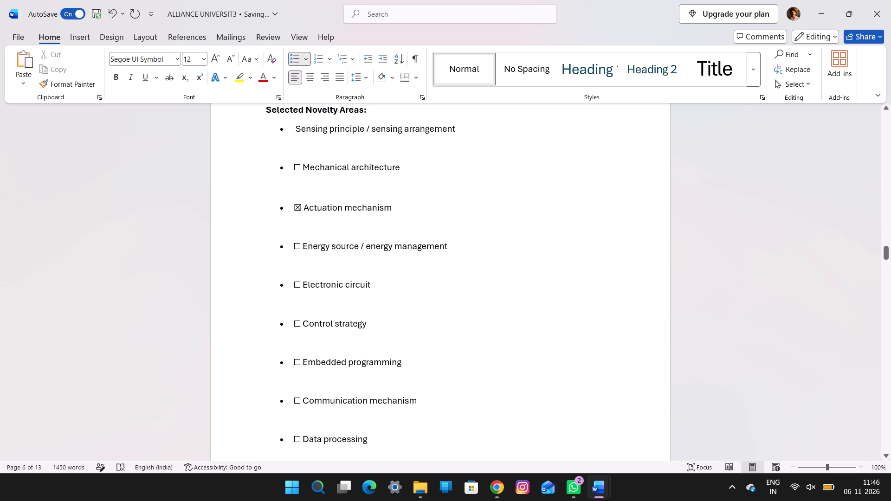
pyautogui.press('Down')
pyautogui.press('Down')
pyautogui.press('Right')
pyautogui.press('BackSpace')
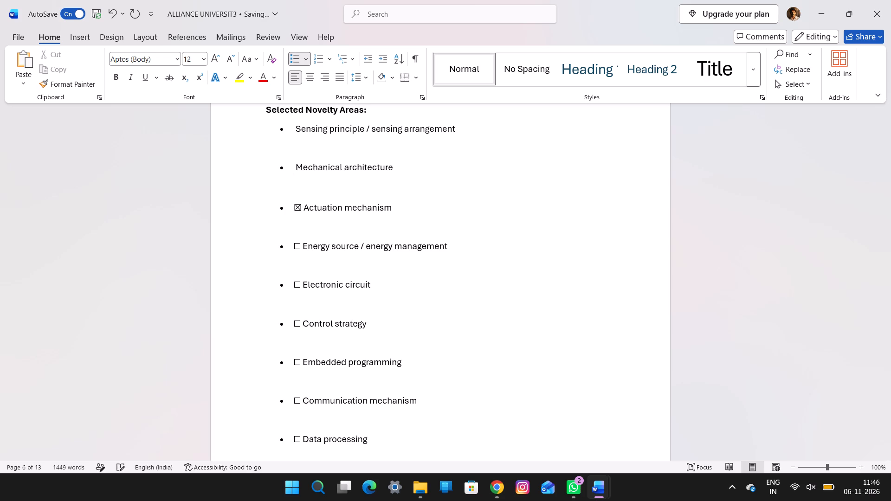
# Delete the checkbox symbols before Actuation mechanism, Energy source / energy management and Electronic circuit in the Selected Novelty Areas list.
pyautogui.press('Down')
pyautogui.press('Down')
pyautogui.press('Right')
pyautogui.press('BackSpace')
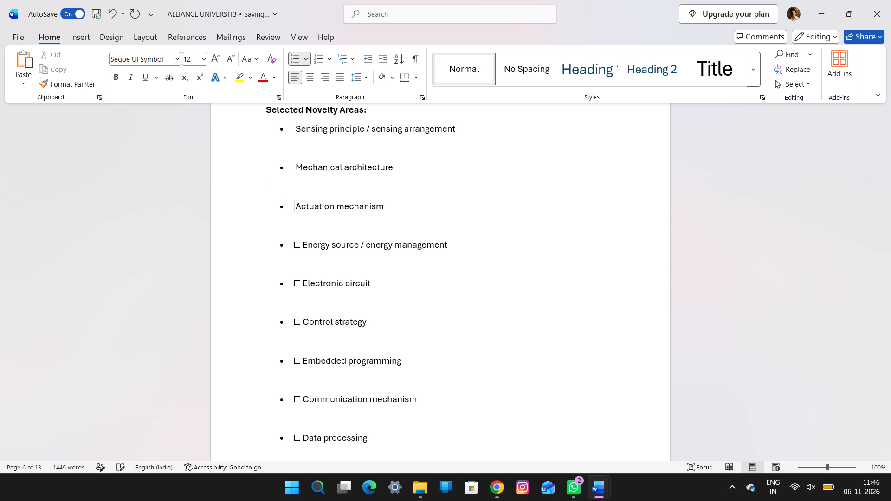
pyautogui.press('Down')
pyautogui.press('Down')
pyautogui.press('Right')
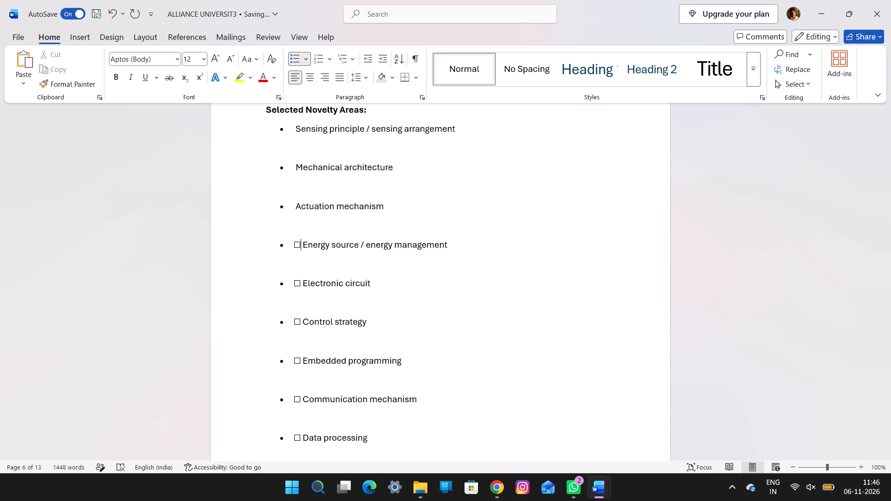
pyautogui.press('BackSpace')
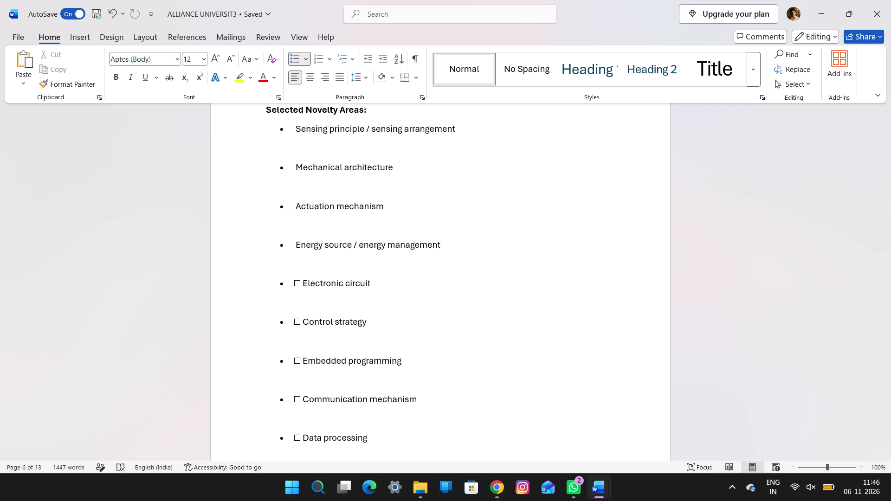
pyautogui.press('Down')
pyautogui.press('Down')
pyautogui.press('Right')
pyautogui.press('BackSpace')
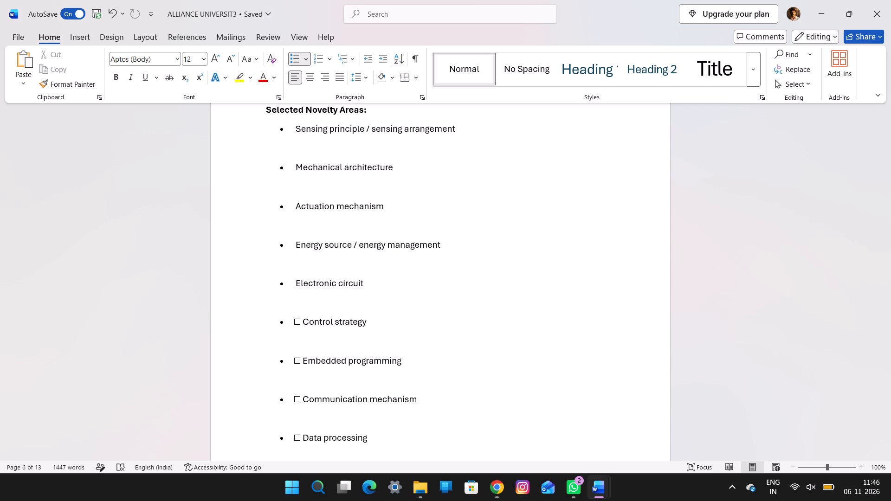
# Delete the checkbox symbols before Control strategy and Embedded programming in the Selected Novelty Areas list.
pyautogui.press('Down')
pyautogui.press('Down')
pyautogui.press('Right')
pyautogui.press('BackSpace')
pyautogui.press('Down')
pyautogui.press('Down')
pyautogui.press('Right')
pyautogui.press('BackSpace')
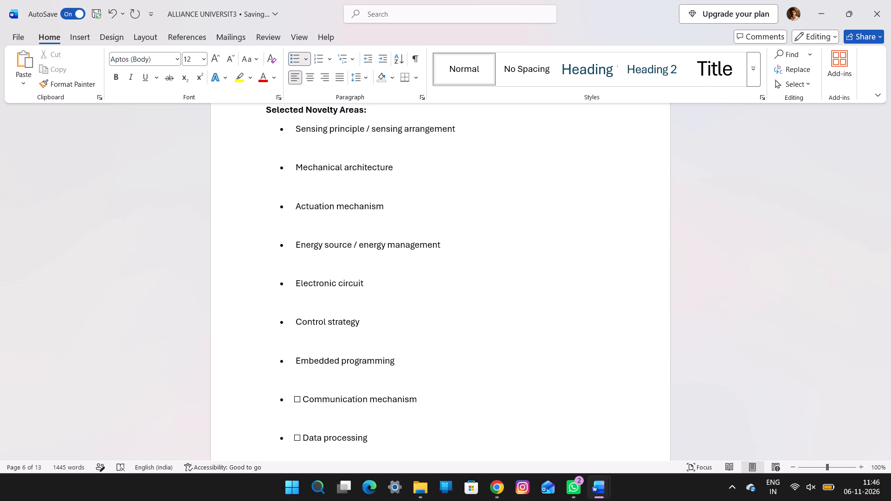
# Delete the checkbox symbols before Communication mechanism and Data processing in the Selected Novelty Areas list.
pyautogui.press('Down')
pyautogui.press('Down')
pyautogui.press('Right')
pyautogui.press('BackSpace')
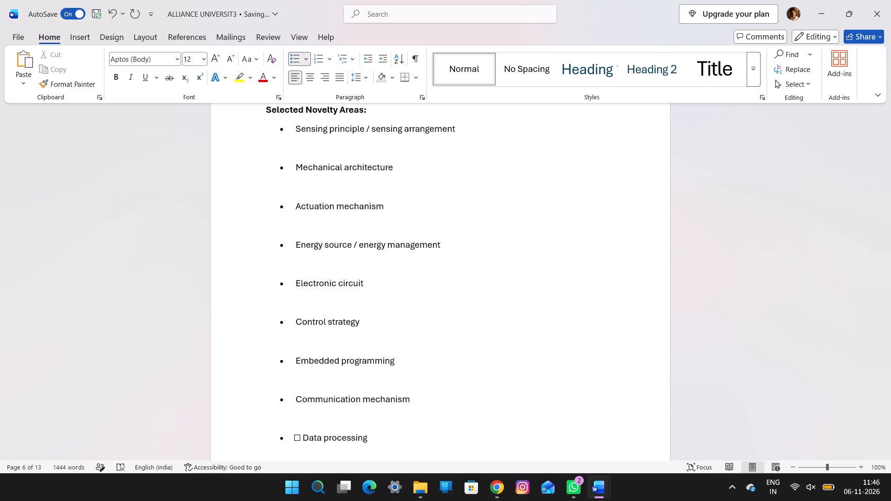
pyautogui.press('Down')
pyautogui.press('Down')
pyautogui.press('Right')
pyautogui.press('BackSpace')
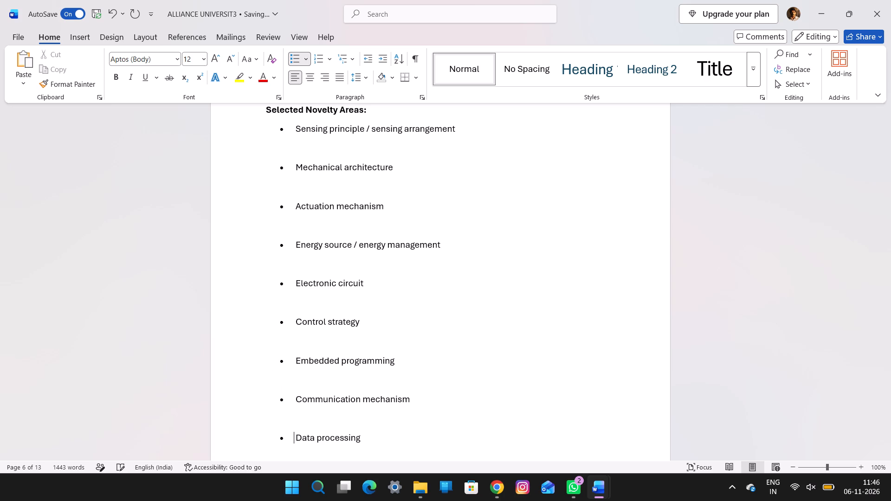
# Delete the checkbox symbols before Material / structural design, User interface and Deployment / application approach at the end of the Selected Novelty Areas list.
pyautogui.scroll(-4, 289, 153)
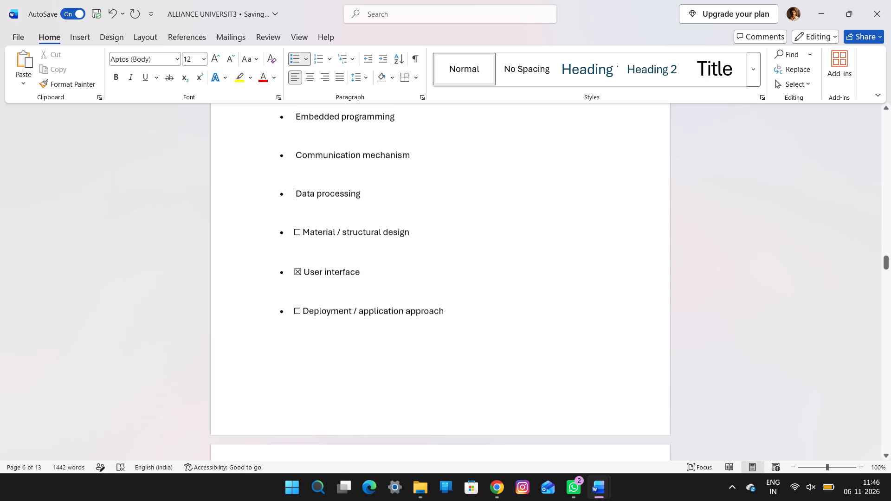
pyautogui.press('Down')
pyautogui.press('Down')
pyautogui.press('Right')
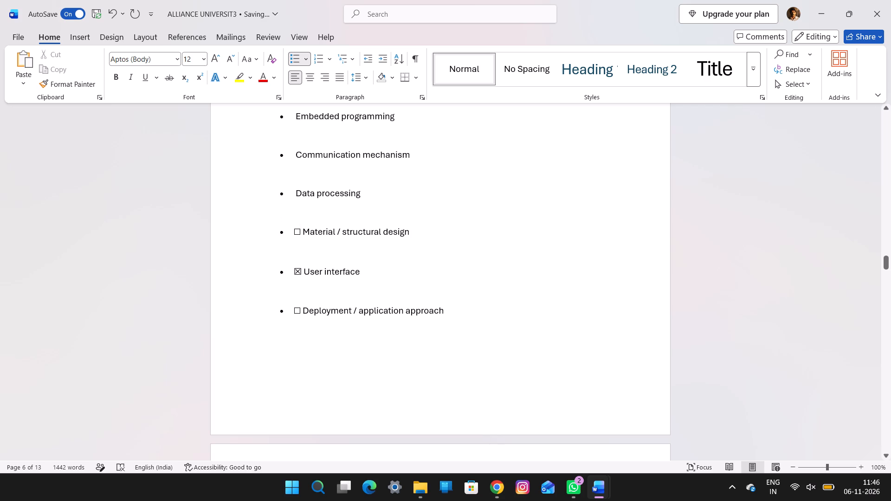
pyautogui.press('BackSpace')
pyautogui.press('Down')
pyautogui.press('Down')
pyautogui.press('Right')
pyautogui.press('BackSpace')
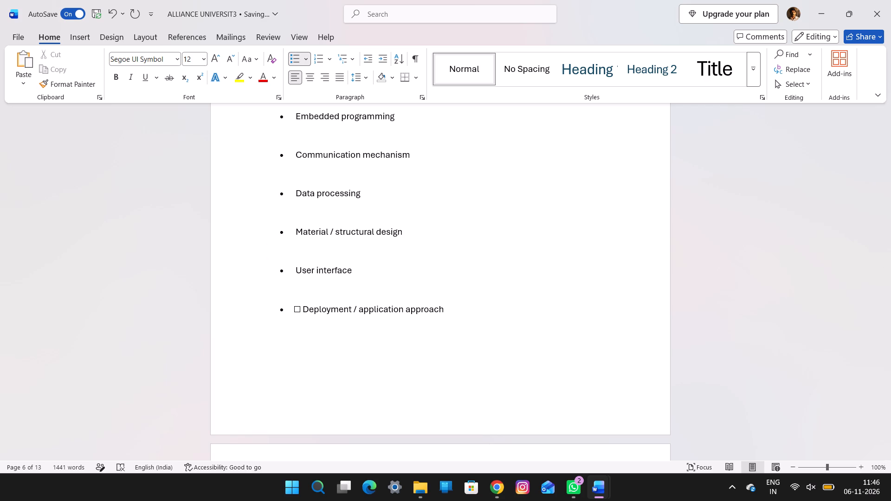
pyautogui.press('Down')
pyautogui.press('Down')
pyautogui.press('Right')
pyautogui.press('BackSpace')
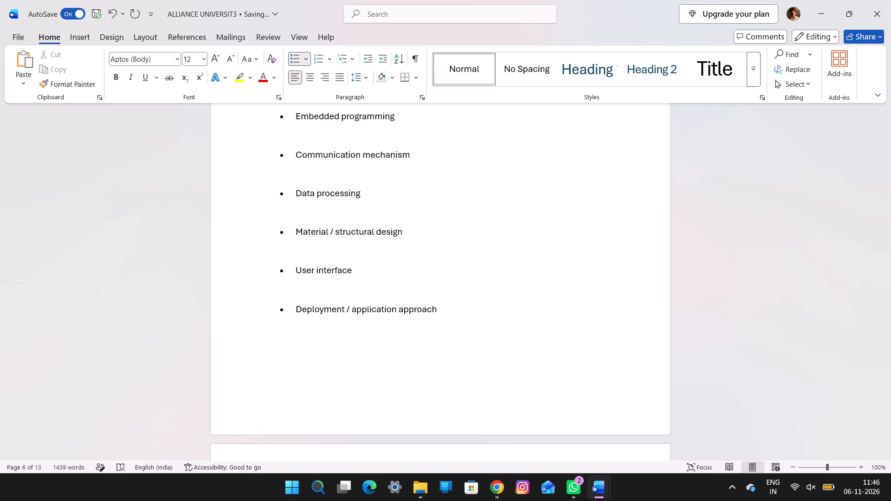
# Delete the checkbox symbols before Functional proof-of-concept prototype and Experimental measurements/data in section 10, Expected Academic / Technical Output.
pyautogui.scroll(-6, 289, 153)
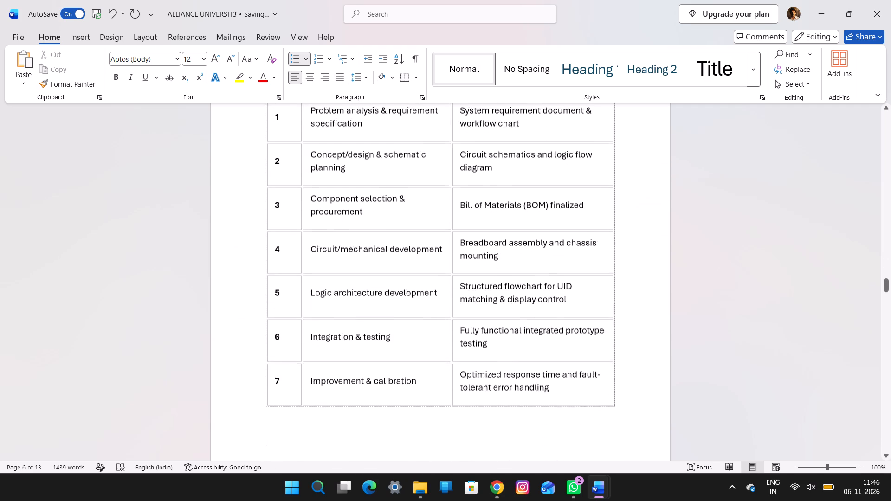
pyautogui.scroll(-8, 289, 153)
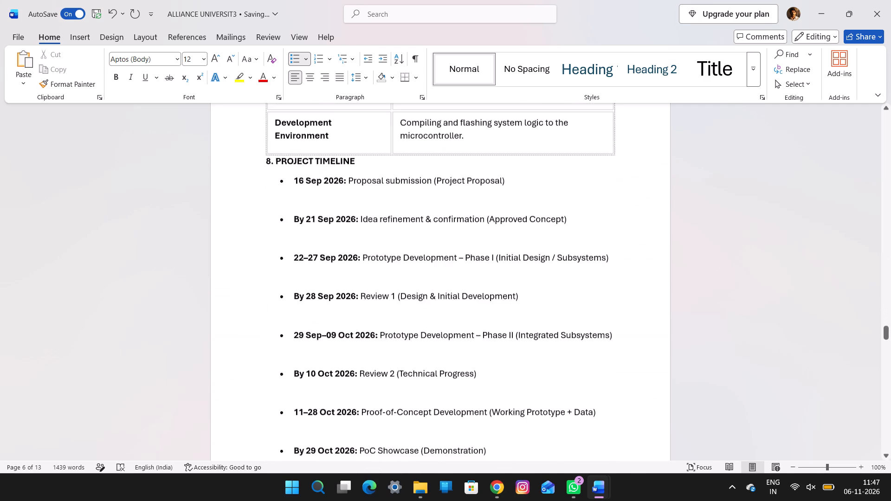
pyautogui.scroll(-4, 289, 153)
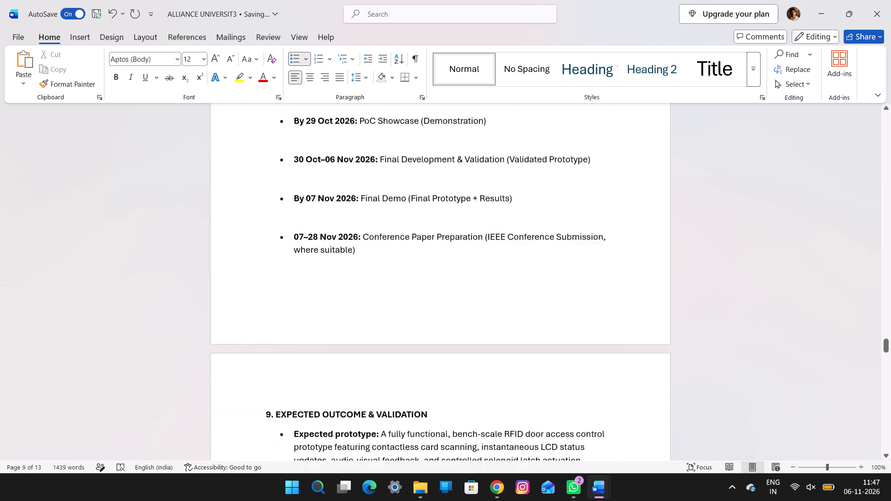
pyautogui.scroll(-4, 289, 153)
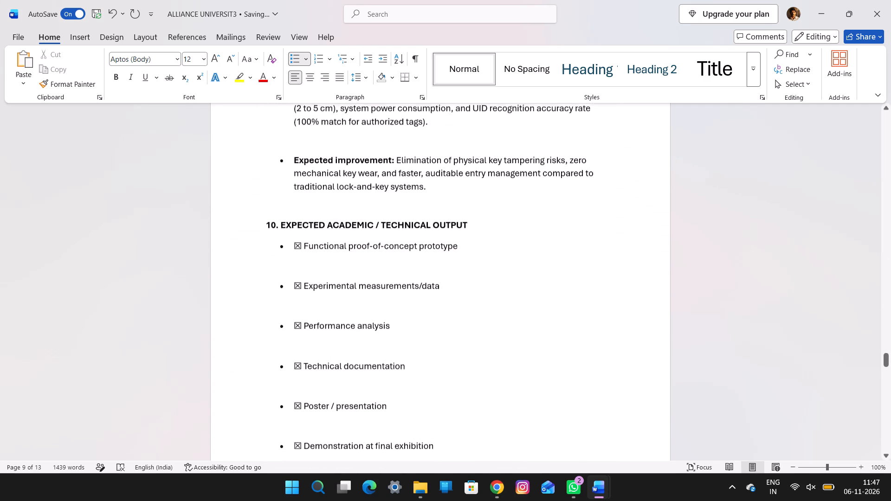
pyautogui.scroll(-2, 289, 153)
pyautogui.scroll(2, 289, 153)
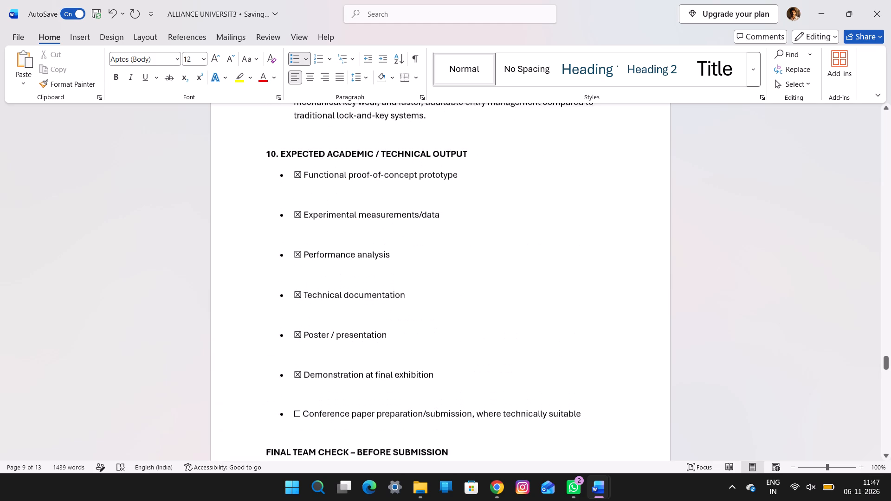
pyautogui.scroll(1, 289, 153)
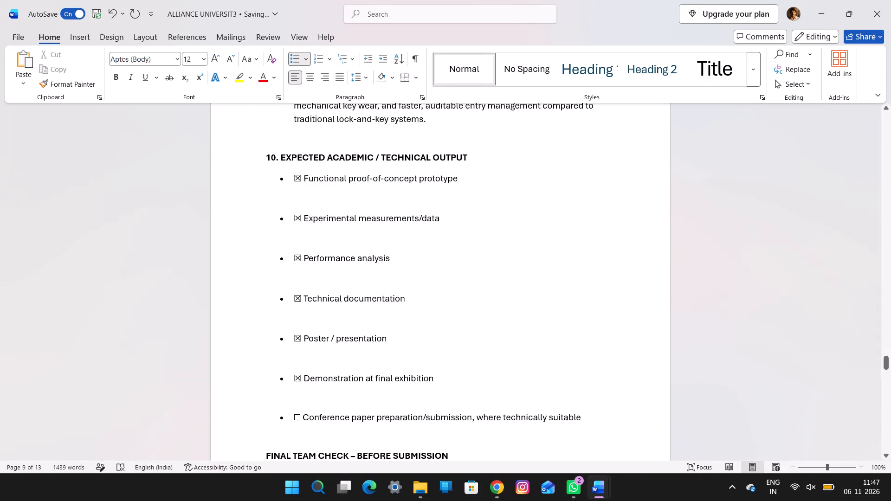
pyautogui.click(301, 179)
pyautogui.press('BackSpace')
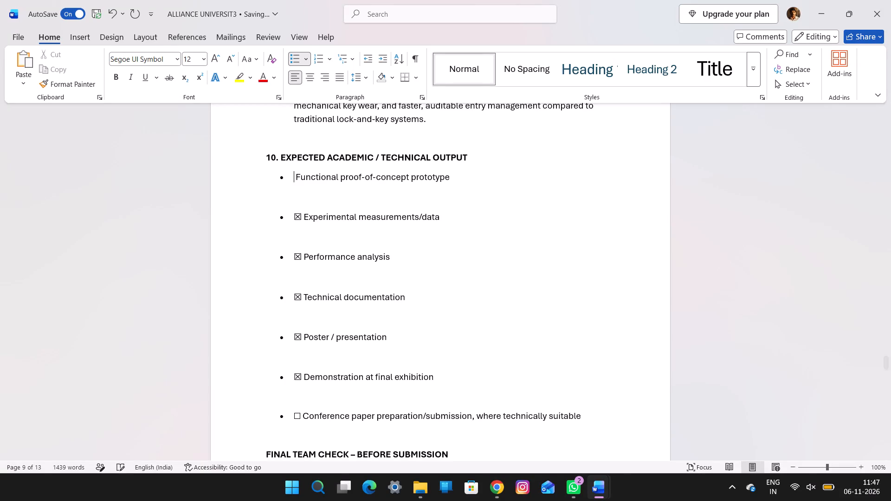
pyautogui.press('Down')
pyautogui.press('Down')
pyautogui.press('Right')
pyautogui.press('BackSpace')
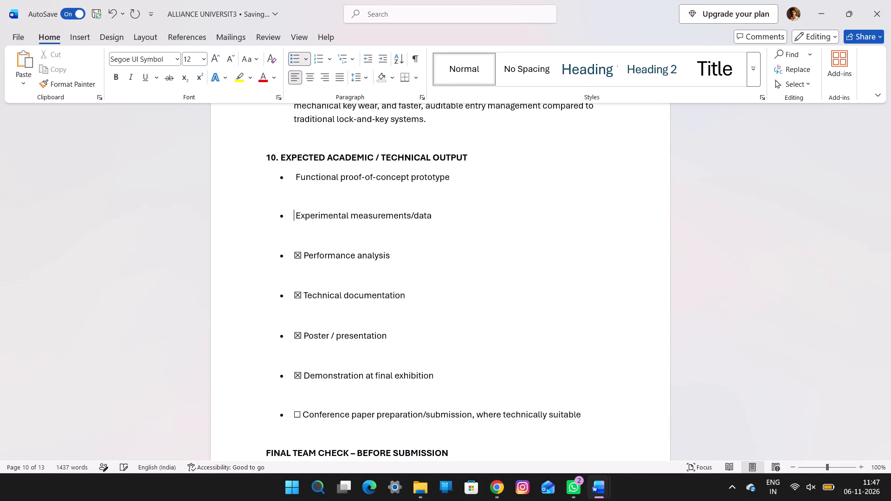
# Delete the checkbox symbols before Performance analysis, Technical documentation and Poster / presentation in the section 10 list.
pyautogui.press('Down')
pyautogui.press('Down')
pyautogui.press('Right')
pyautogui.press('BackSpace')
pyautogui.press('Down')
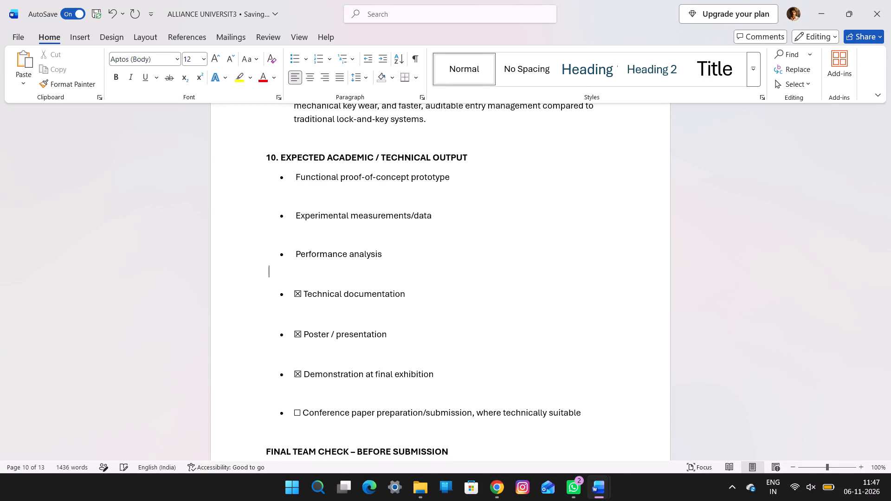
pyautogui.press('Down')
pyautogui.press('Right')
pyautogui.press('BackSpace')
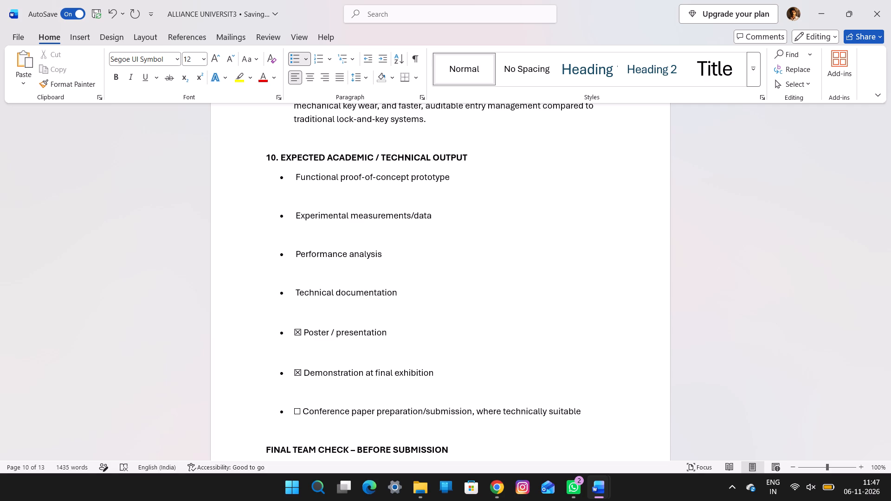
pyautogui.press('Down')
pyautogui.press('Down')
pyautogui.press('Right')
pyautogui.press('BackSpace')
# Delete the checkbox symbols before Demonstration at final exhibition and Conference paper preparation/submission at the end of the section 10 list.
pyautogui.press('Down')
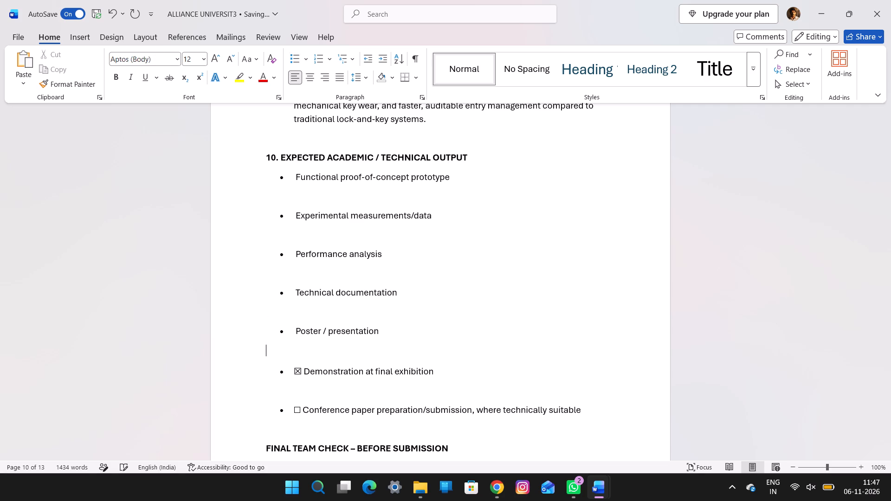
pyautogui.press('Down')
pyautogui.press('Right')
pyautogui.press('BackSpace')
pyautogui.press('Down')
pyautogui.press('Down')
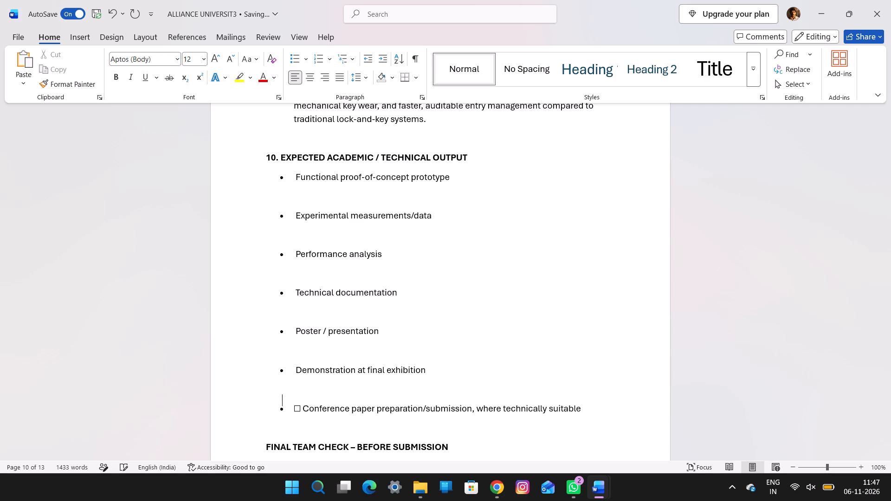
pyautogui.press('Right')
pyautogui.press('BackSpace')
# Delete the checkbox symbols before the real-world problem and actual users/stakeholders questions under Final Team Check – Before Submission.
pyautogui.scroll(-2, 301, 179)
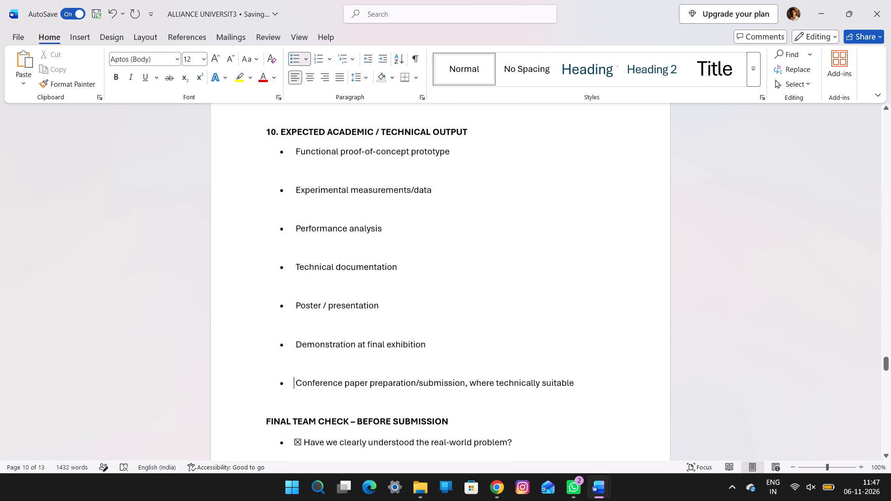
pyautogui.scroll(-3, 301, 179)
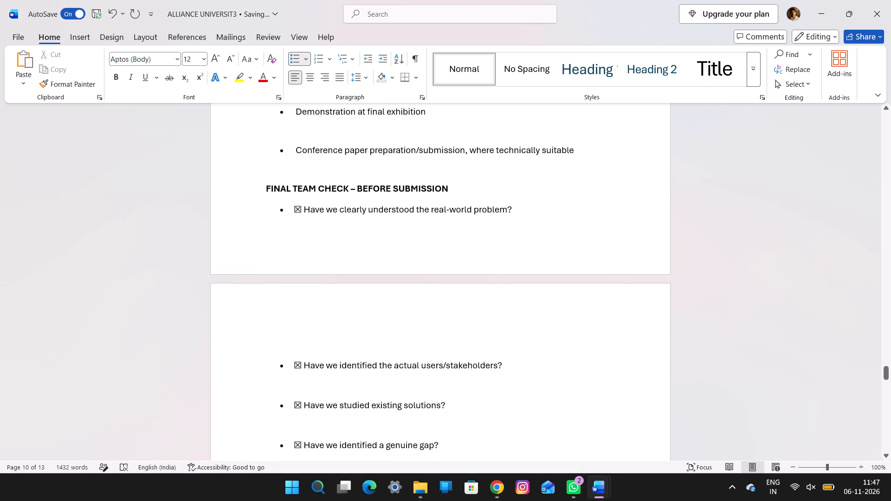
pyautogui.press('Down')
pyautogui.press('Down')
pyautogui.press('Down')
pyautogui.press('Down')
pyautogui.press('Up')
pyautogui.press('Right')
pyautogui.press('BackSpace')
pyautogui.press('Down')
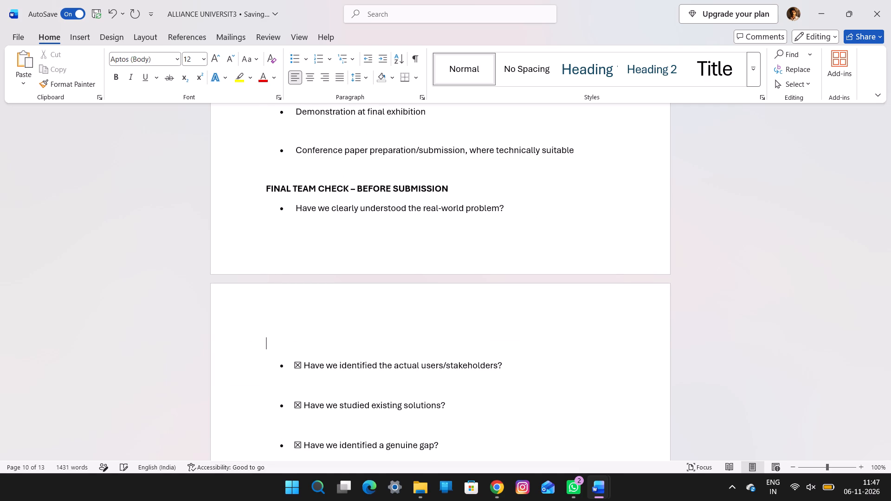
pyautogui.press('Down')
pyautogui.press('Right')
pyautogui.press('BackSpace')
# Delete the checkbox symbols before the existing solutions and genuine gap questions in the Final Team Check list.
pyautogui.scroll(-3, 301, 179)
pyautogui.press('Down')
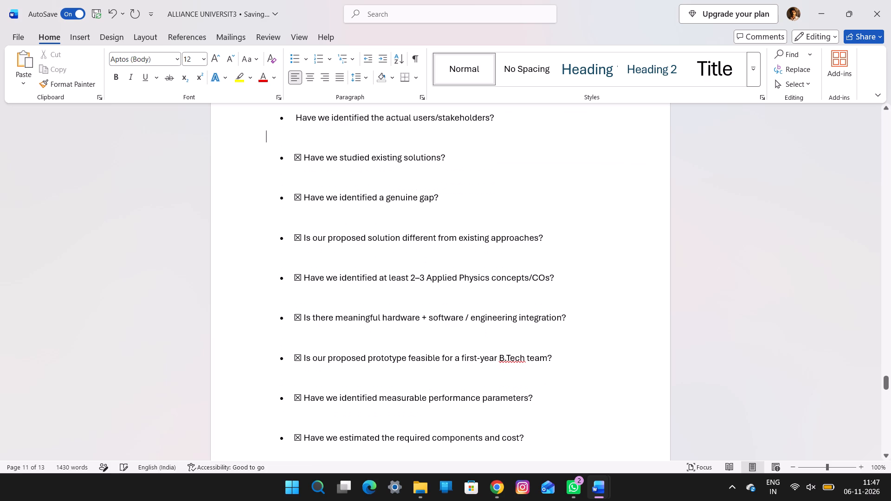
pyautogui.press('Down')
pyautogui.press('Down')
pyautogui.press('Up')
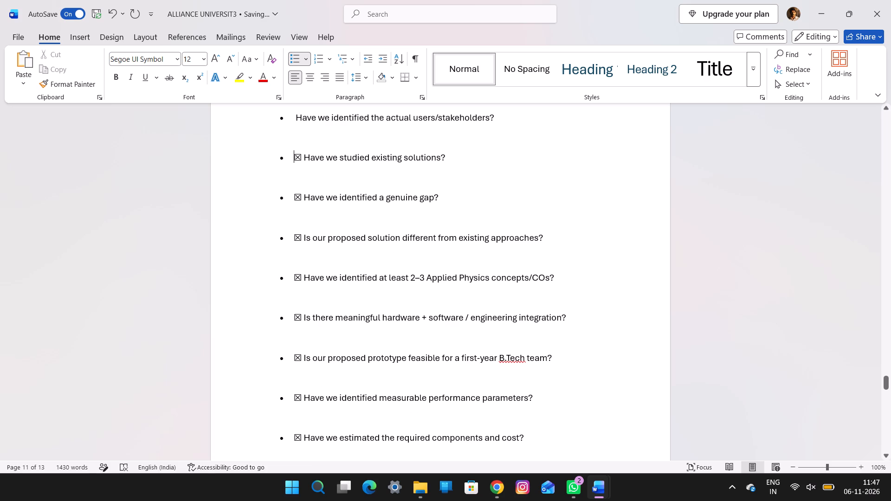
pyautogui.press('Right')
pyautogui.press('BackSpace')
pyautogui.press('Down')
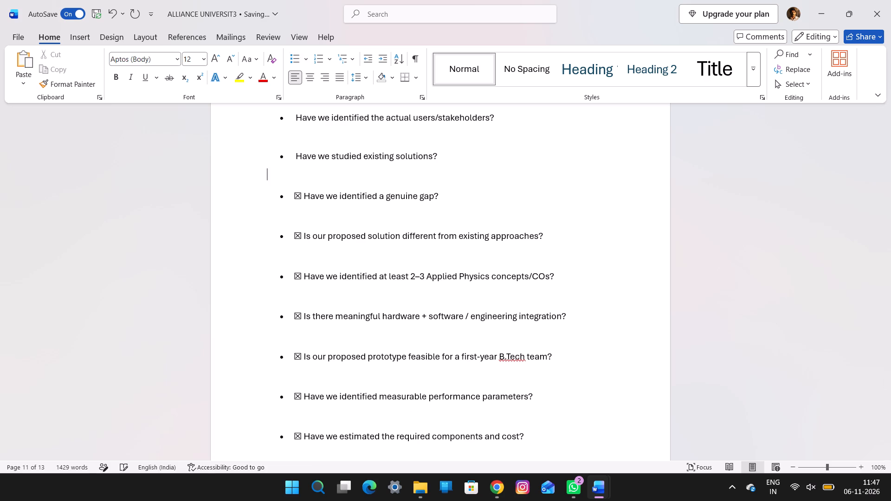
pyautogui.press('Down')
pyautogui.press('Right')
pyautogui.press('BackSpace')
# Delete the checkbox symbols before the Final Team Check questions on a different proposed solution and 2–3 Applied Physics concepts/COs.
pyautogui.press('Down')
pyautogui.press('Down')
pyautogui.press('Right')
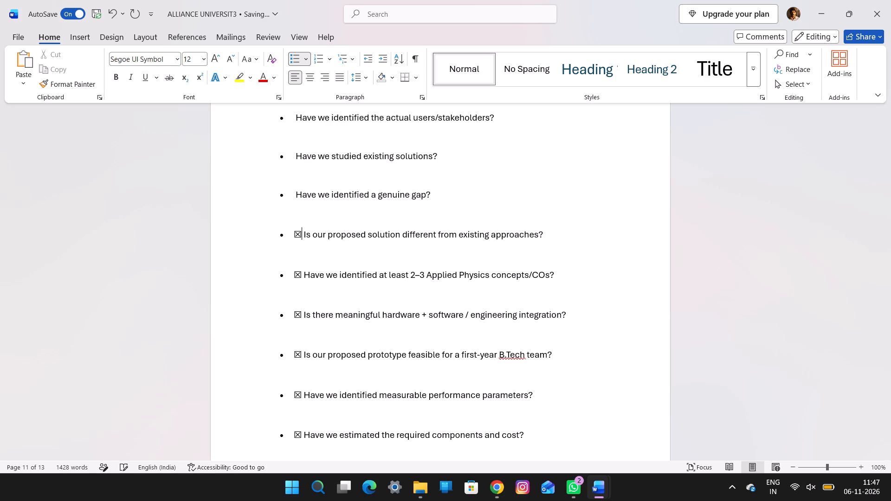
pyautogui.press('BackSpace')
pyautogui.press('Down')
pyautogui.press('Down')
pyautogui.press('Right')
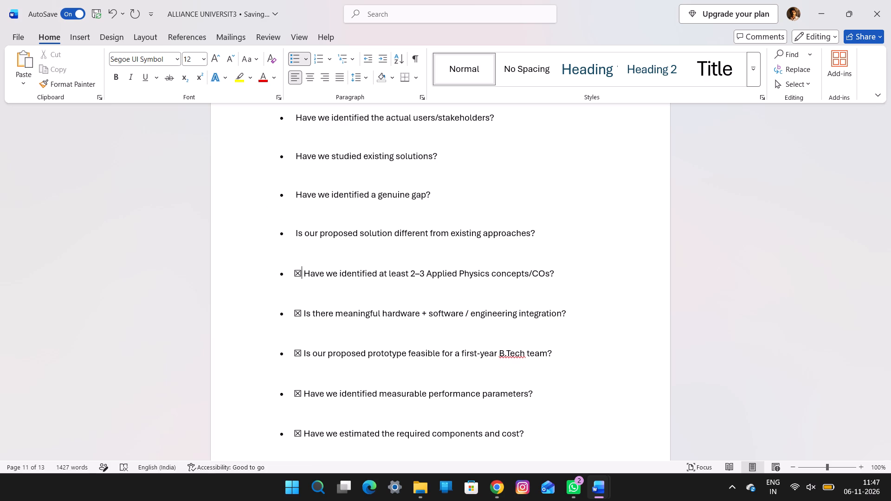
pyautogui.press('BackSpace')
# Delete the checkbox symbols before the Final Team Check questions on hardware + software integration and prototype feasibility for a first-year B.Tech team.
pyautogui.press('Down')
pyautogui.press('Down')
pyautogui.press('Right')
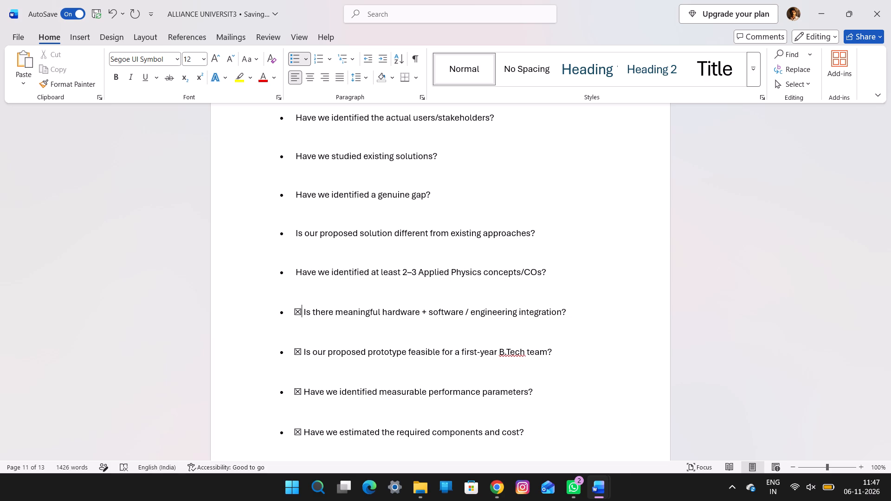
pyautogui.press('BackSpace')
pyautogui.press('Down')
pyautogui.press('Down')
pyautogui.press('Down')
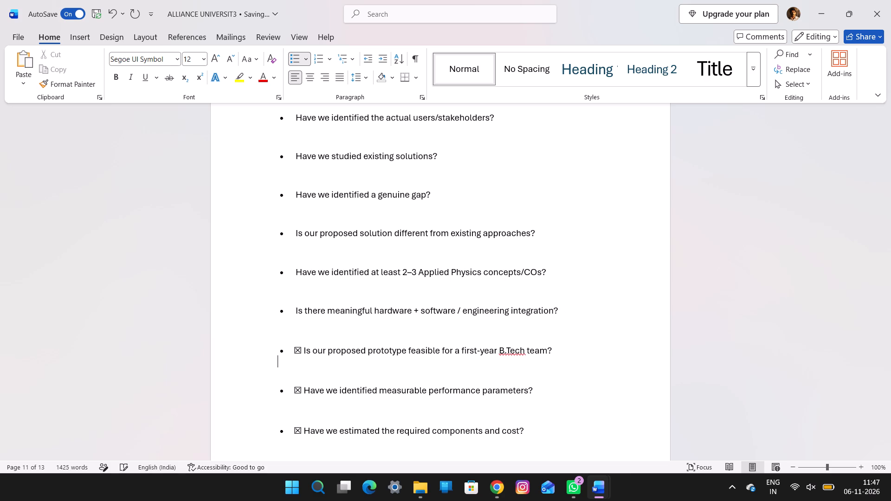
pyautogui.press('Up')
pyautogui.press('Right')
pyautogui.press('BackSpace')
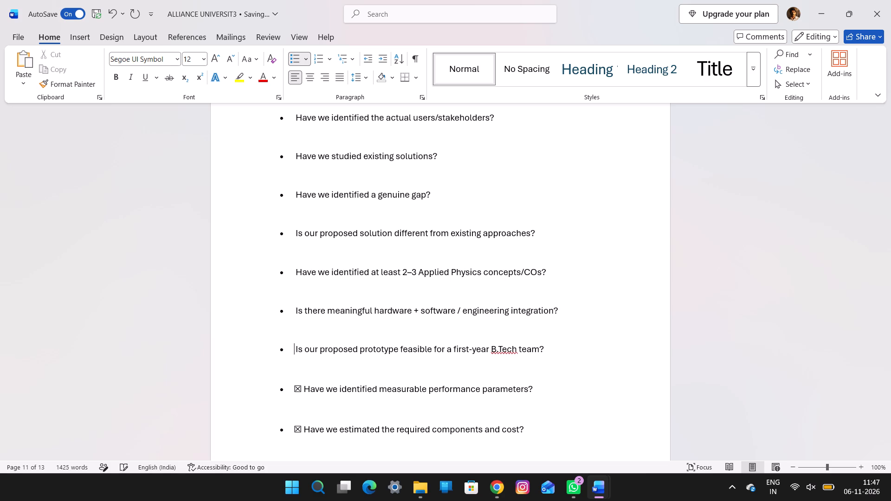
# Delete the checkbox symbols before the measurable performance parameters and required components and cost questions in the Final Team Check list.
pyautogui.press('Down')
pyautogui.press('Down')
pyautogui.press('Right')
pyautogui.press('\\')
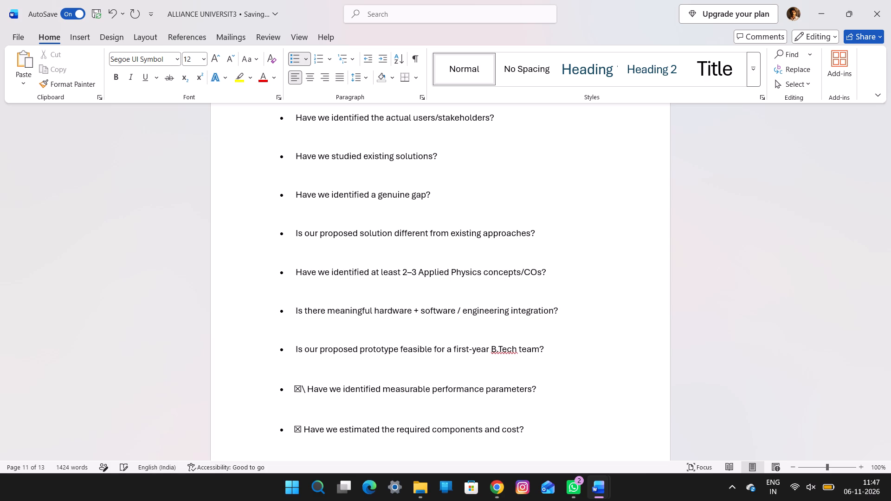
pyautogui.press('BackSpace')
pyautogui.press('BackSpace')
pyautogui.press('Down')
pyautogui.press('Down')
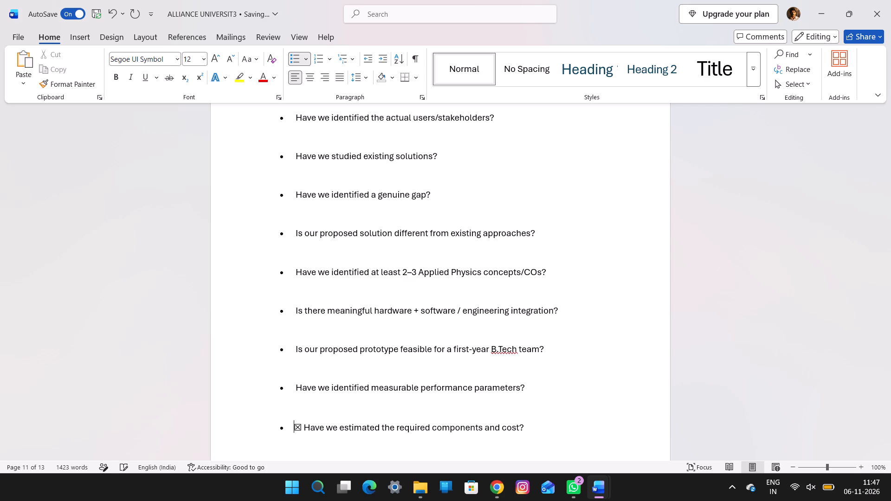
pyautogui.press('Right')
pyautogui.press('BackSpace')
# Delete the checkbox symbols before the microproject schedule and experimental data/conference dissemination questions in the Final Team Check list.
pyautogui.scroll(-1, 301, 179)
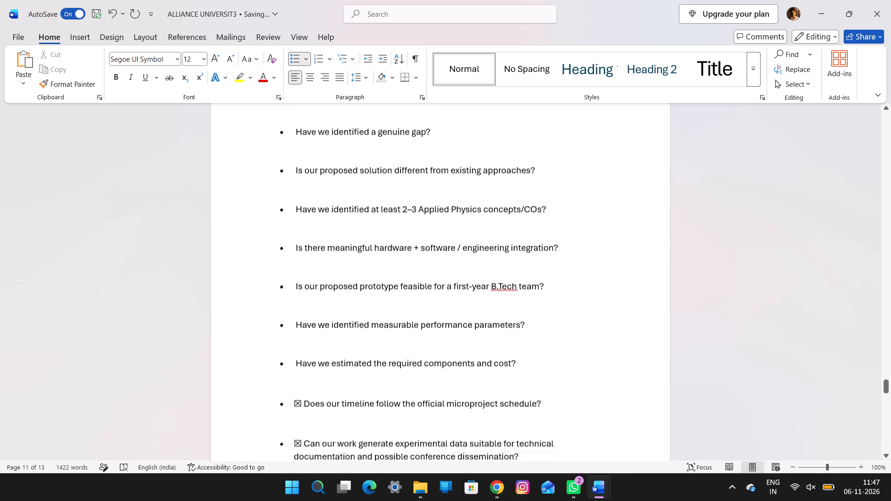
pyautogui.scroll(-2, 301, 179)
pyautogui.press('Down')
pyautogui.press('Down')
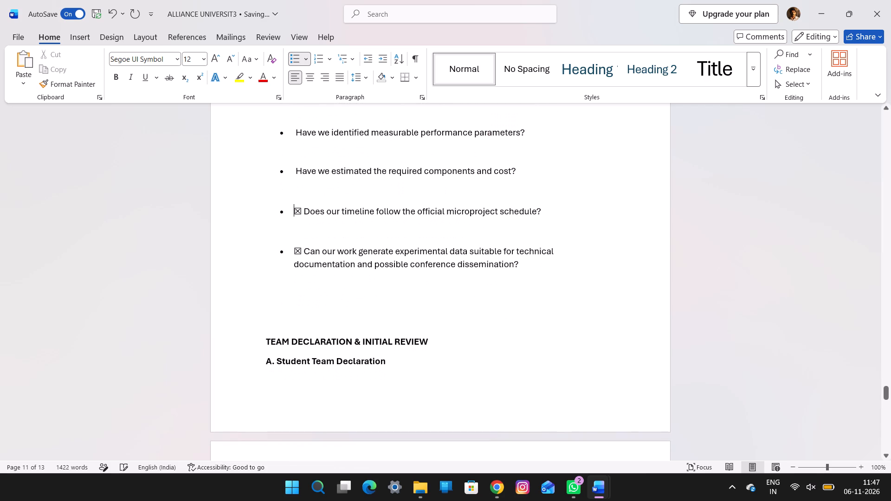
pyautogui.press('Right')
pyautogui.press('BackSpace')
pyautogui.press('Down')
pyautogui.press('Down')
pyautogui.press('Right')
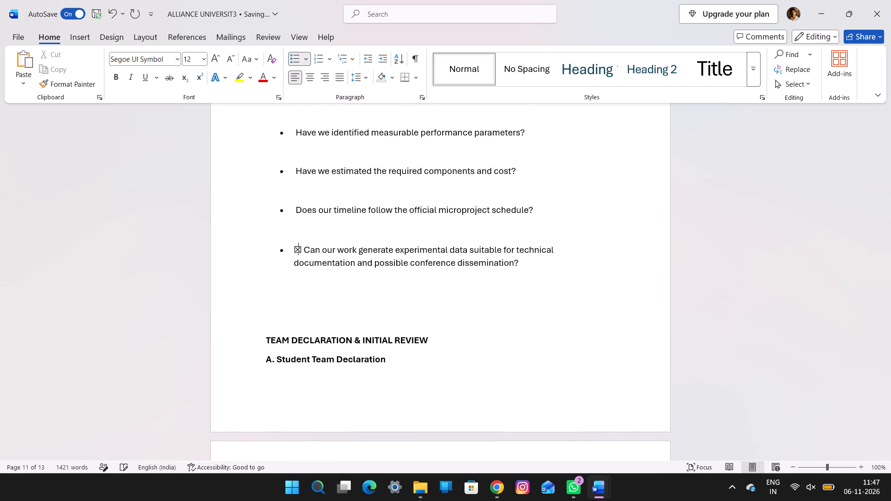
pyautogui.press('BackSpace')
# Delete the checkbox symbols before Recommended for Development, Modification Required and Re-discussion Required under Initial Review Status.
pyautogui.scroll(-3, 301, 179)
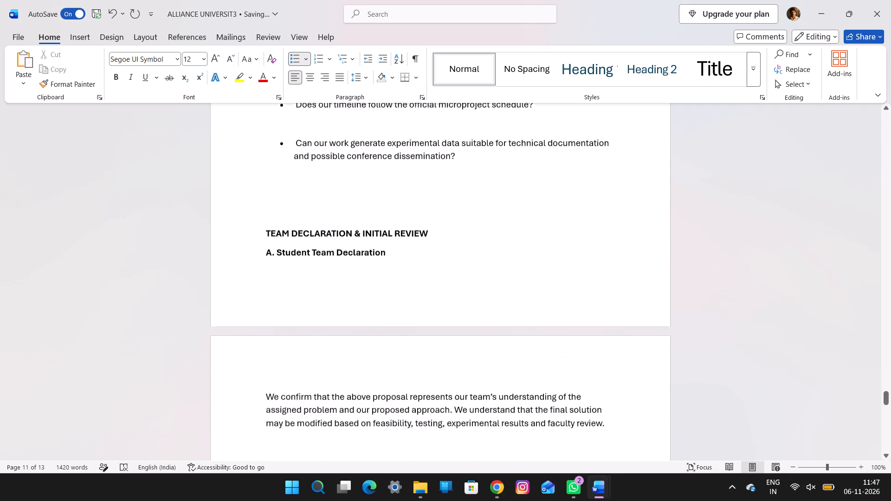
pyautogui.scroll(-7, 301, 179)
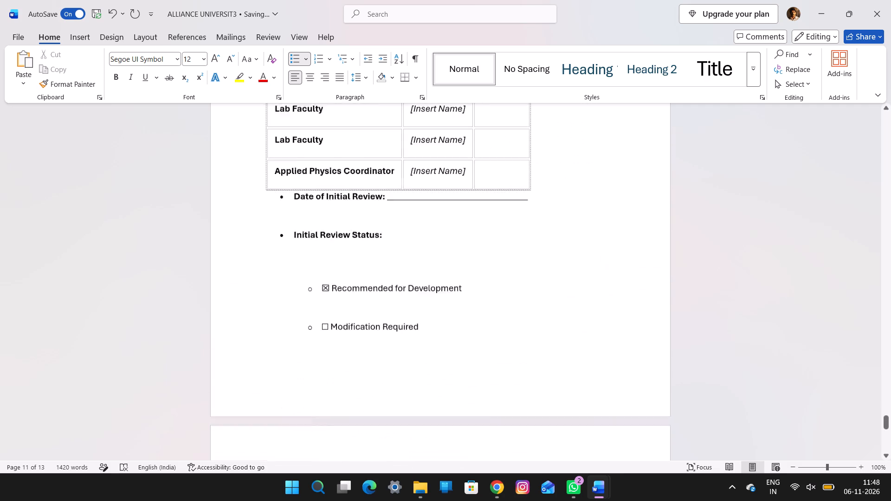
pyautogui.scroll(-1, 301, 179)
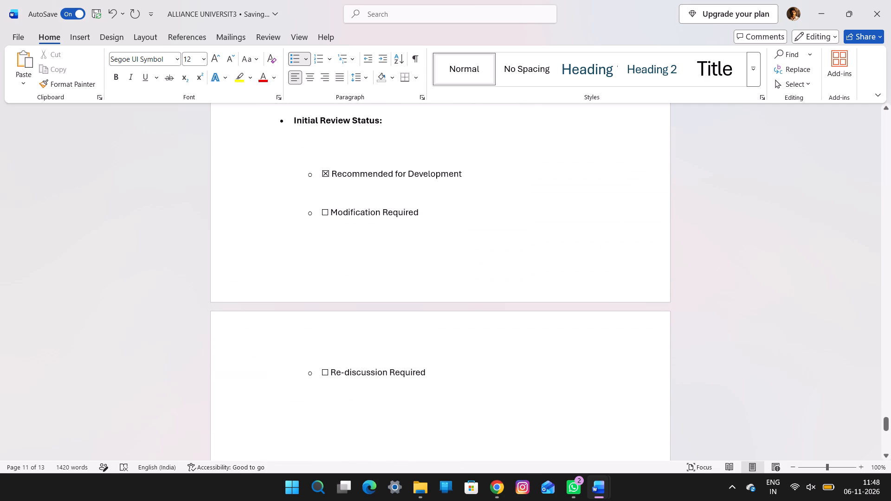
pyautogui.click(329, 174)
pyautogui.press('BackSpace')
pyautogui.press('Down')
pyautogui.press('Down')
pyautogui.press('Right')
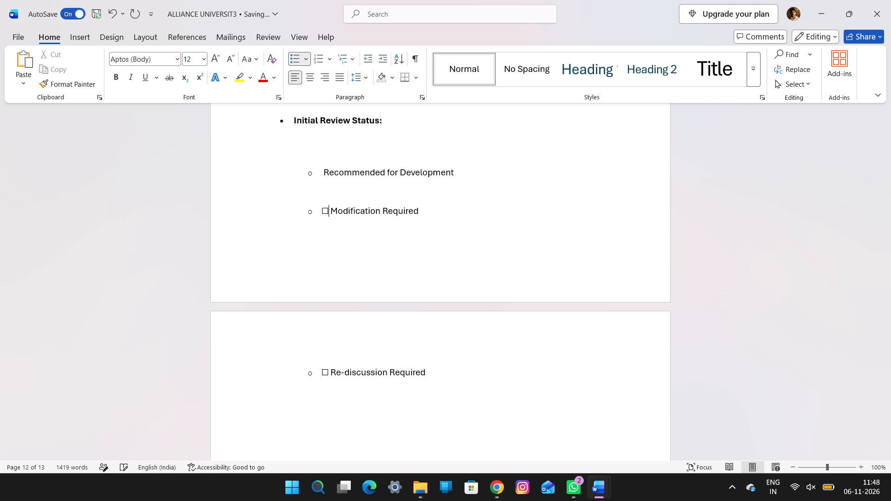
pyautogui.press('BackSpace')
pyautogui.press('Down')
pyautogui.press('Down')
pyautogui.press('Down')
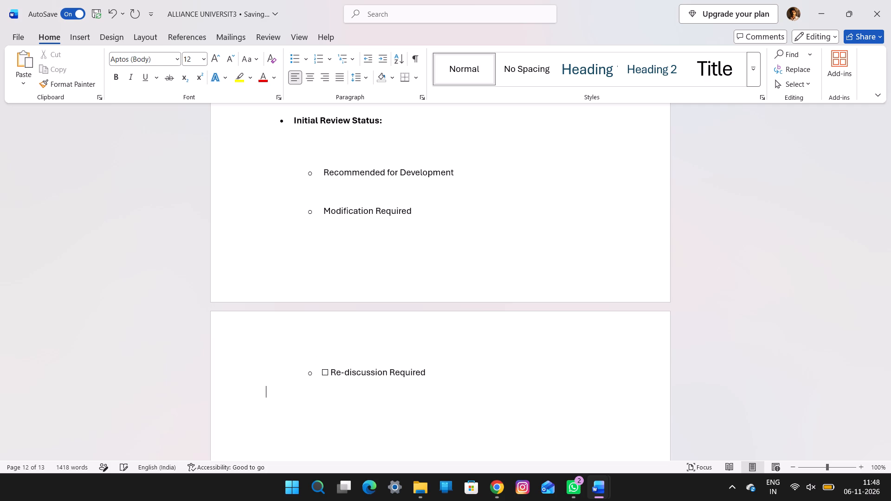
pyautogui.press('Up')
pyautogui.press('Right')
pyautogui.press('BackSpace')
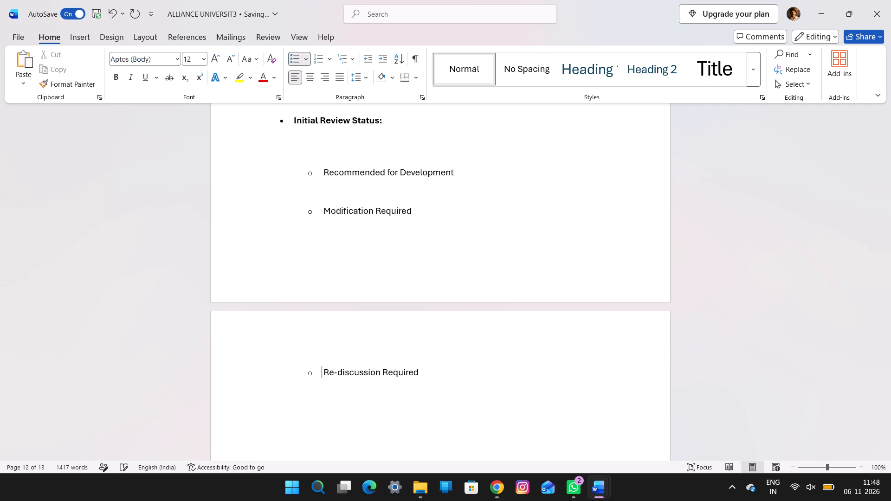
# Review the proposal from its last page back up to the student details table on page 2.
pyautogui.hscroll(1, 329, 174)
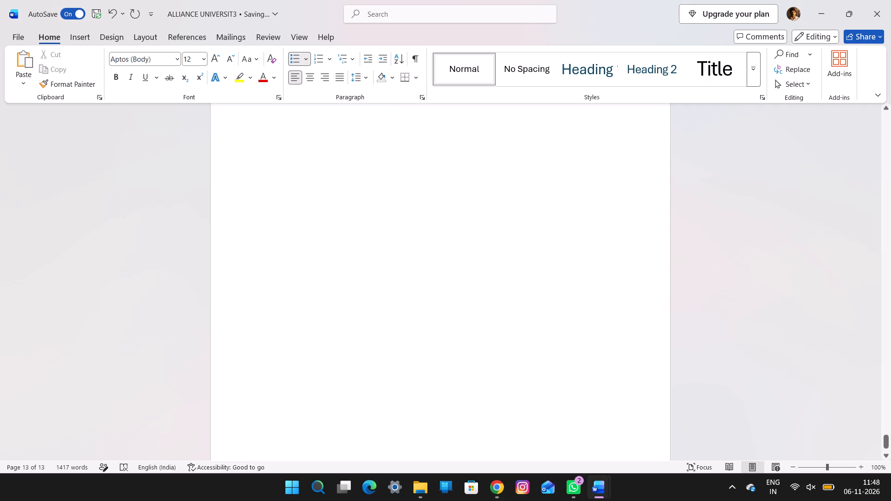
pyautogui.hscroll(1, 329, 174)
pyautogui.scroll(2, 329, 174)
pyautogui.hscroll(1, 329, 174)
pyautogui.scroll(8, 329, 174)
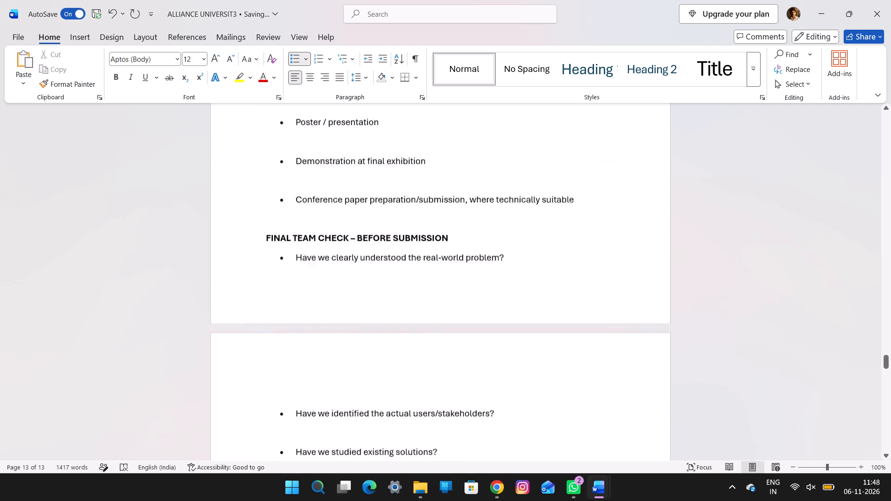
pyautogui.scroll(7, 329, 174)
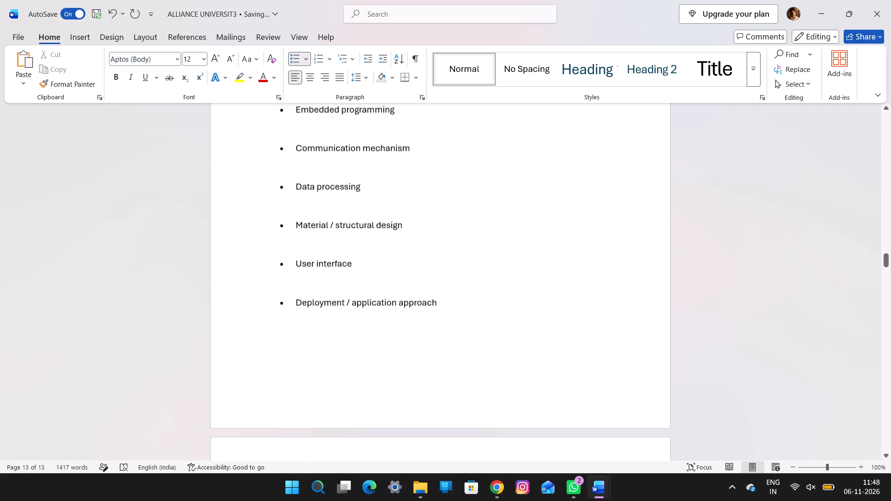
pyautogui.scroll(4, 329, 174)
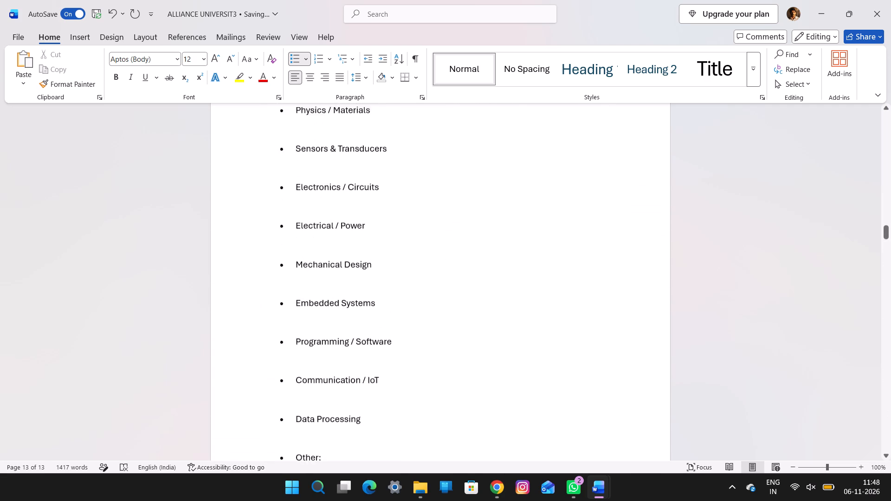
pyautogui.scroll(3, 329, 174)
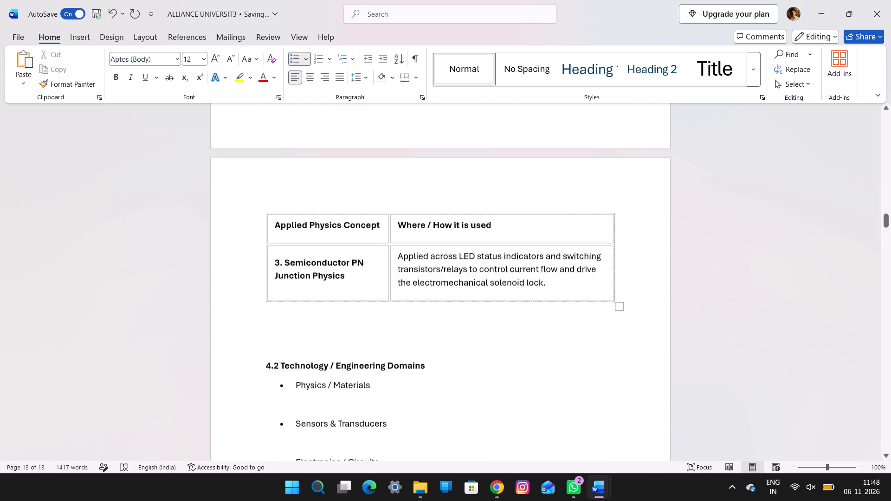
pyautogui.scroll(8, 302, 187)
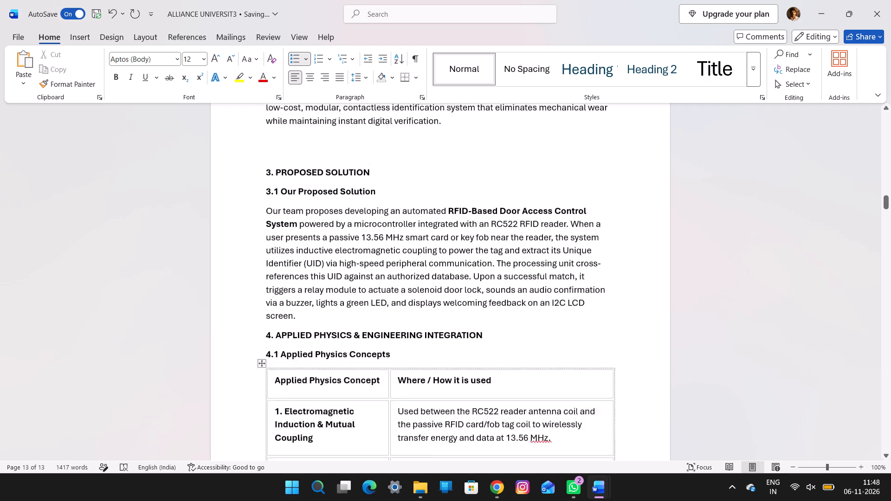
pyautogui.scroll(3, 302, 187)
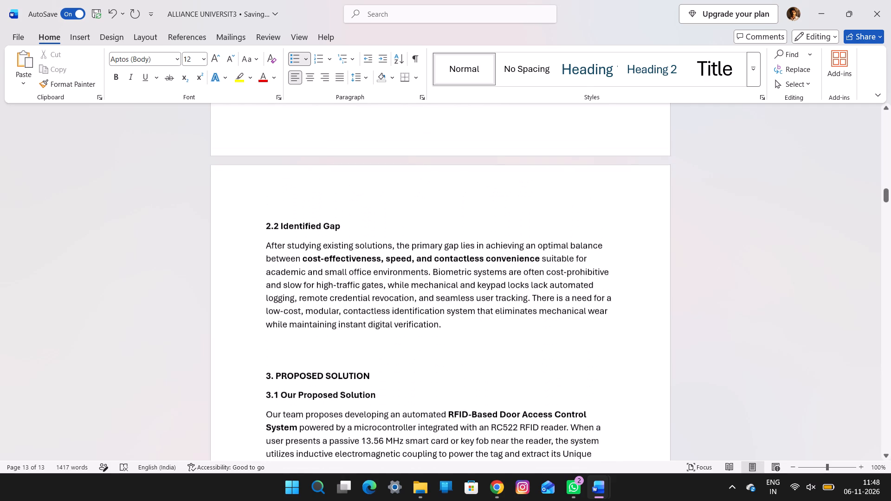
pyautogui.scroll(4, 296, 215)
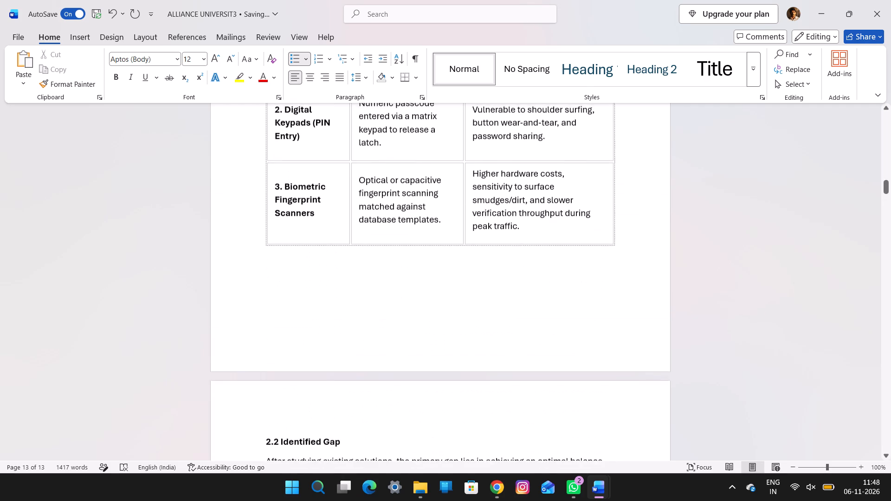
pyautogui.scroll(10, 296, 215)
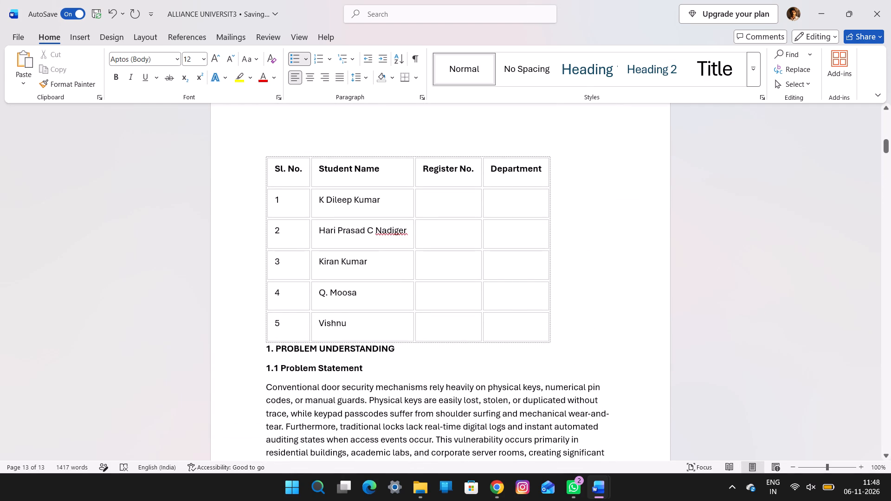
# Place the insertion point in the Register No. cell of the second student in the team table.
pyautogui.click(424, 204)
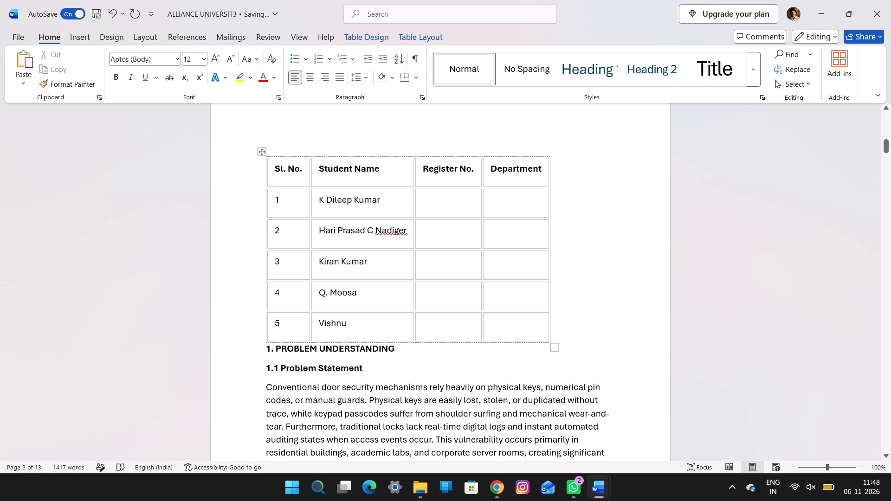
pyautogui.click(420, 233)
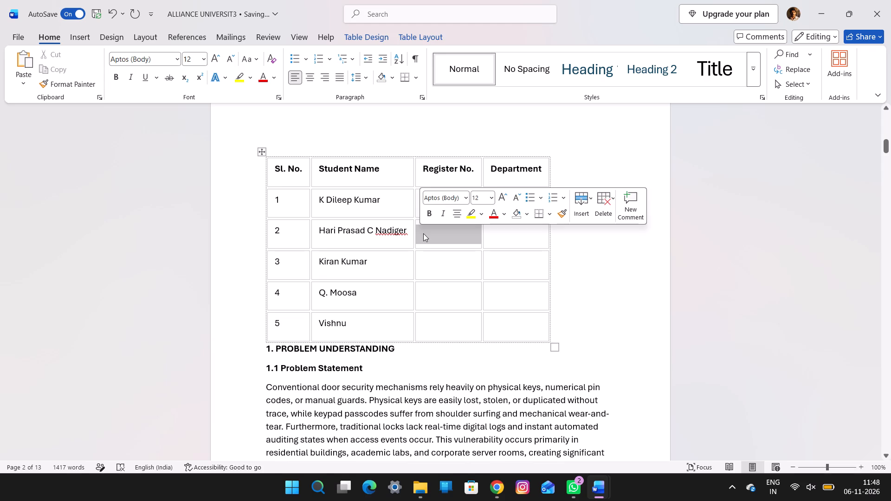
pyautogui.click(424, 233)
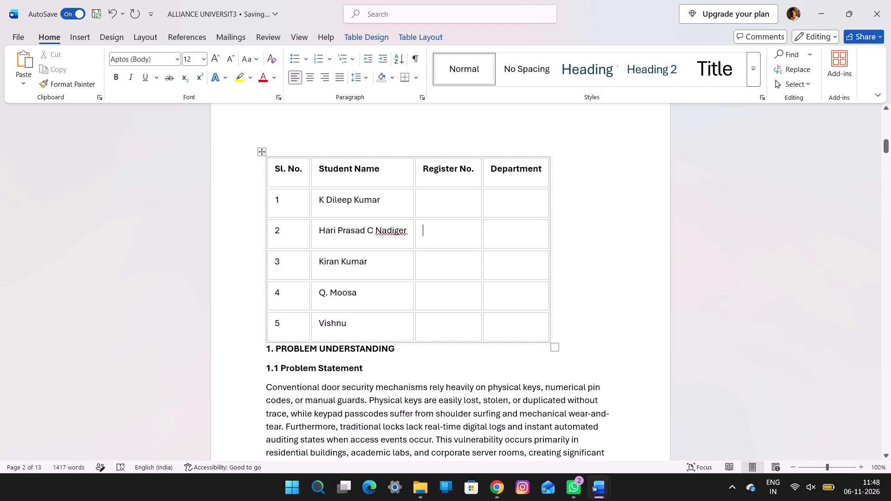
# Switch to the ALLIANCE UNIVERSIT2 document, clear its full-text selection and look through the report from the team members list to the conclusion.
pyautogui.click(493, 491)
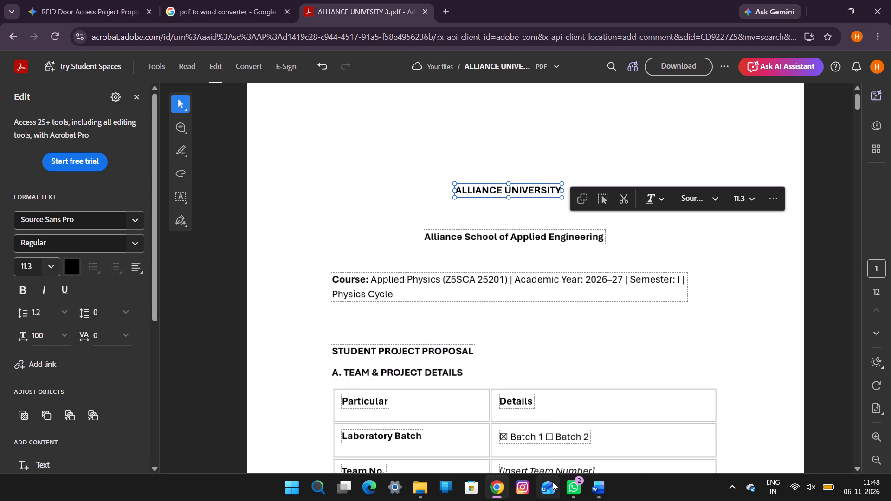
pyautogui.click(591, 491)
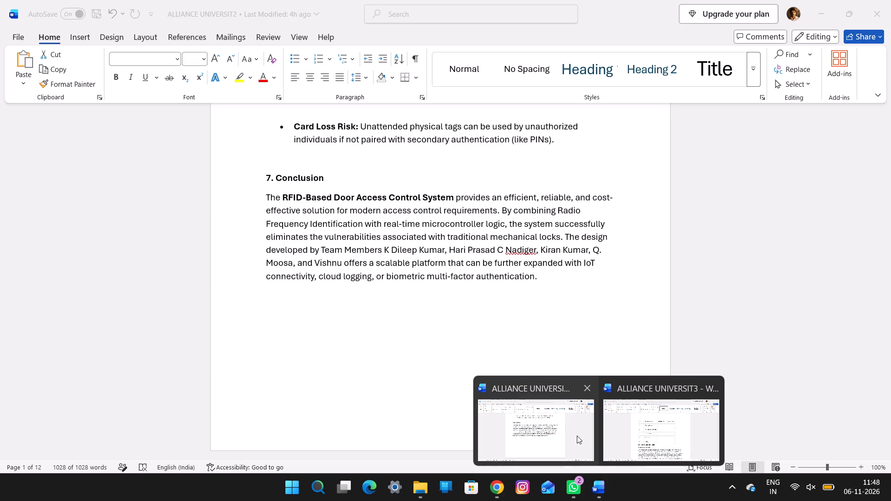
pyautogui.click(577, 436)
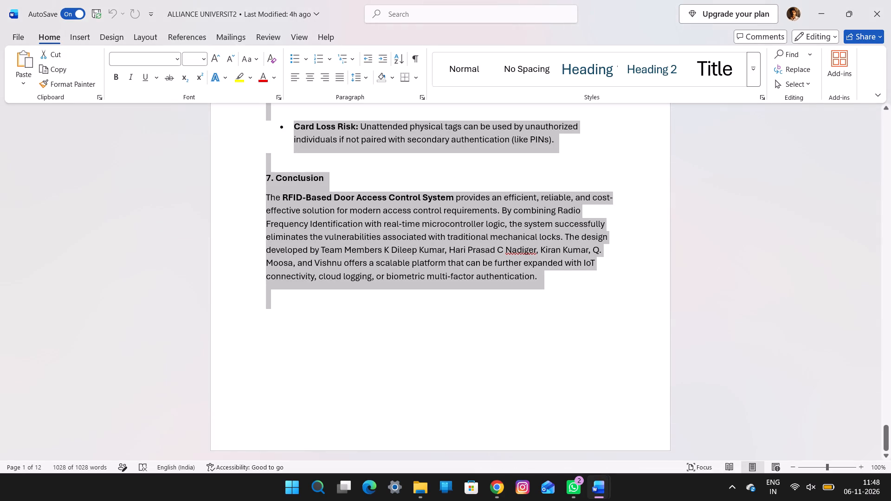
pyautogui.scroll(11, 550, 366)
pyautogui.scroll(-9, 550, 366)
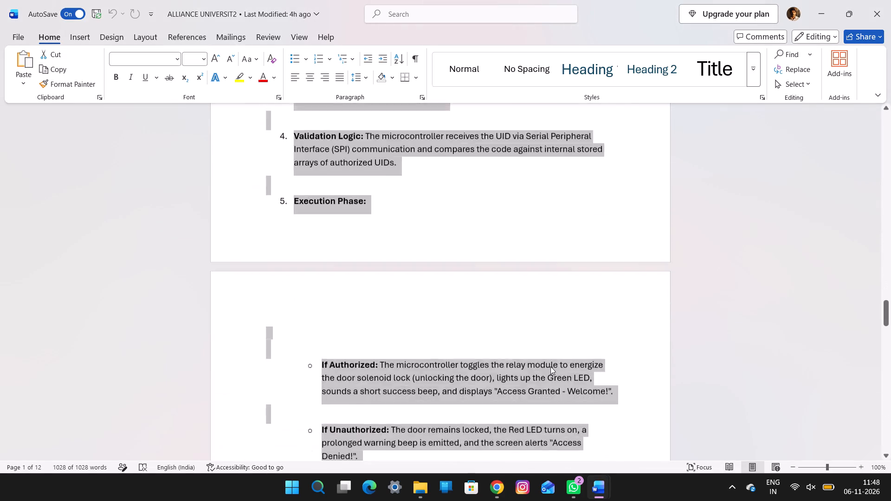
pyautogui.scroll(-2, 550, 366)
pyautogui.scroll(1, 550, 366)
pyautogui.scroll(-1, 550, 366)
pyautogui.scroll(2, 550, 366)
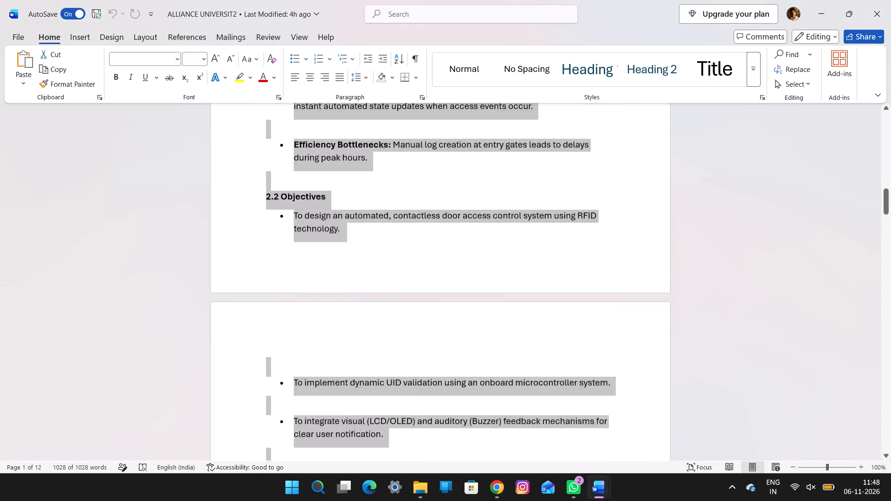
pyautogui.click(201, 349)
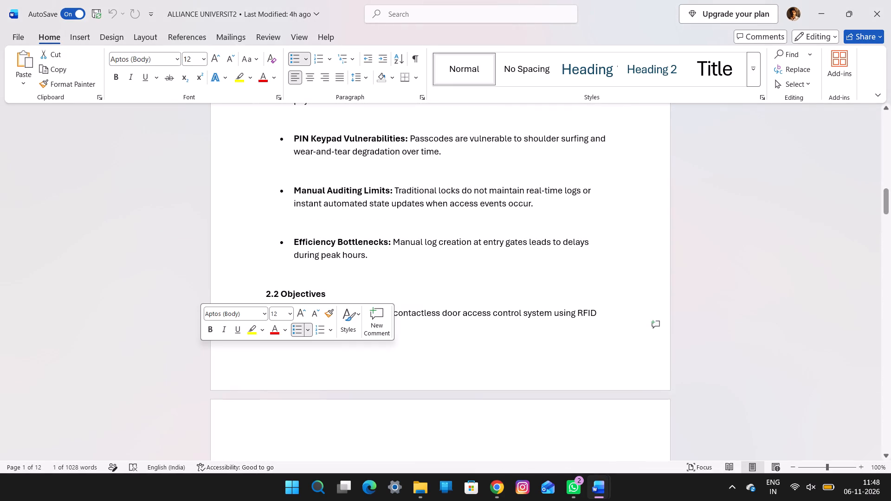
pyautogui.click(233, 252)
pyautogui.scroll(14, 233, 252)
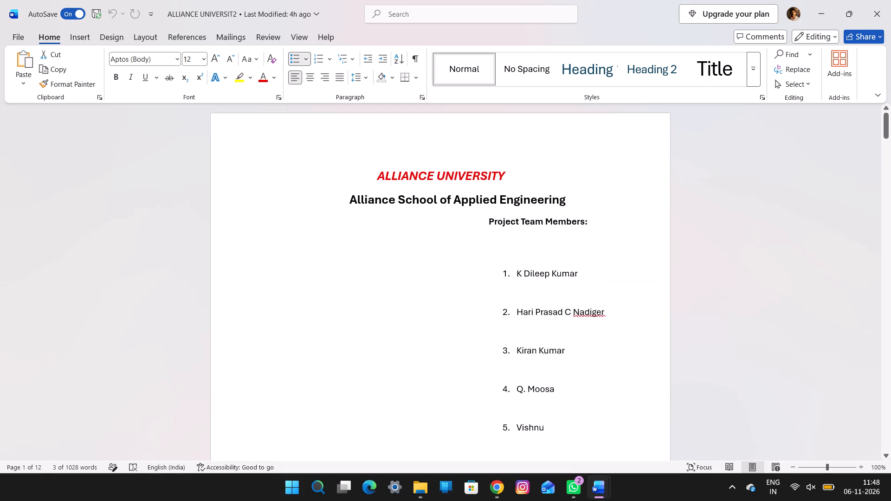
pyautogui.scroll(-2, 307, 250)
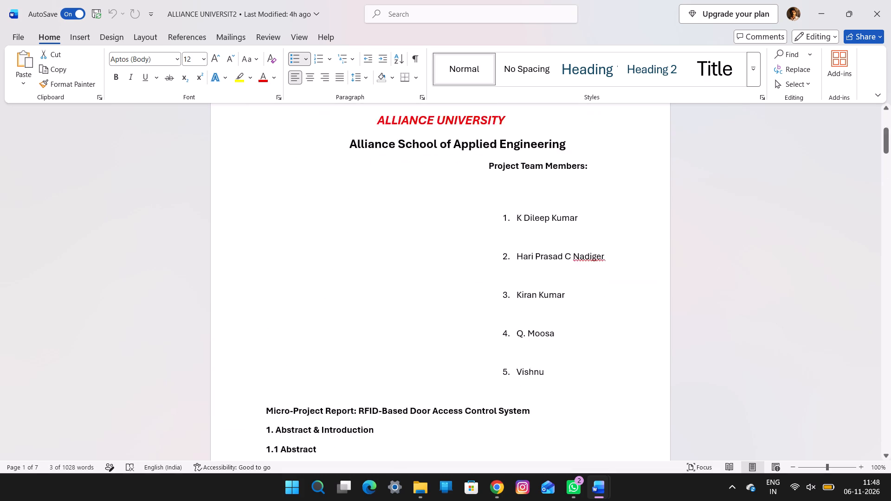
pyautogui.scroll(-9, 307, 250)
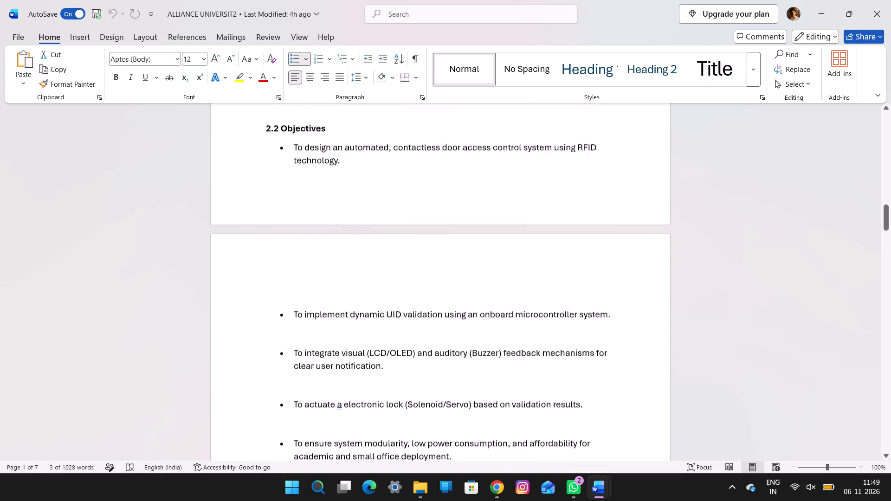
pyautogui.scroll(-6, 307, 250)
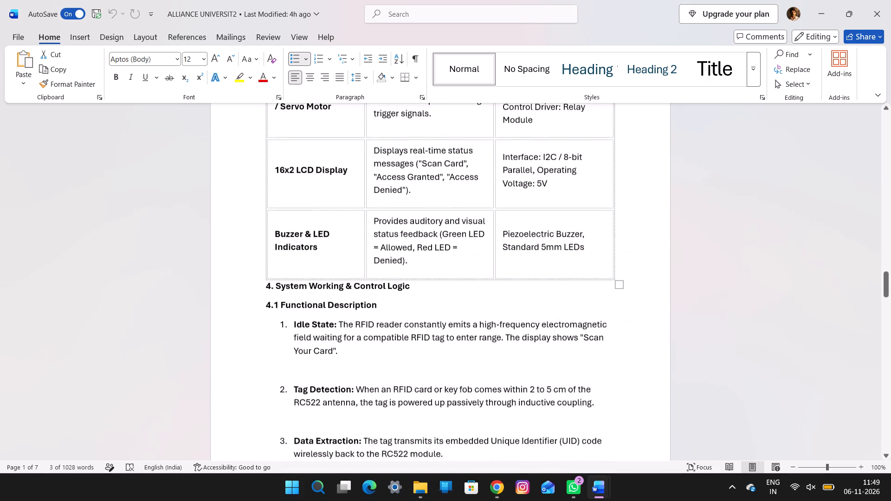
pyautogui.scroll(-2, 307, 250)
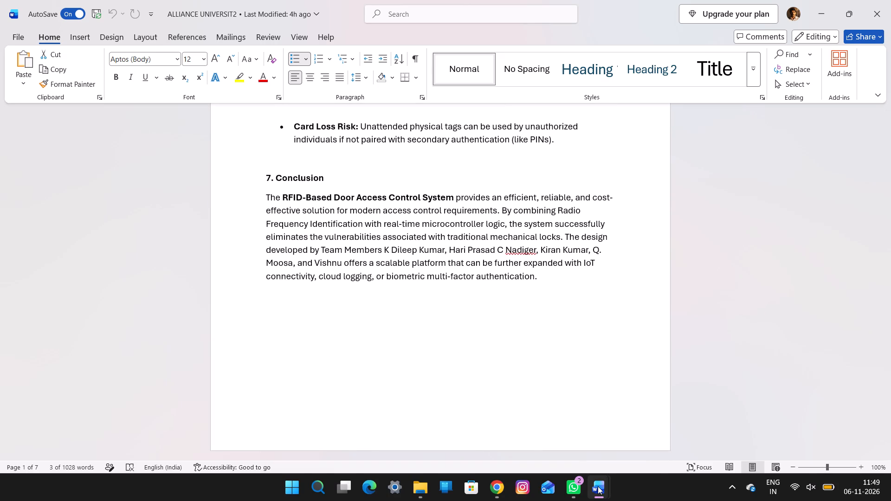
# Switch back to the ALLIANCE UNIVERSIT3 document at the student details table.
pyautogui.click(638, 428)
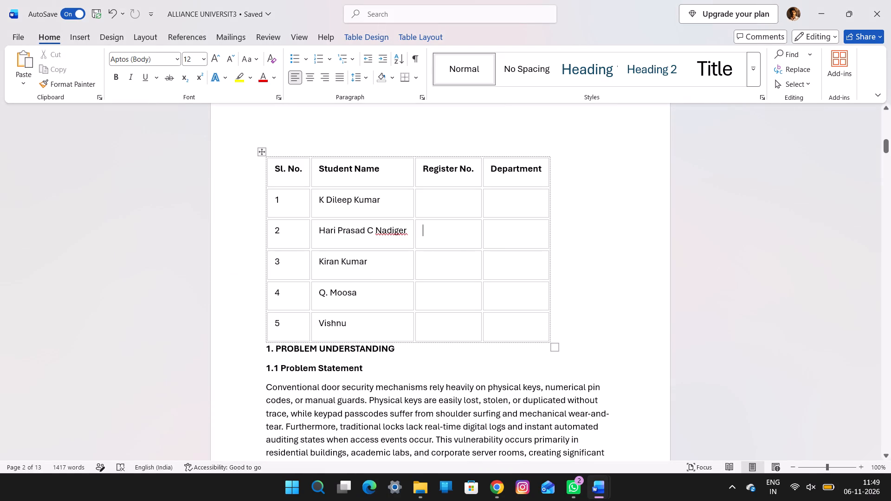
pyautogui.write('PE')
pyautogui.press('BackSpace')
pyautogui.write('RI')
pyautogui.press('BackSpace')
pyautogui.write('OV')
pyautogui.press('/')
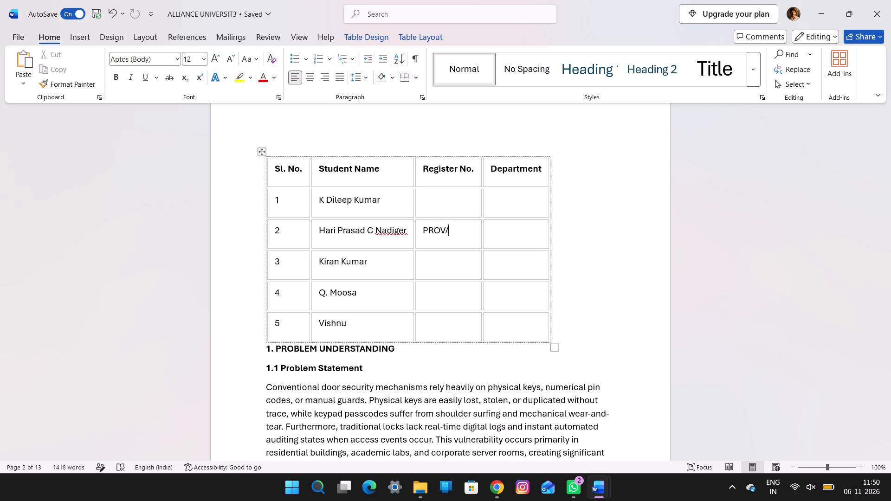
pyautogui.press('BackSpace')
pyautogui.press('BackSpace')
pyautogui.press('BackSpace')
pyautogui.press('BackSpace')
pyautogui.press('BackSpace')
# Enter the second student's register number, starting with ASAE, in the Register No. column.
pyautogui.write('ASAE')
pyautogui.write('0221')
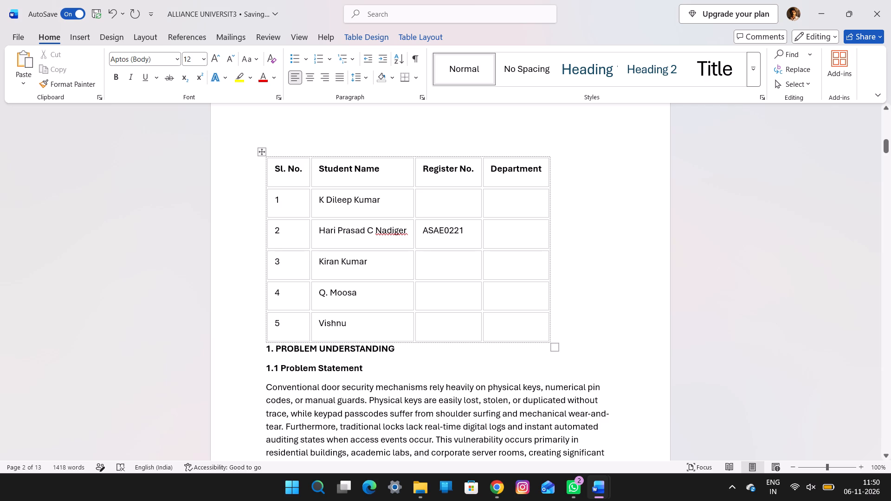
# Fill the first student's Register No. cell with the same register number as the second student's.
pyautogui.click(442, 207)
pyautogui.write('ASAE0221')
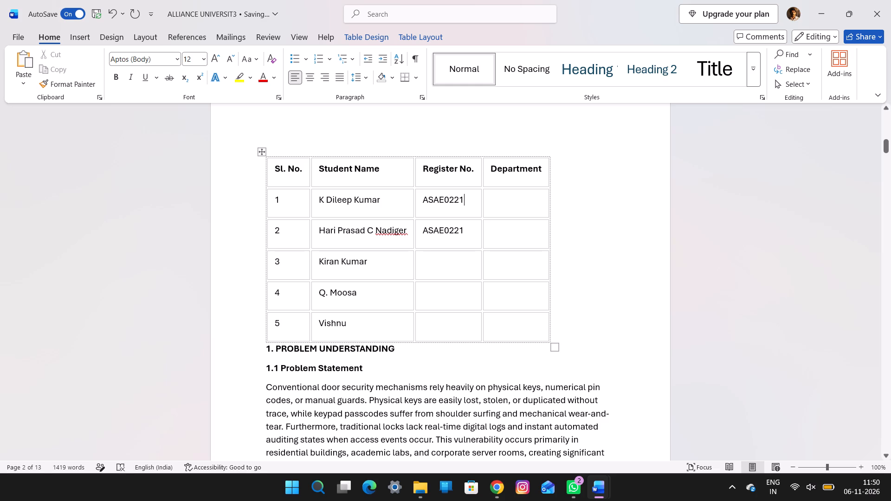
# Enter the ASAE prefix in the third student's Register No. cell.
pyautogui.click(421, 263)
pyautogui.click(426, 264)
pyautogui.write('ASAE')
# Replace the last three digits of the first student's register number with that student's own digits.
pyautogui.click(467, 202)
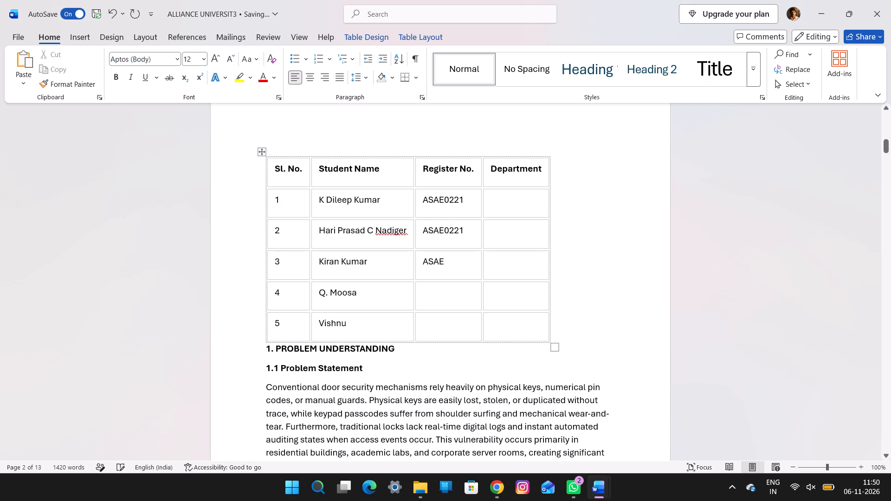
pyautogui.press('BackSpace')
pyautogui.press('BackSpace')
pyautogui.press('BackSpace')
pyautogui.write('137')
# Complete the third student's register number by adding its four digits after the ASAE prefix.
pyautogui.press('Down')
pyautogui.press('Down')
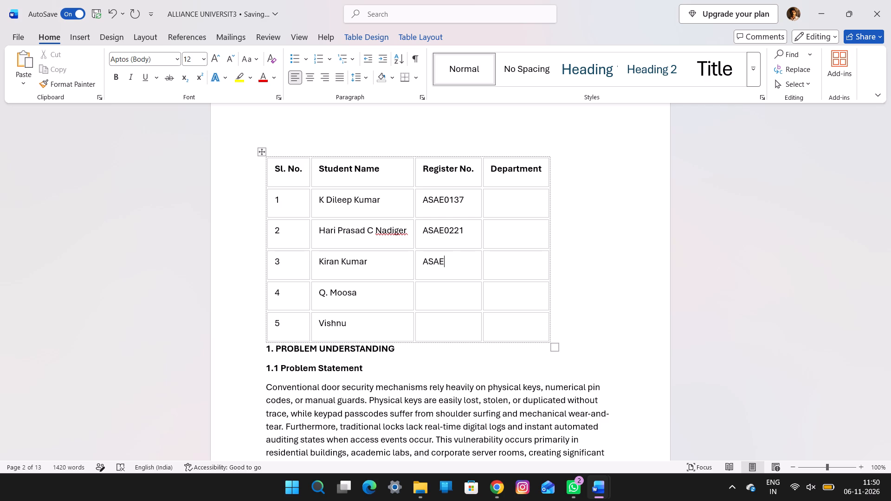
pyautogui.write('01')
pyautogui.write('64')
# Enter the ASAE prefix in the fourth student's Register No. cell.
pyautogui.click(425, 291)
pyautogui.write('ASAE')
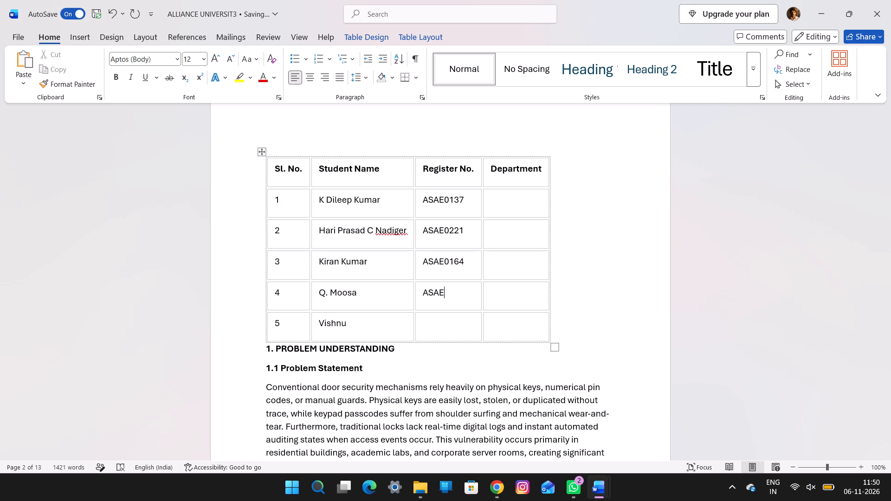
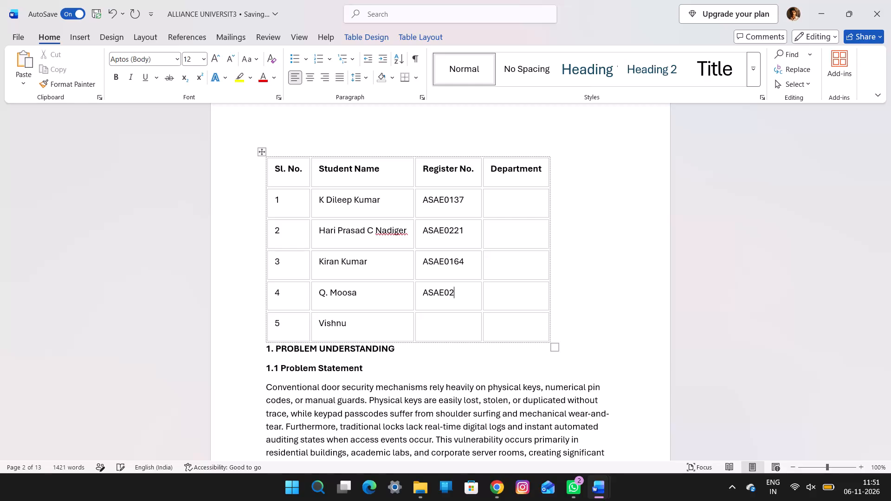
# Complete the fourth student's register number by adding its last two digits.
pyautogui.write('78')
# Enter the ASAE prefix in the fifth student's Register No. cell.
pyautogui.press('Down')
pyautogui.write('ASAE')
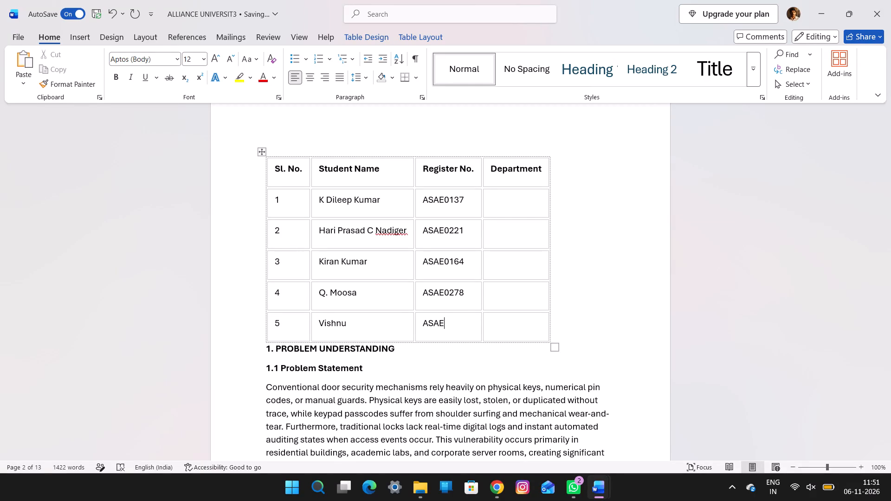
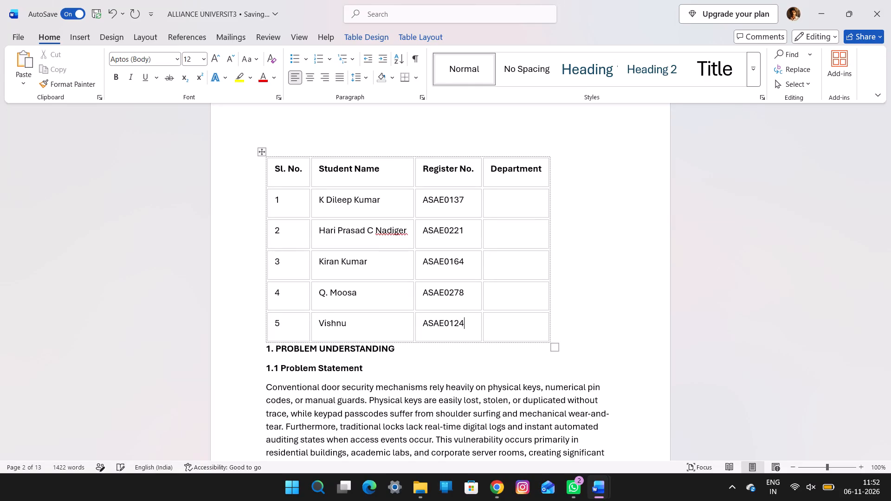
# Enter EEE in the Department cells of the first and second students.
pyautogui.click(496, 199)
pyautogui.write('EEE')
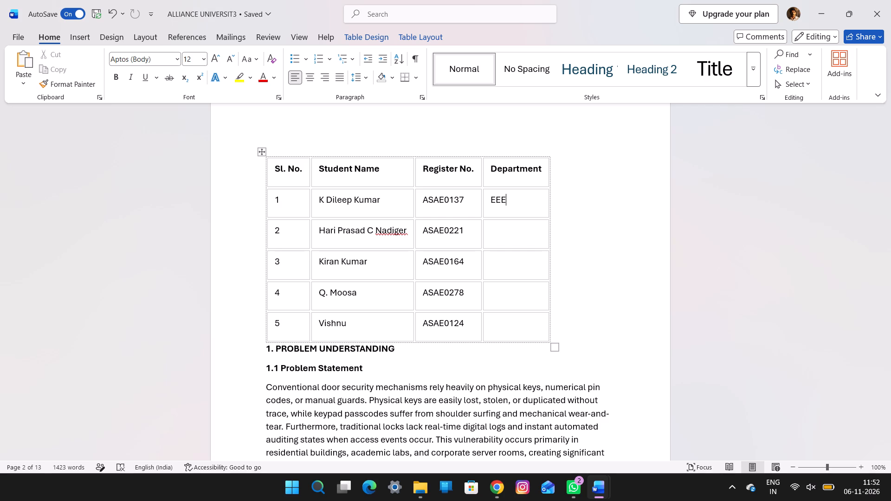
pyautogui.press('Down')
pyautogui.write('EEE')
pyautogui.press('Down')
# Replace the first student's department with AE.
pyautogui.press('Up')
pyautogui.press('Up')
pyautogui.press('Up')
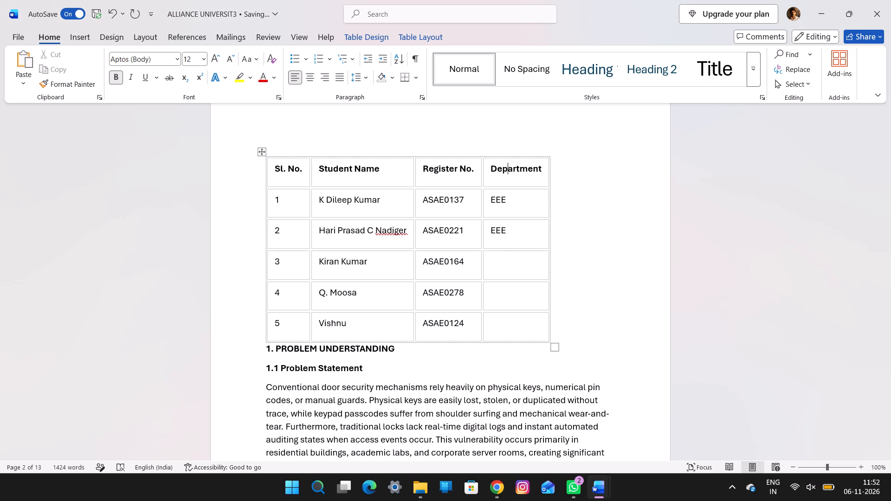
pyautogui.press('Down')
pyautogui.press('Down')
pyautogui.press('Up')
pyautogui.press('BackSpace')
pyautogui.press('BackSpace')
pyautogui.press('BackSpace')
pyautogui.write('AE')
# Fill in the remaining Department cells with EEE for the third student, BT for the fourth and EEE for the fifth.
pyautogui.press('Down')
pyautogui.press('Down')
pyautogui.write('EEE')
pyautogui.press('Down')
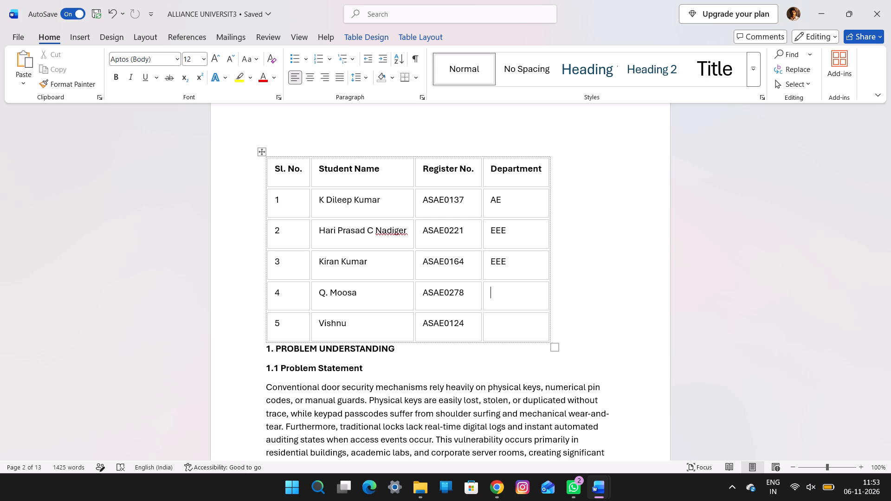
pyautogui.write('BT')
pyautogui.press('Down')
pyautogui.write('EEE')
# Append a space and the initial ".N" to the third student's name in the student table.
pyautogui.scroll(-1, 496, 199)
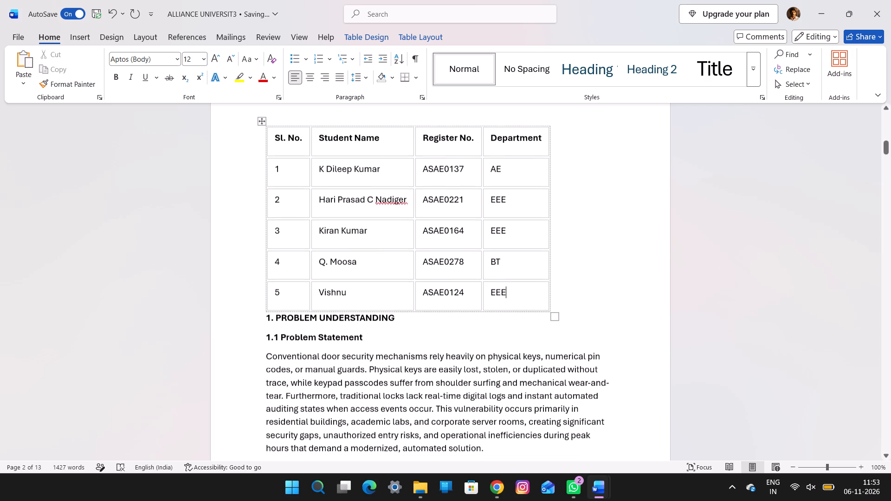
pyautogui.scroll(-1, 496, 199)
pyautogui.click(369, 229)
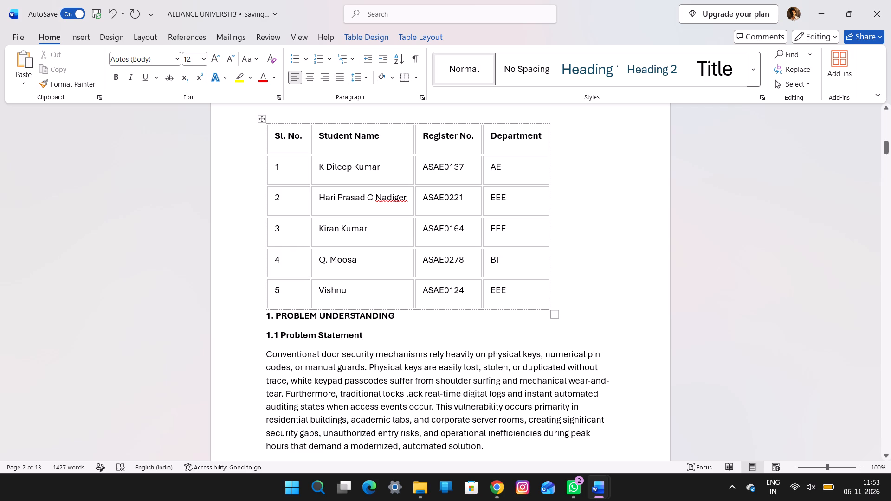
pyautogui.press('space')
pyautogui.press('.')
pyautogui.hotkey('shift', 'n')
pyautogui.press('BackSpace')
pyautogui.hotkey('shift', 'n')
pyautogui.press('BackSpace')
pyautogui.press('n')
# Append a space and the initial ".N" to the fifth student's name in the student table.
pyautogui.click(353, 289)
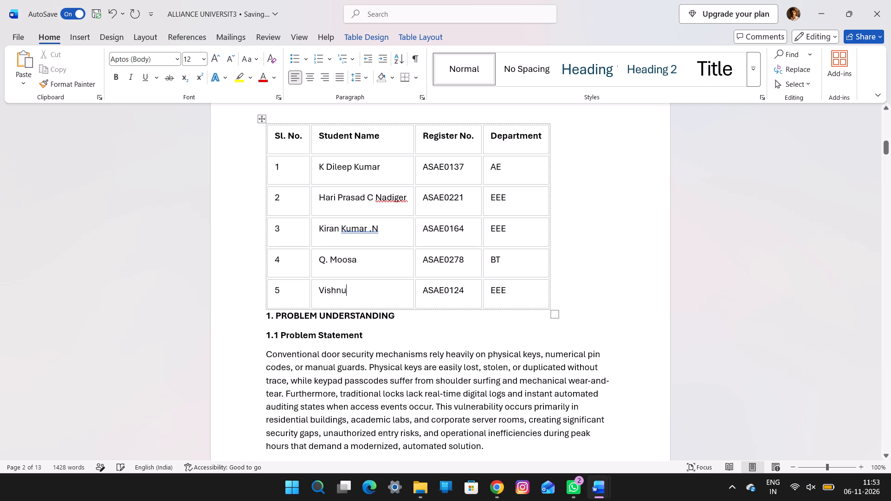
pyautogui.press('space')
pyautogui.write('.')
pyautogui.press('n')
# Review the rest of the proposal, from the problem understanding section through to the team leader declaration and faculty review table.
pyautogui.scroll(-5, 415, 294)
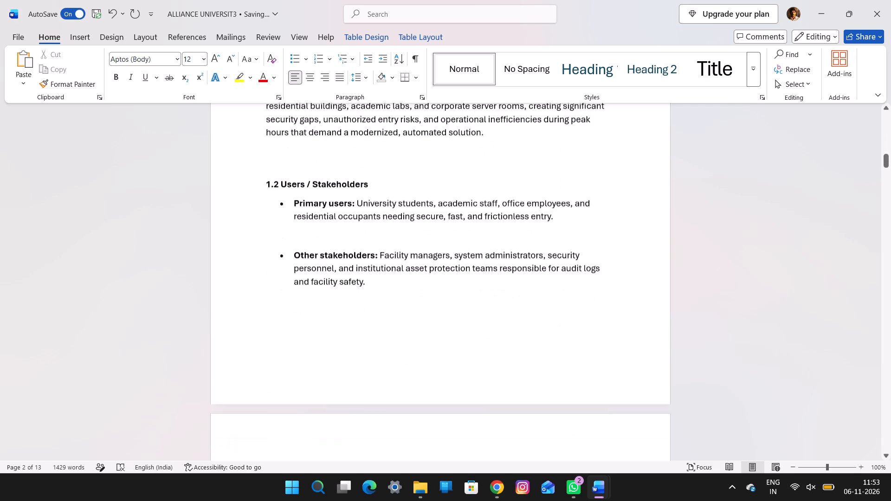
pyautogui.scroll(-6, 415, 294)
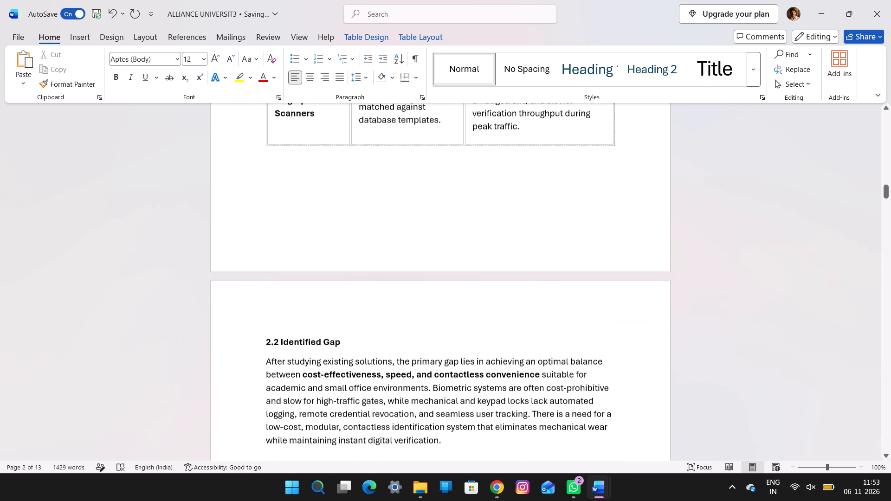
pyautogui.scroll(-8, 415, 294)
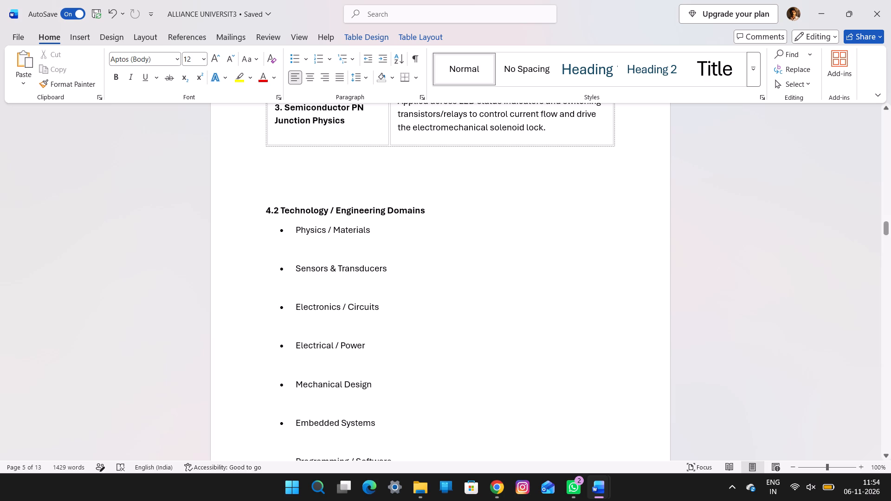
pyautogui.scroll(-9, 421, 282)
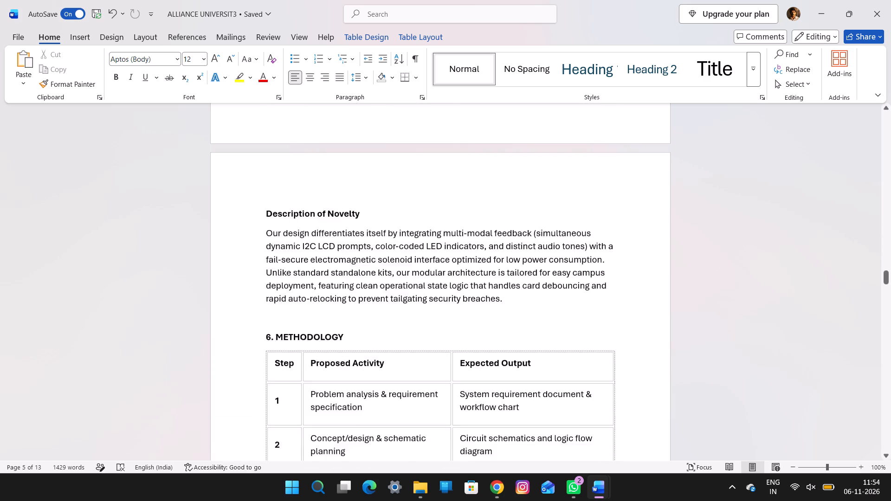
pyautogui.scroll(-4, 421, 282)
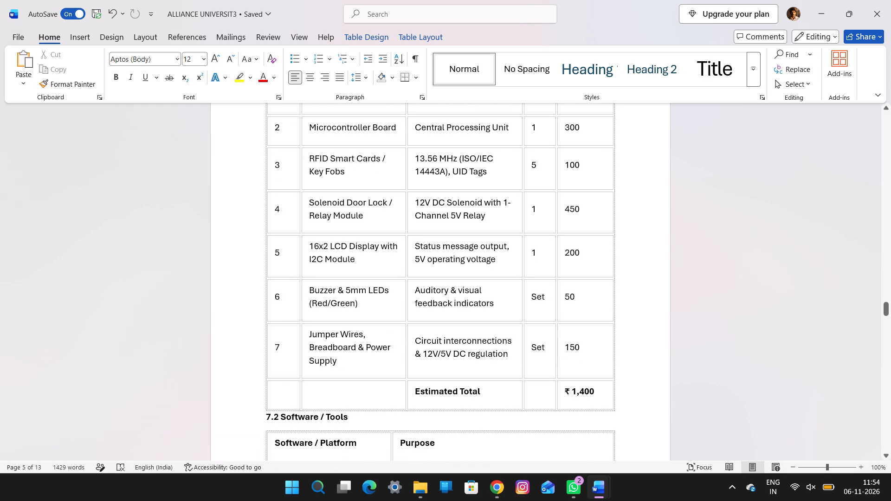
pyautogui.scroll(-1, 421, 282)
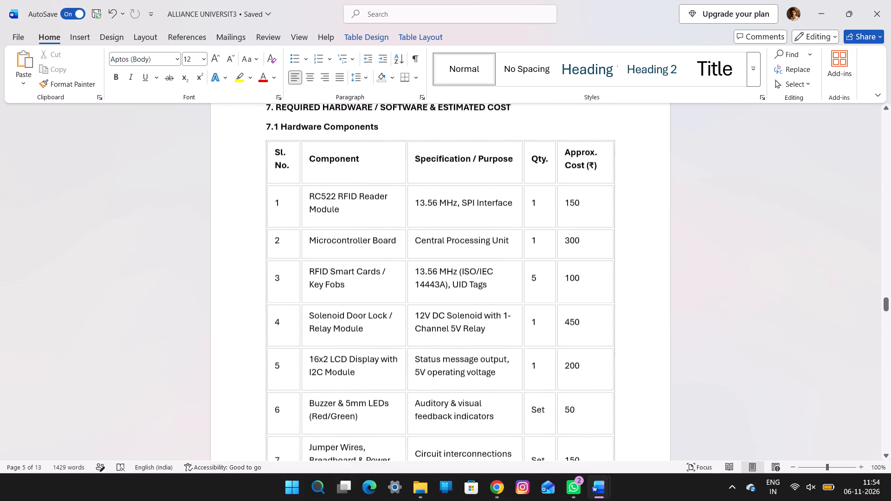
pyautogui.scroll(-1, 421, 282)
pyautogui.scroll(1, 421, 282)
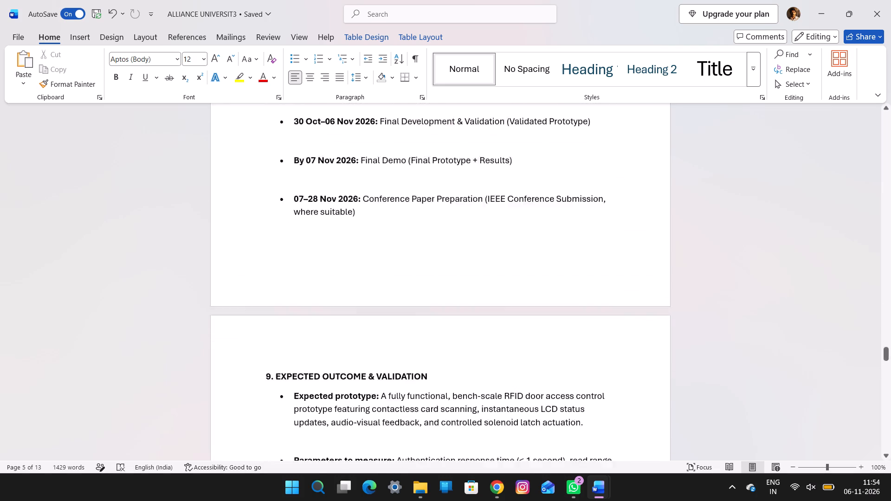
pyautogui.scroll(1, 421, 282)
pyautogui.scroll(-4, 421, 282)
pyautogui.scroll(1, 421, 282)
pyautogui.scroll(-1, 421, 282)
pyautogui.scroll(1, 421, 282)
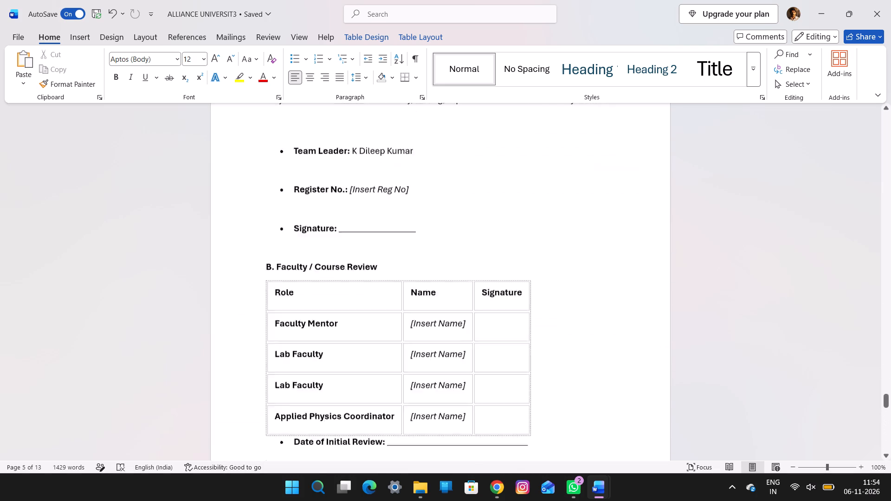
# Set the "ALLIANCE UNIVERSITY" title on the first page to font size 16.
pyautogui.scroll(3, 421, 282)
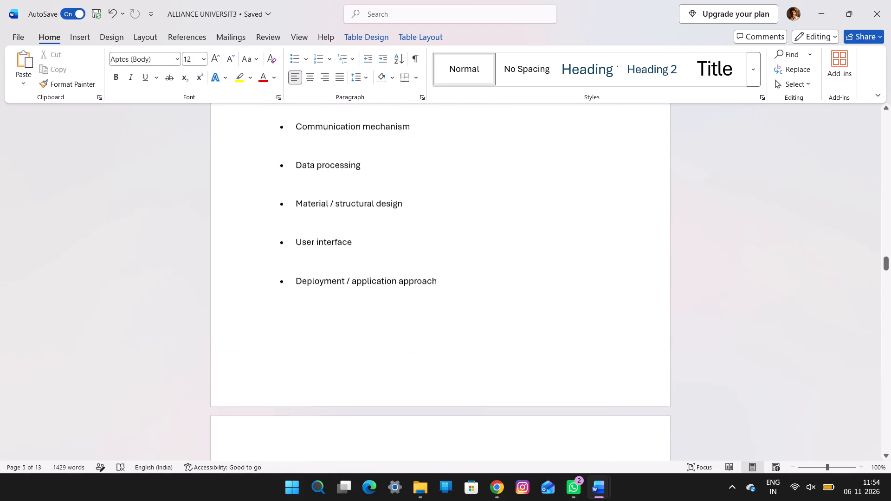
pyautogui.scroll(11, 416, 290)
pyautogui.rightClick(416, 290)
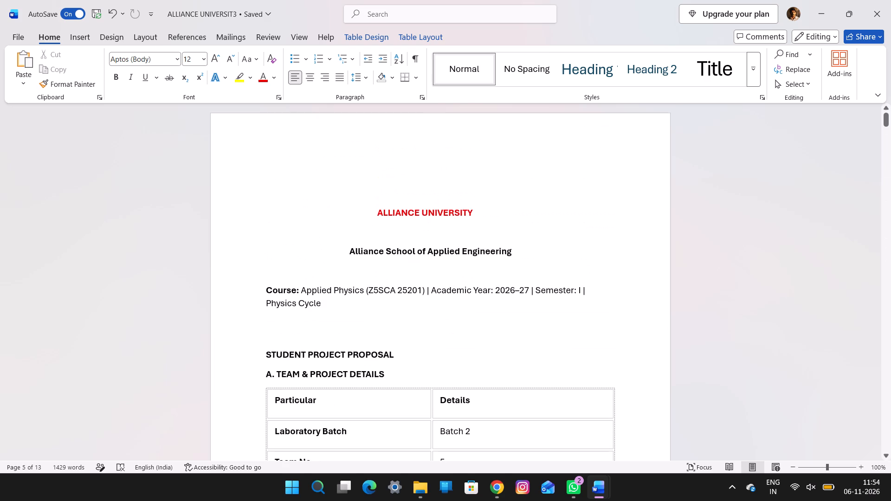
pyautogui.scroll(1, 416, 290)
pyautogui.click(292, 201)
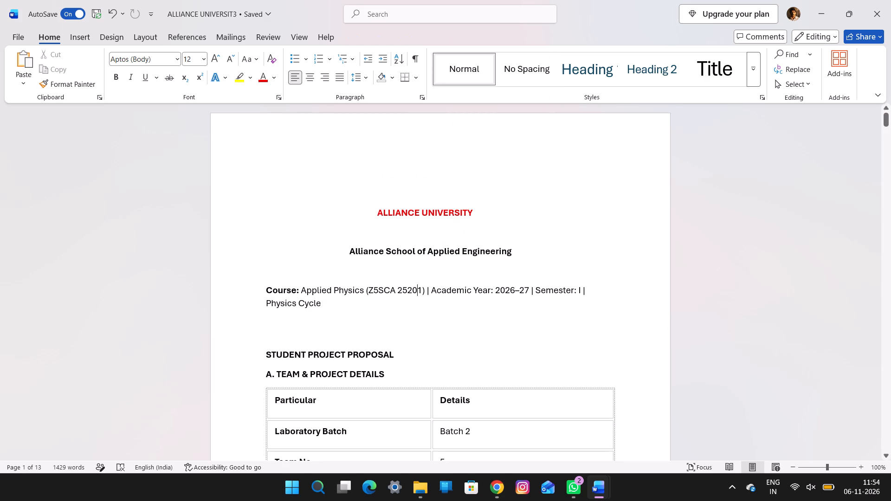
pyautogui.moveTo(374, 213); pyautogui.dragTo(484, 209)
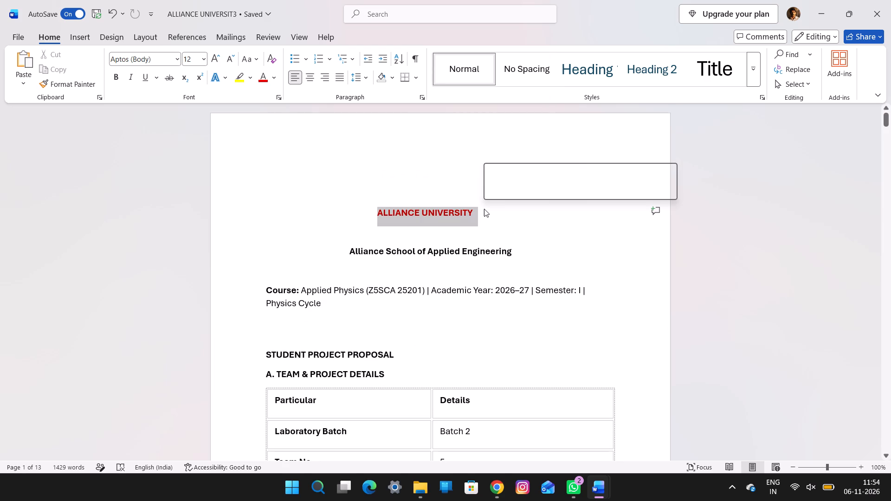
pyautogui.click(572, 173)
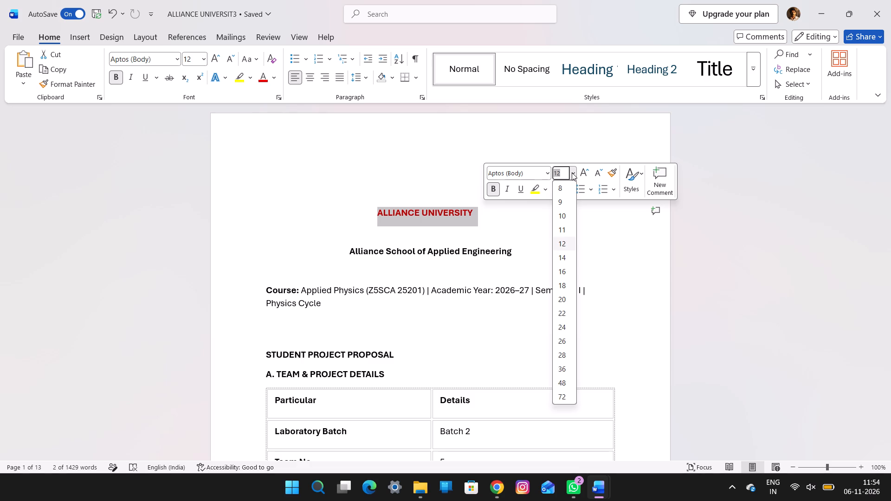
pyautogui.click(565, 276)
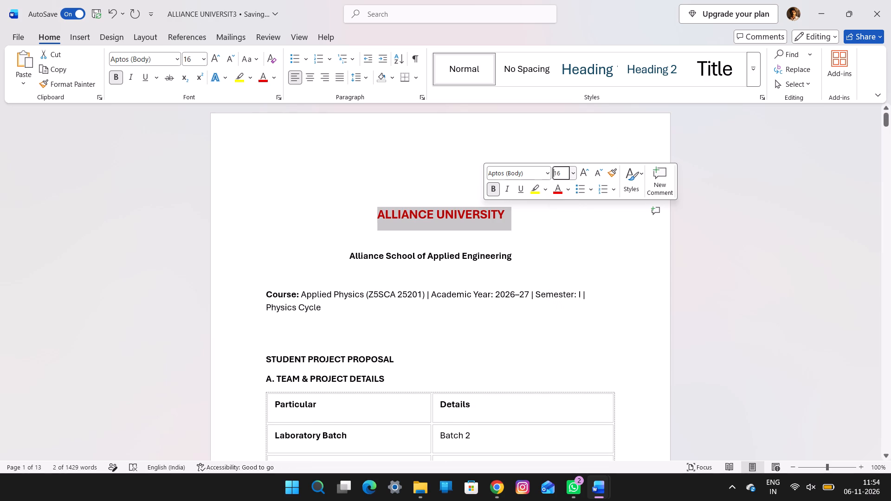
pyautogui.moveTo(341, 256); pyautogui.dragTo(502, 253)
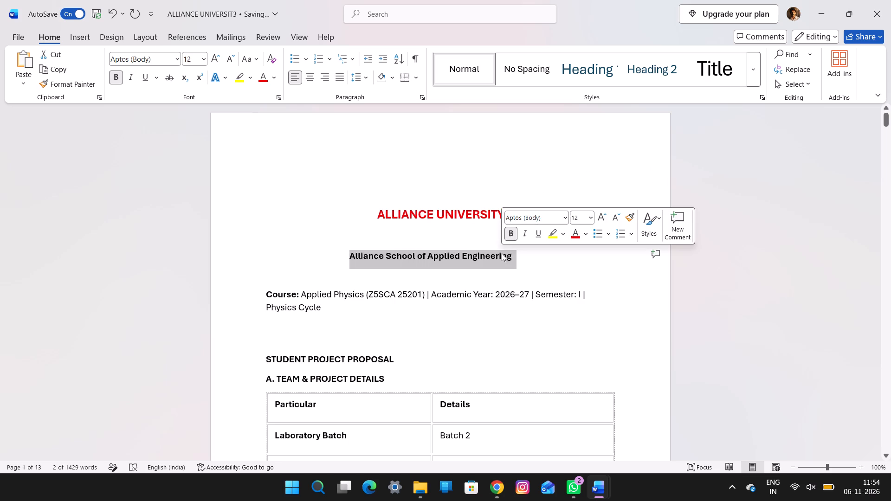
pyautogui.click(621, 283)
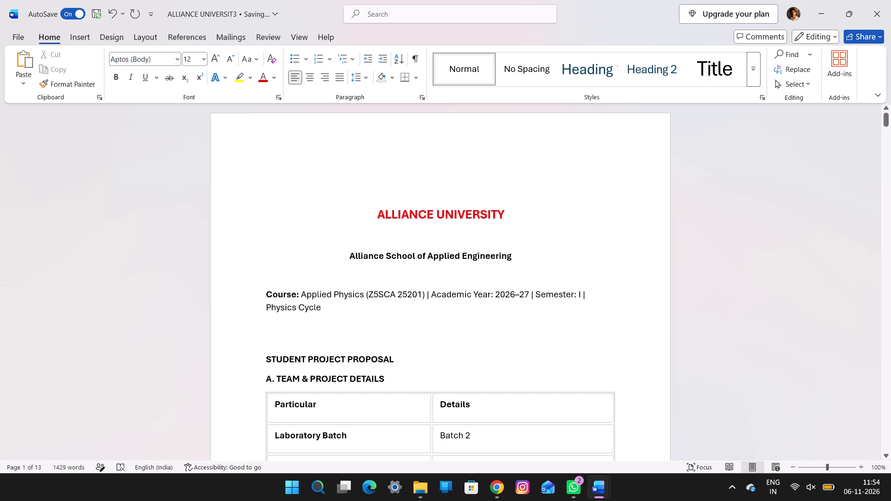
# Review the proposal from the team and project details table through to the initial review status list on the last page.
pyautogui.scroll(-5, 587, 352)
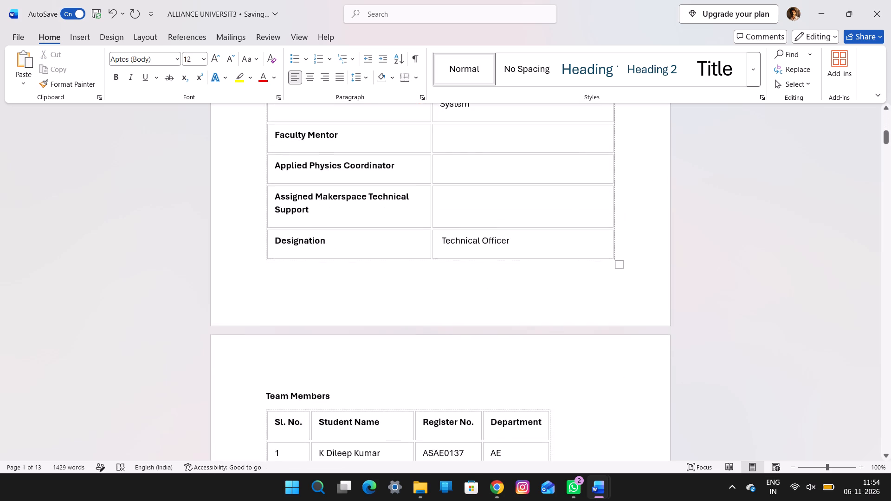
pyautogui.hscroll(2, 587, 352)
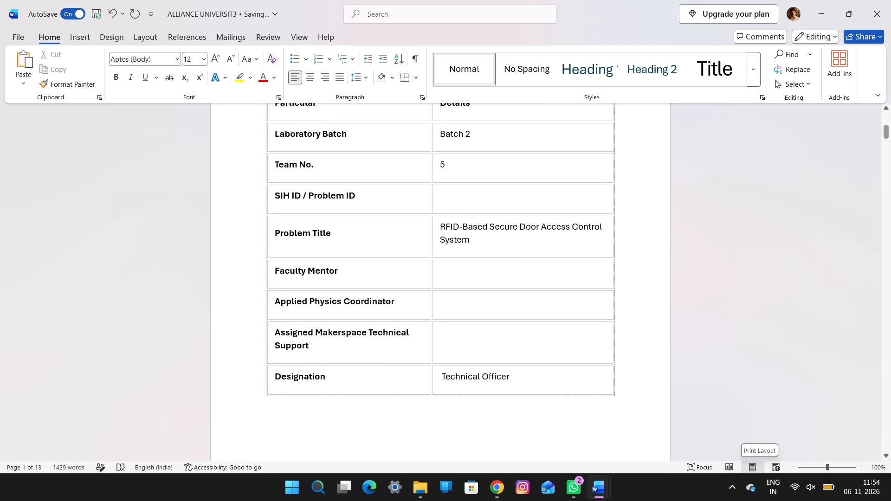
pyautogui.scroll(-18, 638, 373)
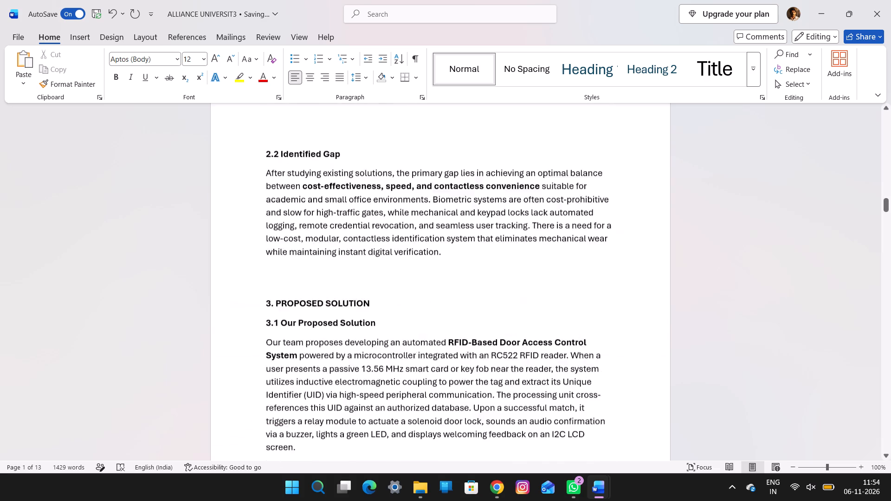
pyautogui.scroll(-19, 638, 373)
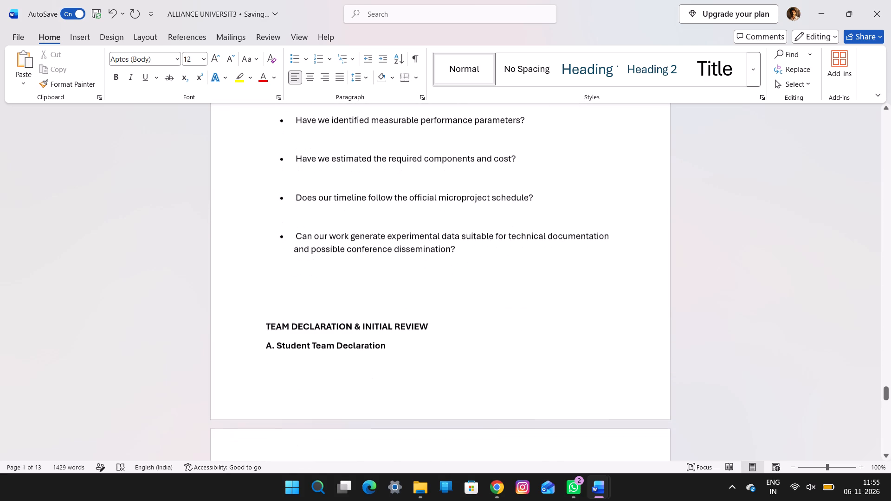
pyautogui.scroll(-7, 638, 373)
pyautogui.scroll(4, 560, 296)
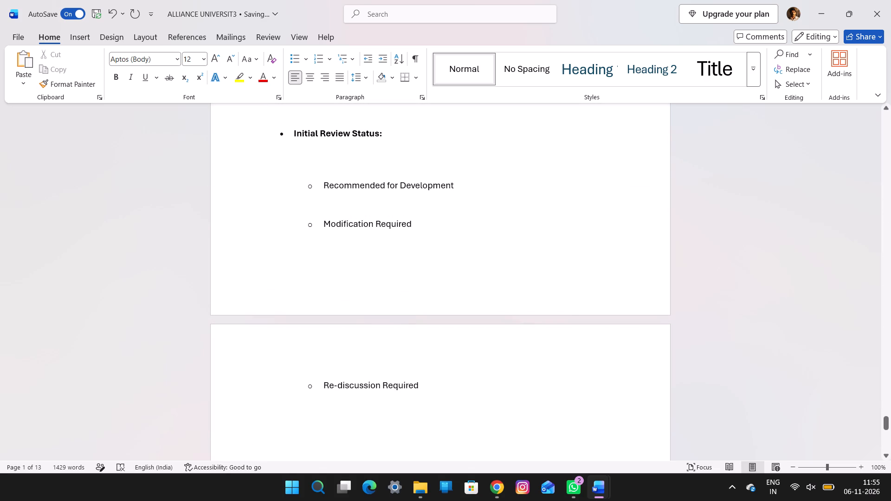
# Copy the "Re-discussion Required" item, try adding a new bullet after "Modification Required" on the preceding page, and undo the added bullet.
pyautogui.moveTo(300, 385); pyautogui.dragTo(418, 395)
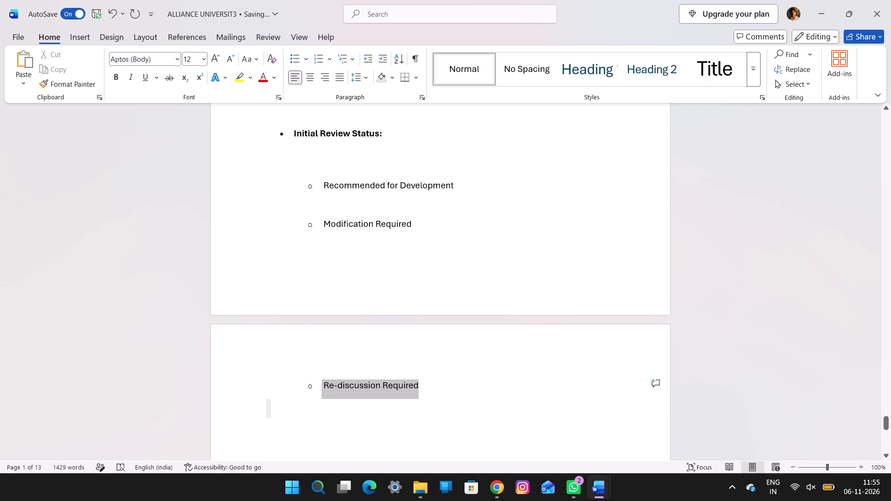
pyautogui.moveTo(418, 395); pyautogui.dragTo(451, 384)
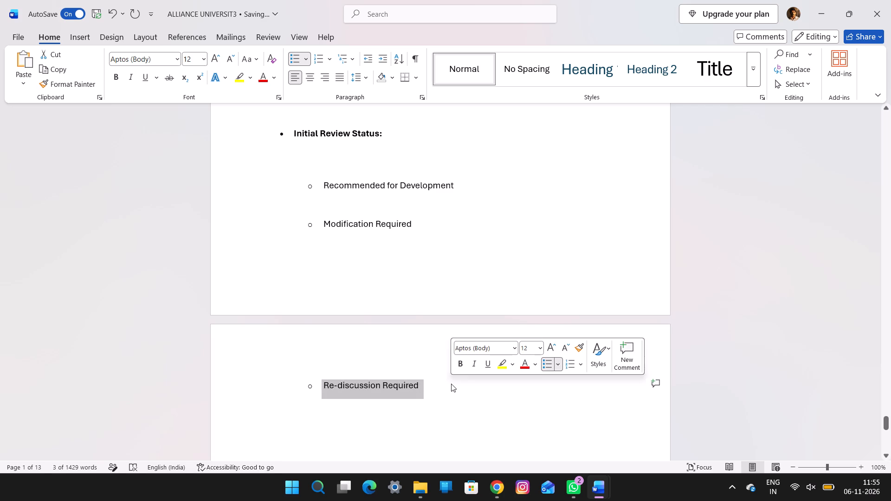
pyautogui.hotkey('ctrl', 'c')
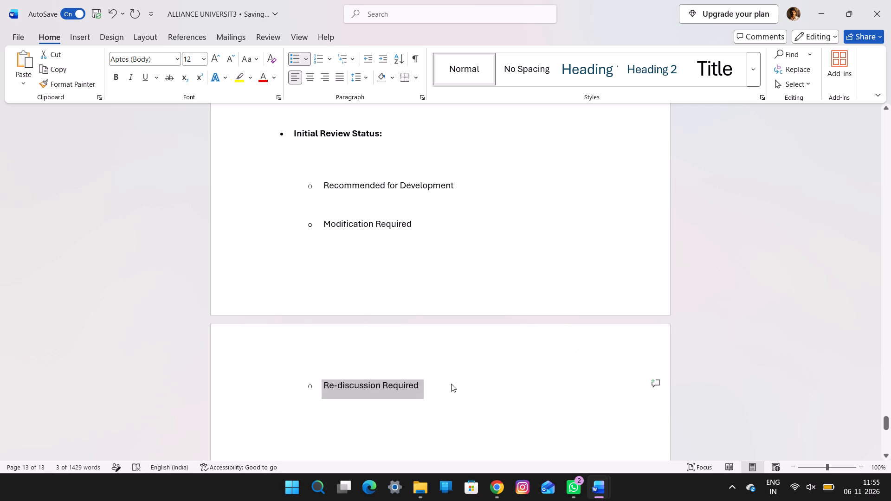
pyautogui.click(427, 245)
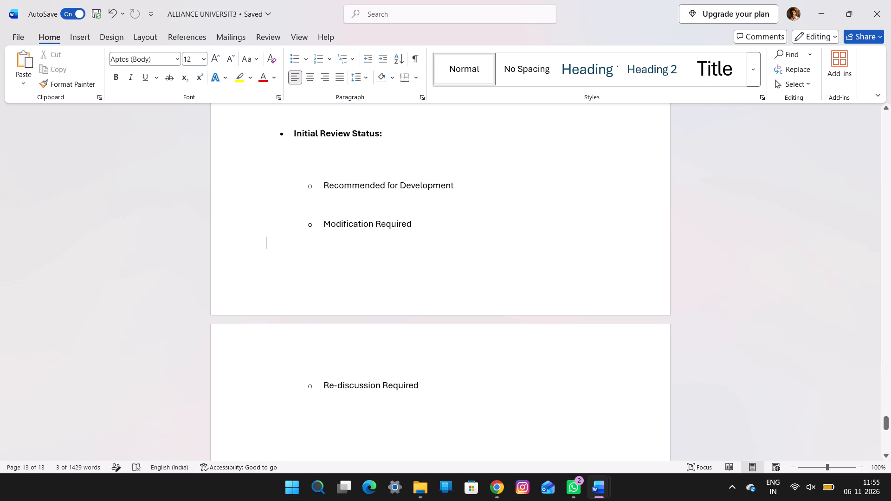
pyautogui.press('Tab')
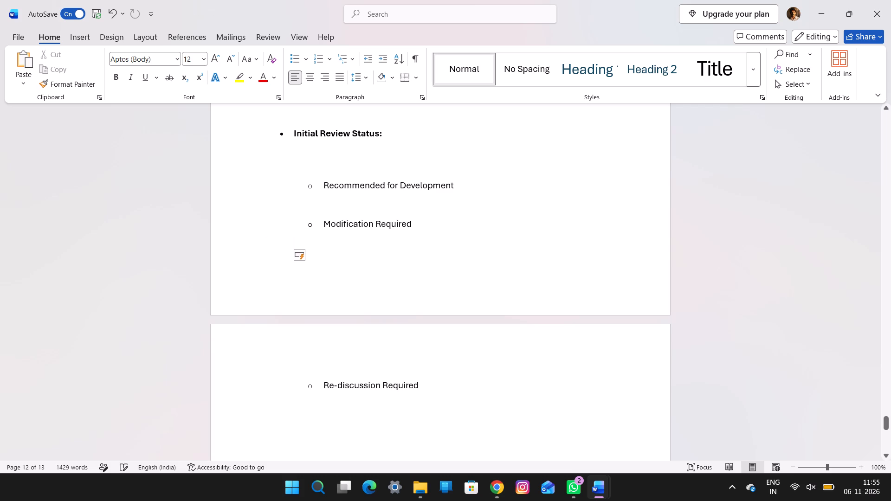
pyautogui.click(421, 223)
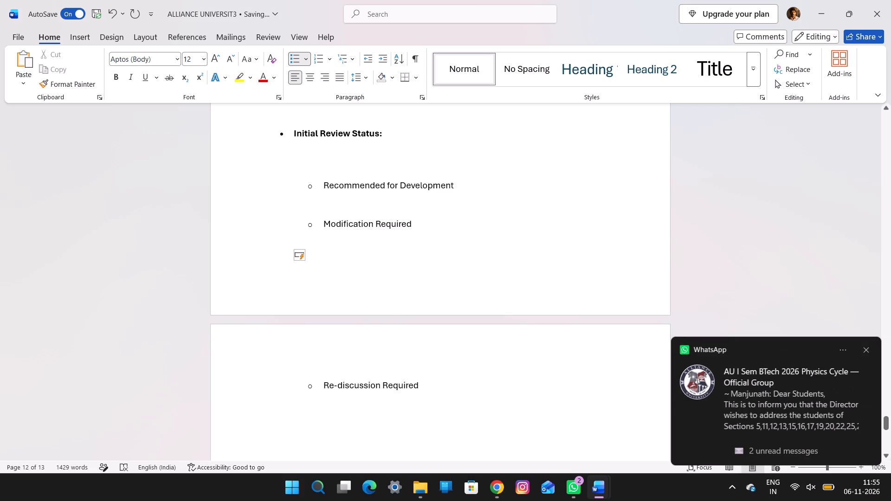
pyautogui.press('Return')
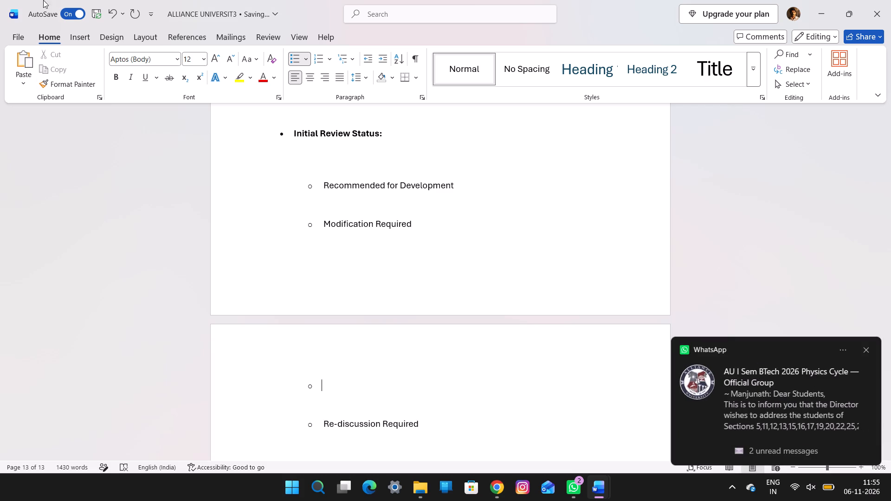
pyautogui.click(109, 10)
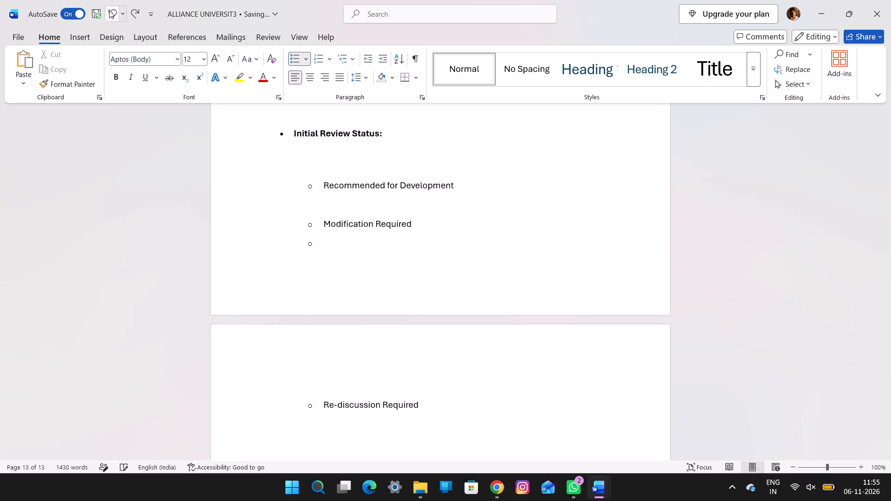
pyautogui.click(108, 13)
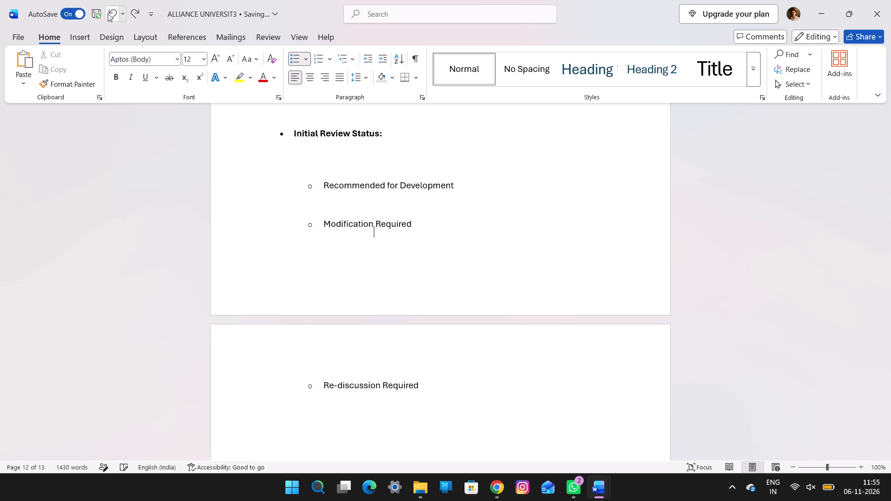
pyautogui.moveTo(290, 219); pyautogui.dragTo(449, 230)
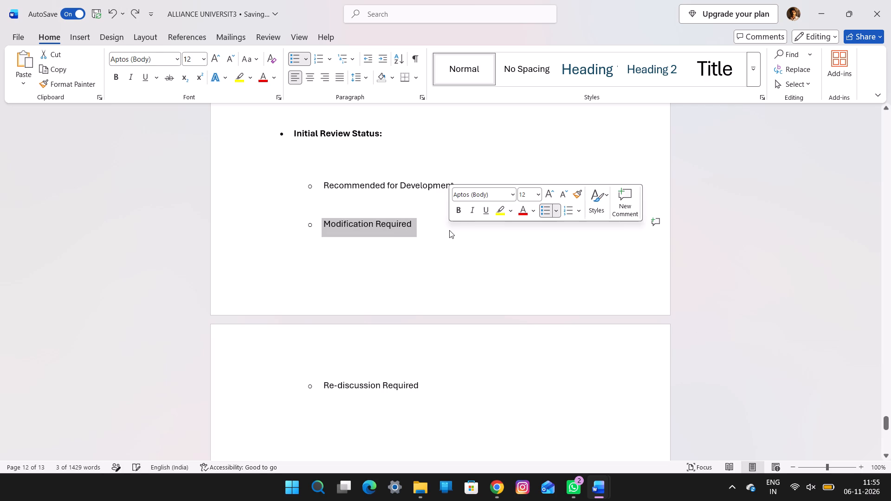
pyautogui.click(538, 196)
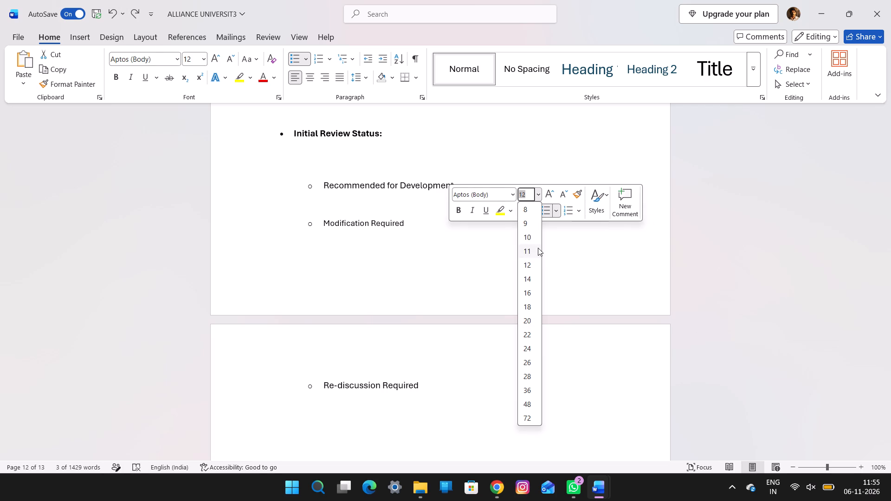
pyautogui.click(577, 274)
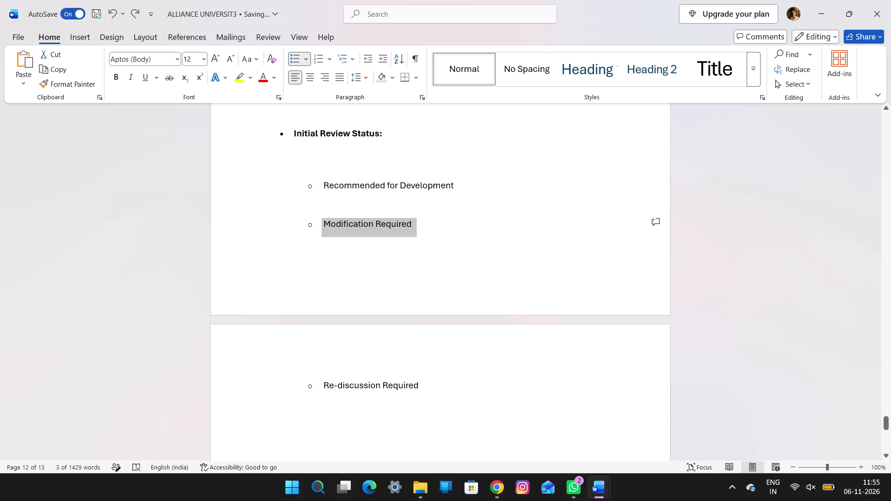
# Set all text from the "STUDENT PROJECT PROPOSAL" heading through the final "Re-discussion Required" item to font size 11.
pyautogui.moveTo(294, 386); pyautogui.dragTo(315, 294)
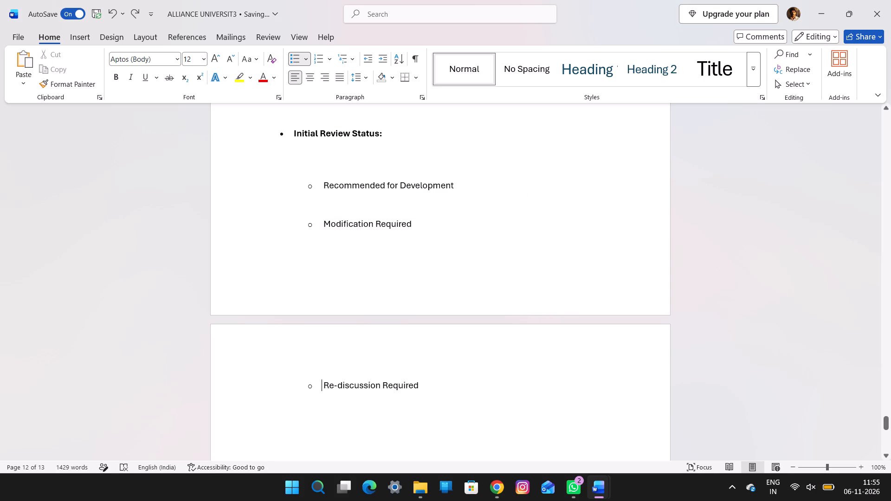
pyautogui.moveTo(439, 392); pyautogui.dragTo(361, 211)
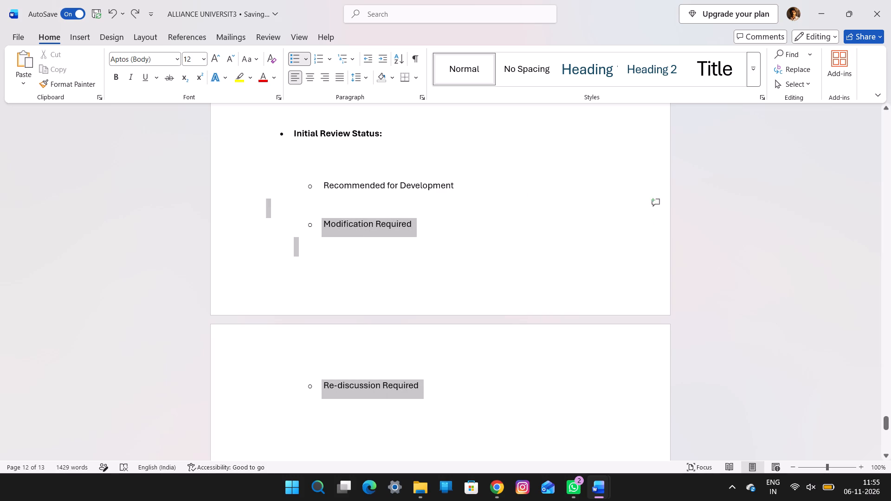
pyautogui.moveTo(361, 211); pyautogui.dragTo(370, 30)
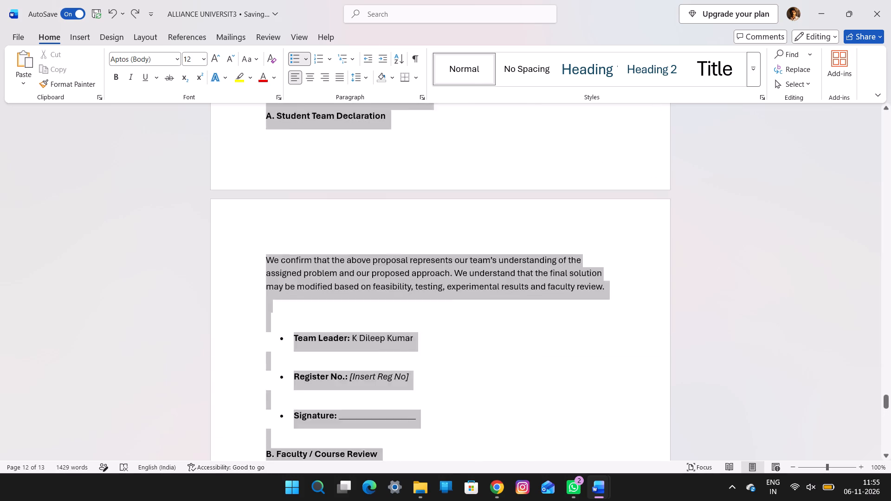
pyautogui.moveTo(370, 30); pyautogui.dragTo(370, 0)
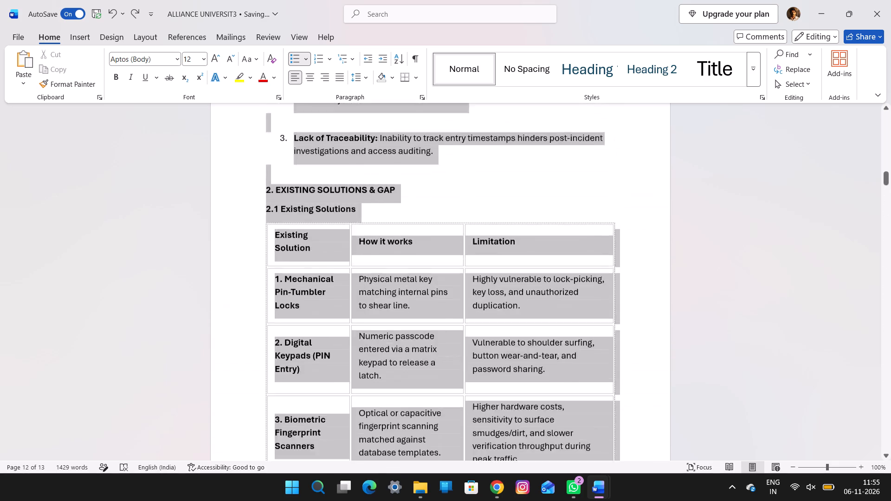
pyautogui.moveTo(370, 0); pyautogui.dragTo(372, 93)
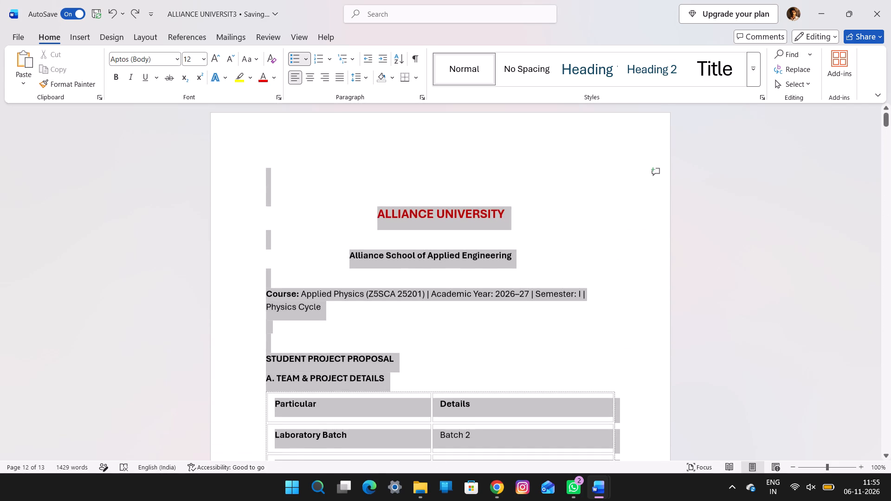
pyautogui.moveTo(372, 93); pyautogui.dragTo(406, 360)
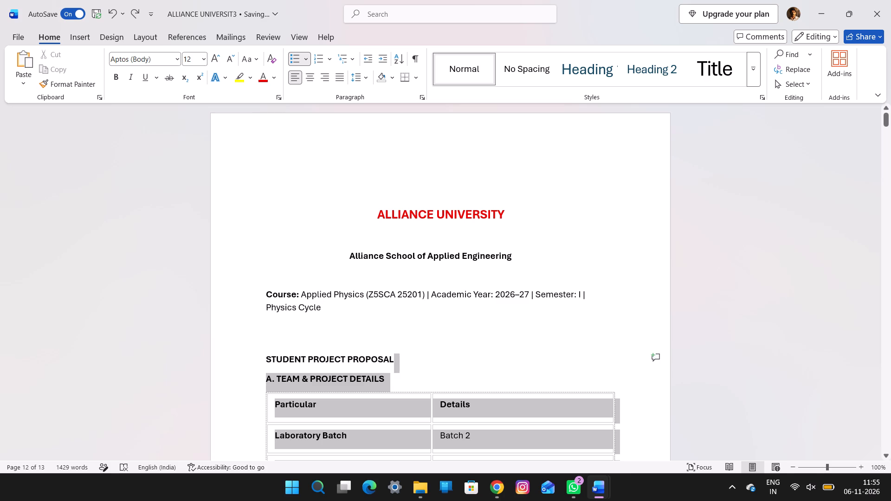
pyautogui.moveTo(406, 360); pyautogui.dragTo(272, 351)
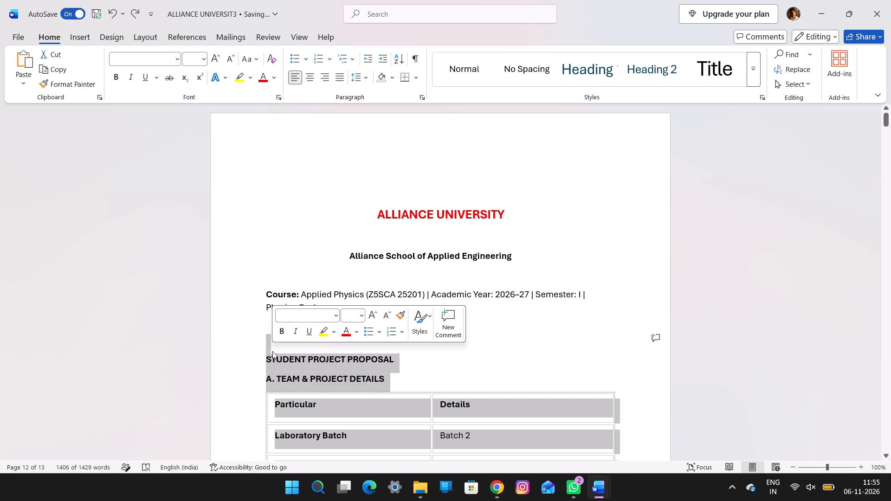
pyautogui.click(360, 314)
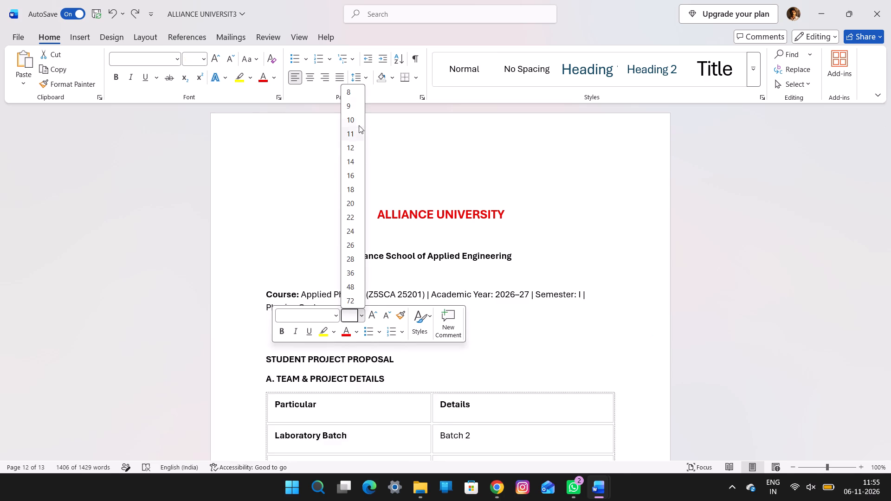
pyautogui.click(356, 135)
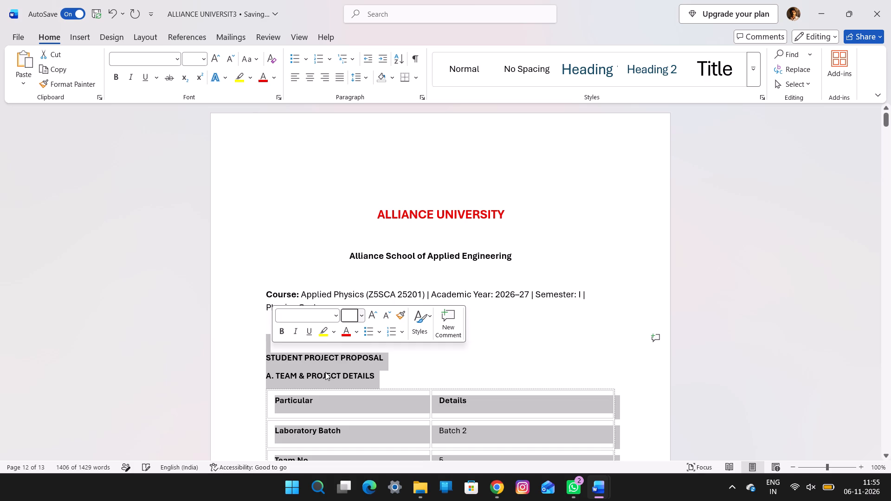
# Examine the resized text at the end of the document, around the faculty review table and the initial review status options.
pyautogui.scroll(-20, 325, 372)
pyautogui.scroll(-8, 325, 372)
pyautogui.scroll(3, 325, 372)
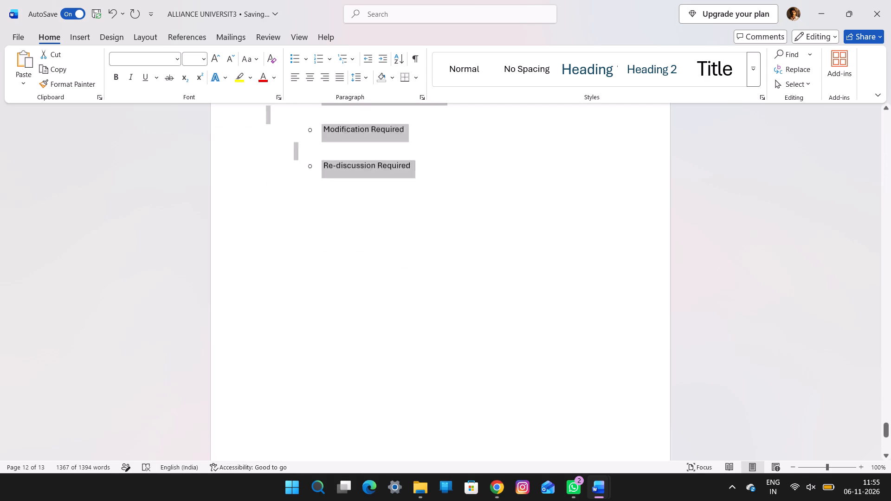
pyautogui.scroll(2, 325, 372)
pyautogui.hscroll(1, 325, 372)
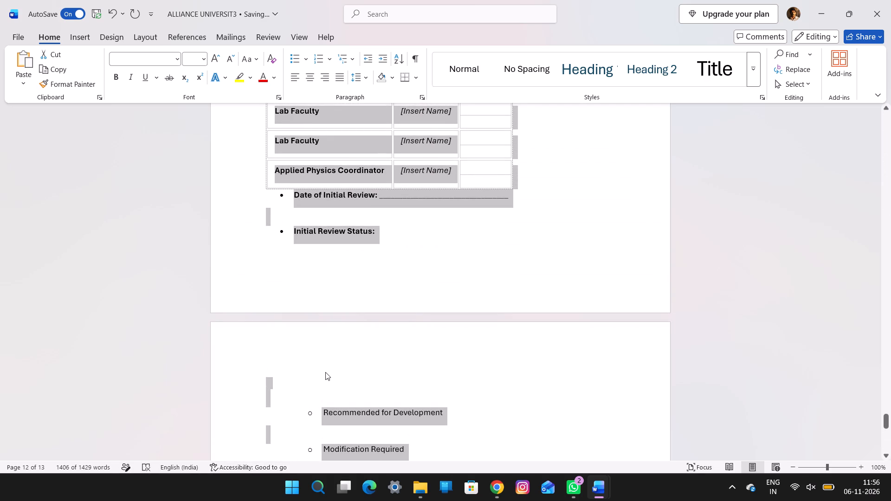
pyautogui.hscroll(2, 325, 372)
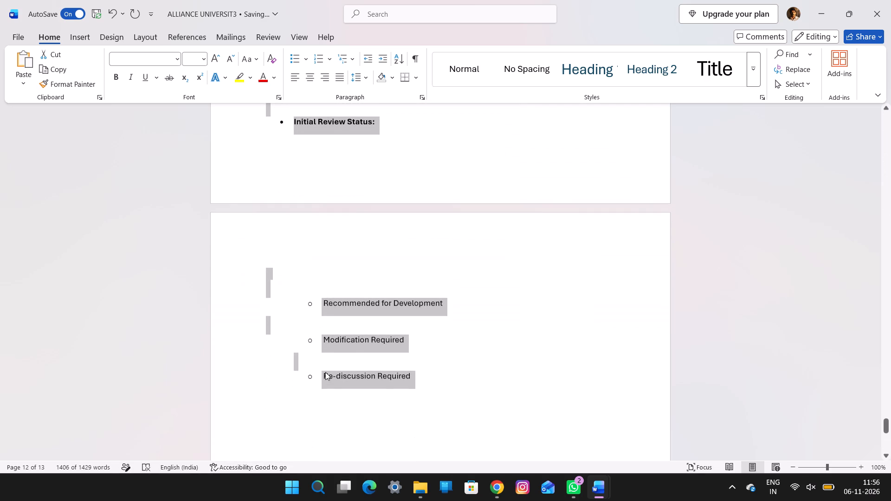
pyautogui.hscroll(1, 325, 372)
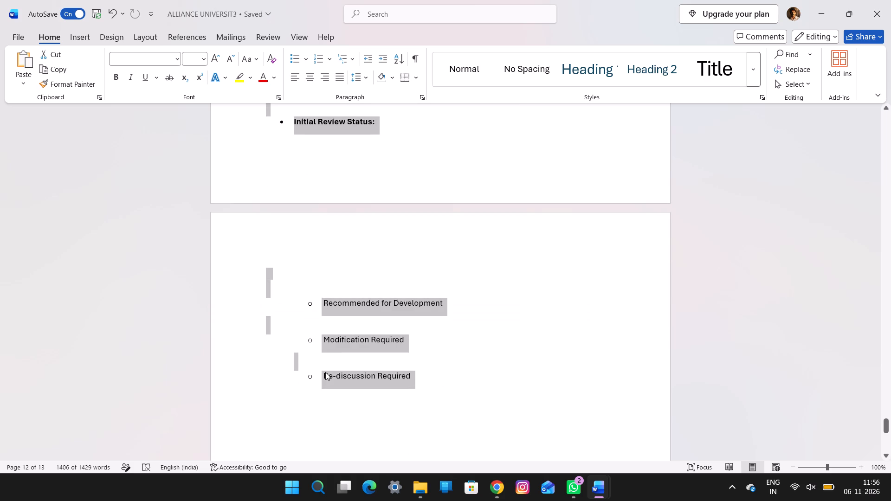
pyautogui.click(338, 409)
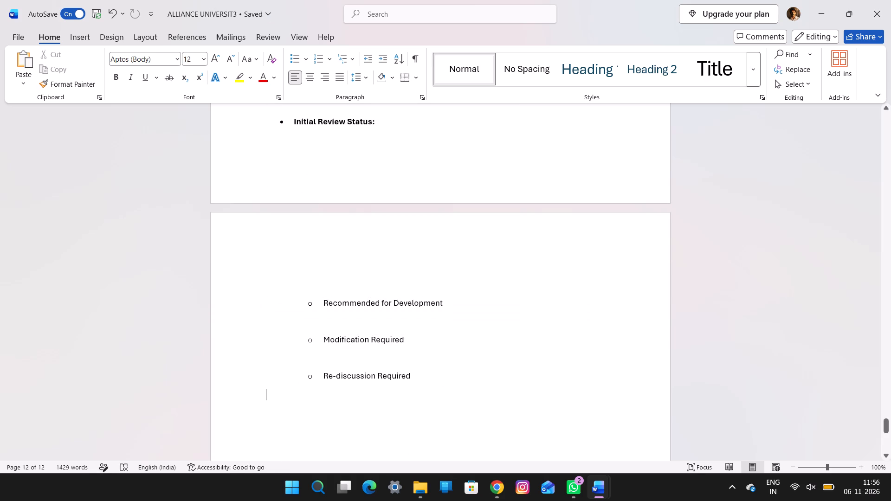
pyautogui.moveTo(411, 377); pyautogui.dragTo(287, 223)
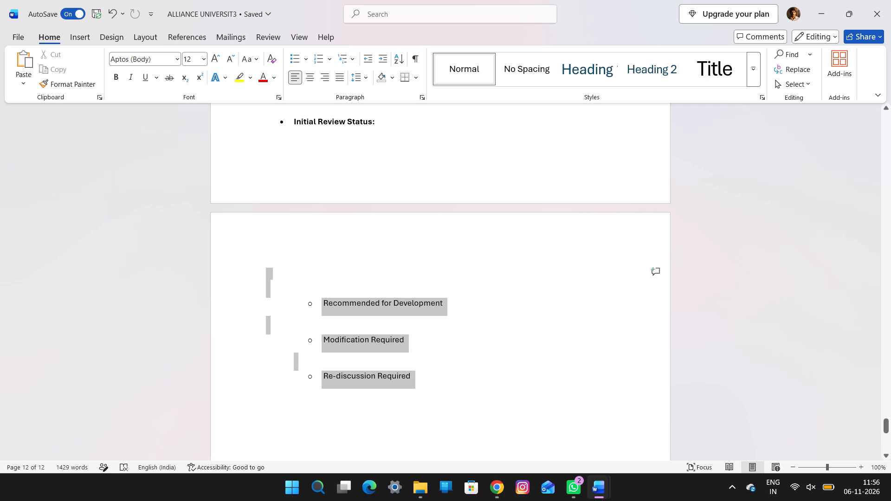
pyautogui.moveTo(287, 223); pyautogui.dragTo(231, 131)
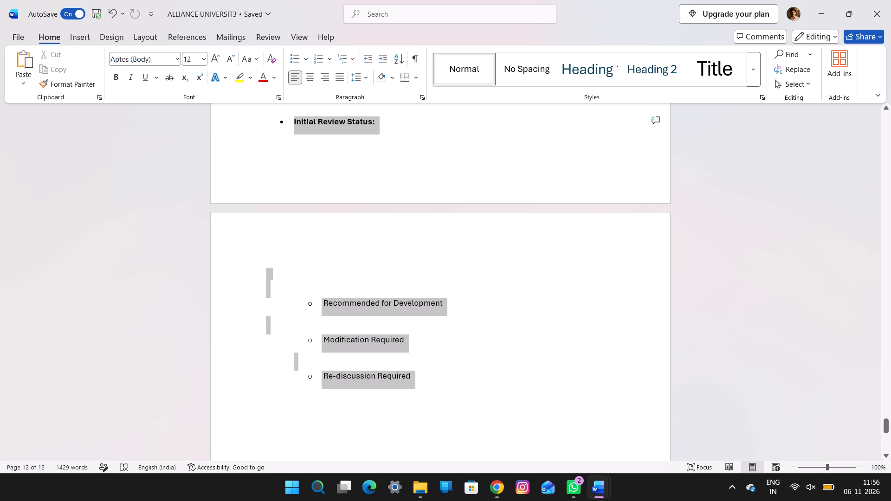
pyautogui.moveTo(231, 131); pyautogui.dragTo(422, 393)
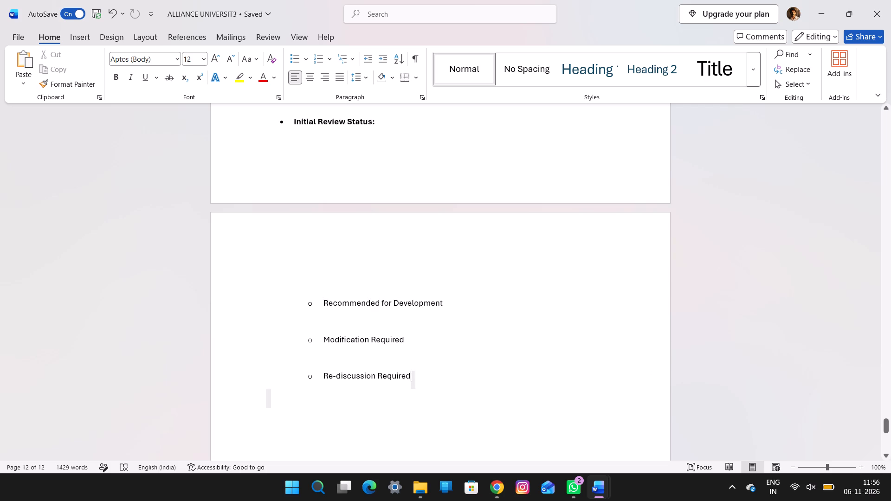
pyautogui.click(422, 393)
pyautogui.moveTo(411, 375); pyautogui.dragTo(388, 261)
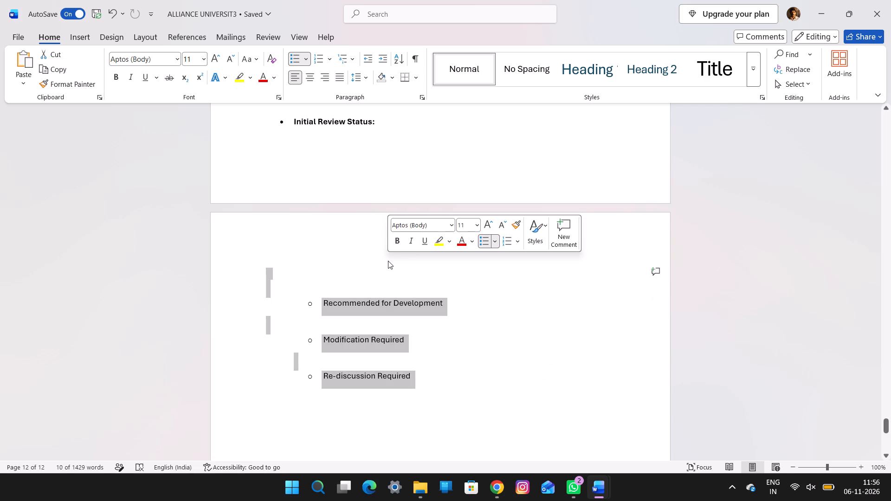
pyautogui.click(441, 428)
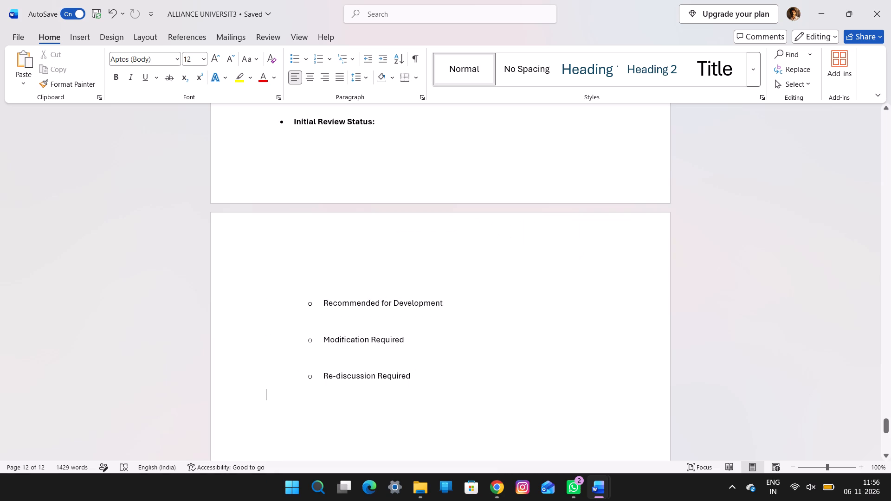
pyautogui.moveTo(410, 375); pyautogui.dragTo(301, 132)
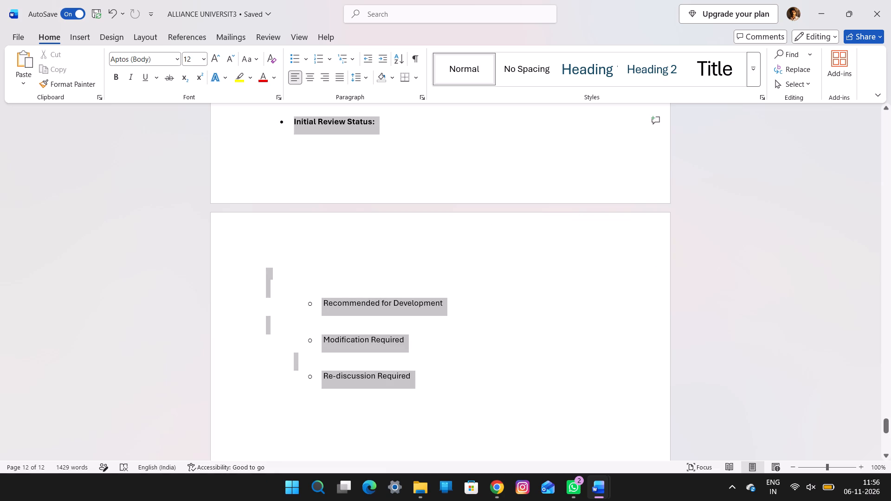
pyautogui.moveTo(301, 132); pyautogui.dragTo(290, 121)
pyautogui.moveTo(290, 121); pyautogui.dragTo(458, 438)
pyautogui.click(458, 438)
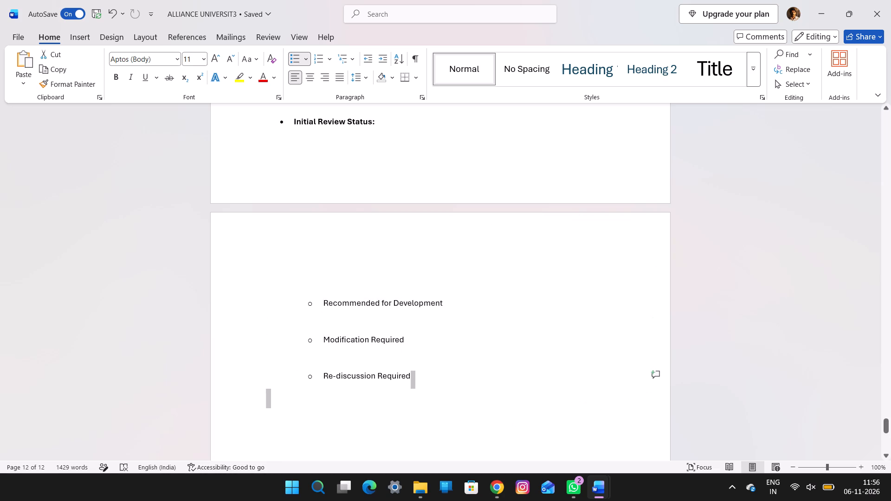
# Set all text from the "STUDENT PROJECT PROPOSAL" heading through the "Re-discussion Required" option to font size 11.
pyautogui.moveTo(410, 375); pyautogui.dragTo(291, 188)
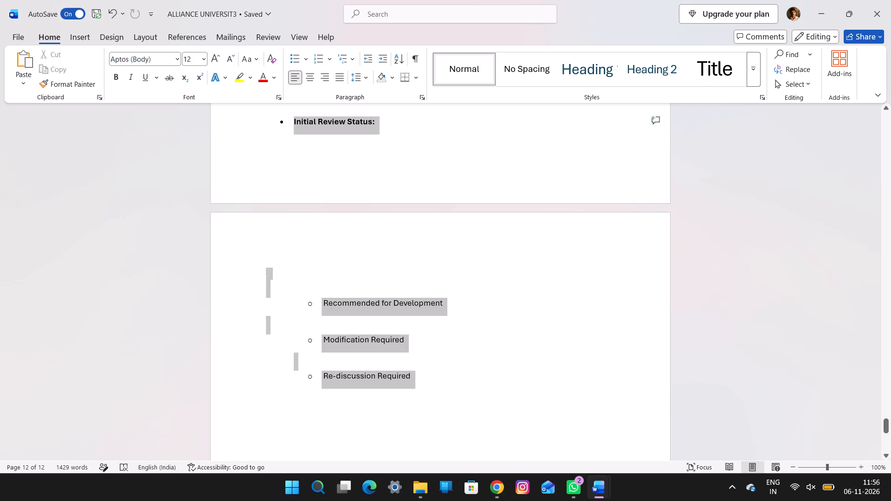
pyautogui.moveTo(291, 188); pyautogui.dragTo(286, 73)
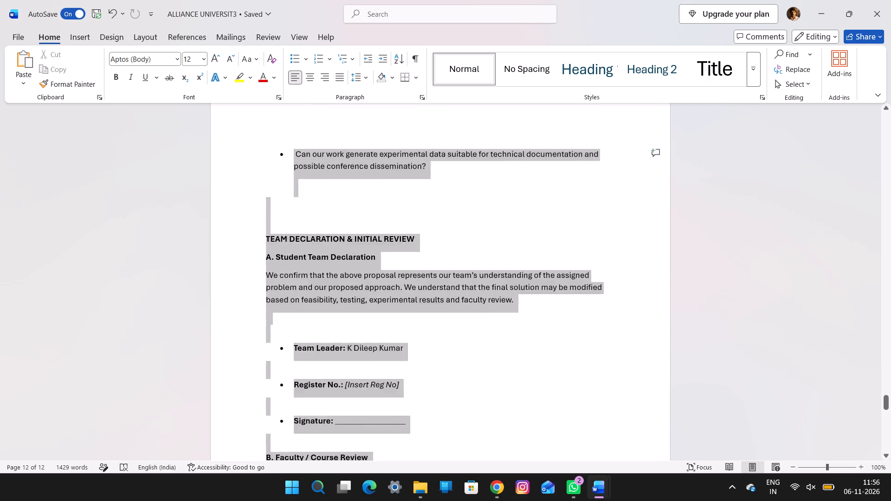
pyautogui.moveTo(286, 73); pyautogui.dragTo(287, 75)
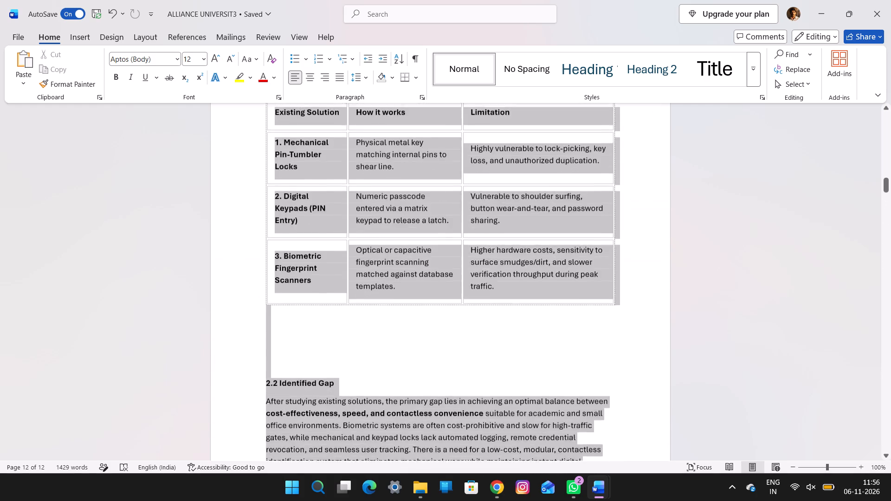
pyautogui.moveTo(287, 75); pyautogui.dragTo(287, 90)
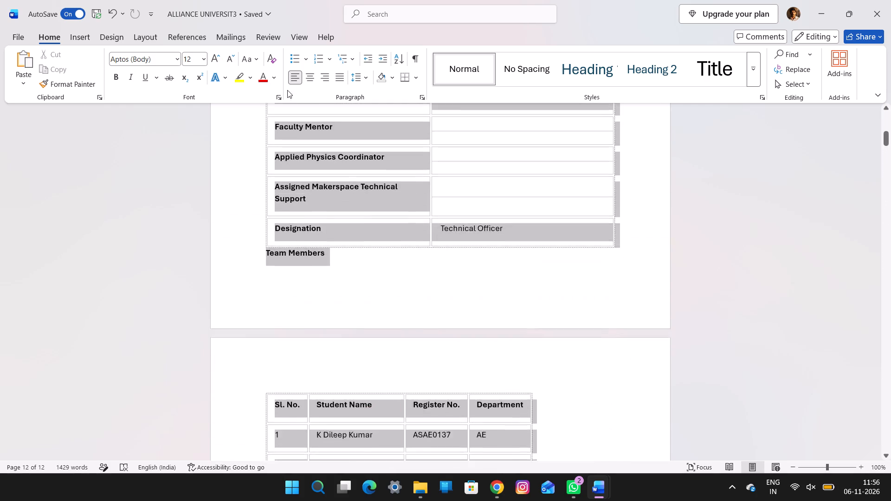
pyautogui.moveTo(287, 90); pyautogui.dragTo(287, 99)
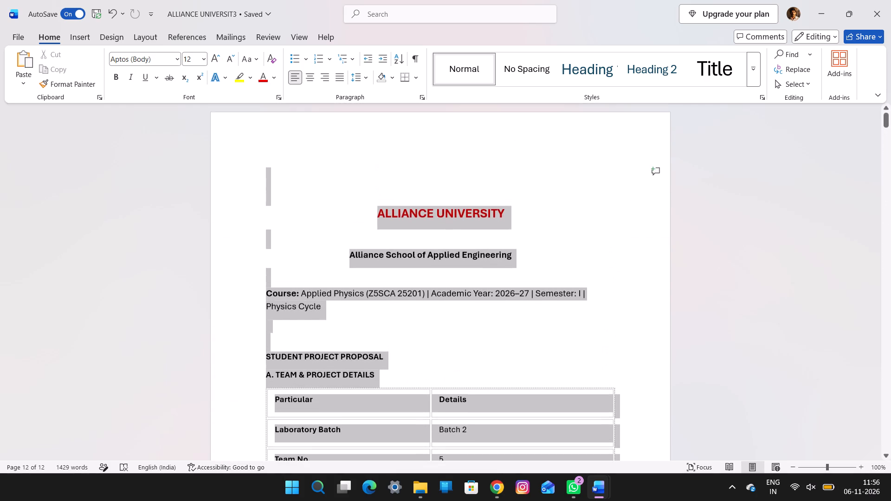
pyautogui.moveTo(287, 99); pyautogui.dragTo(290, 356)
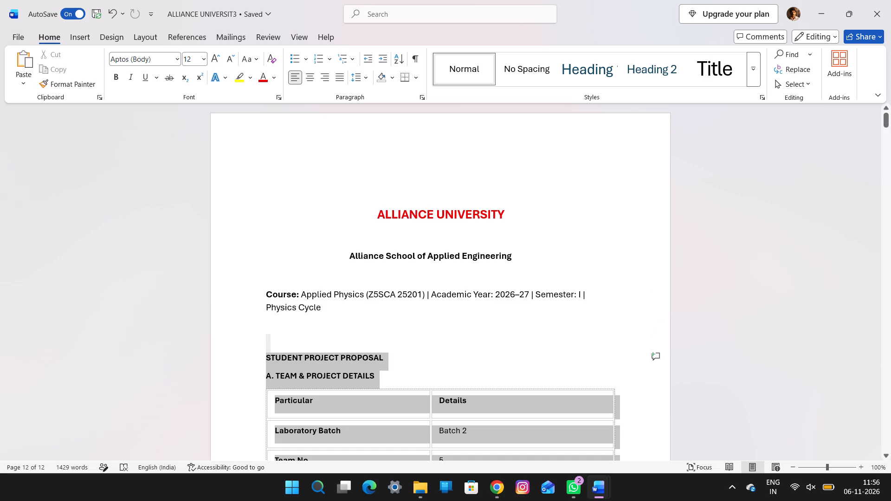
pyautogui.moveTo(290, 356); pyautogui.dragTo(290, 359)
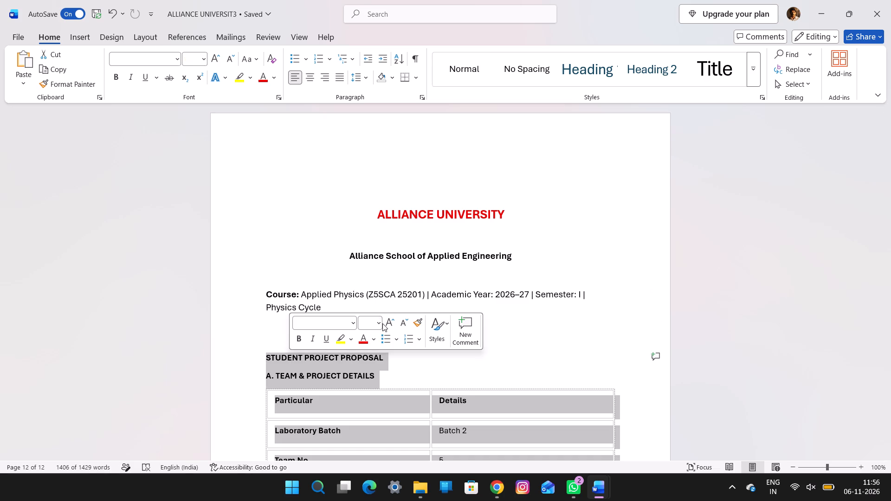
pyautogui.click(379, 323)
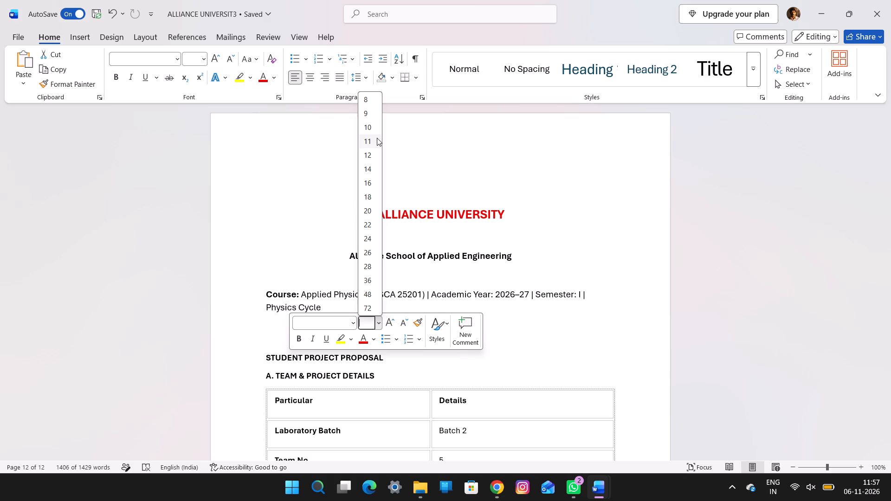
pyautogui.click(377, 138)
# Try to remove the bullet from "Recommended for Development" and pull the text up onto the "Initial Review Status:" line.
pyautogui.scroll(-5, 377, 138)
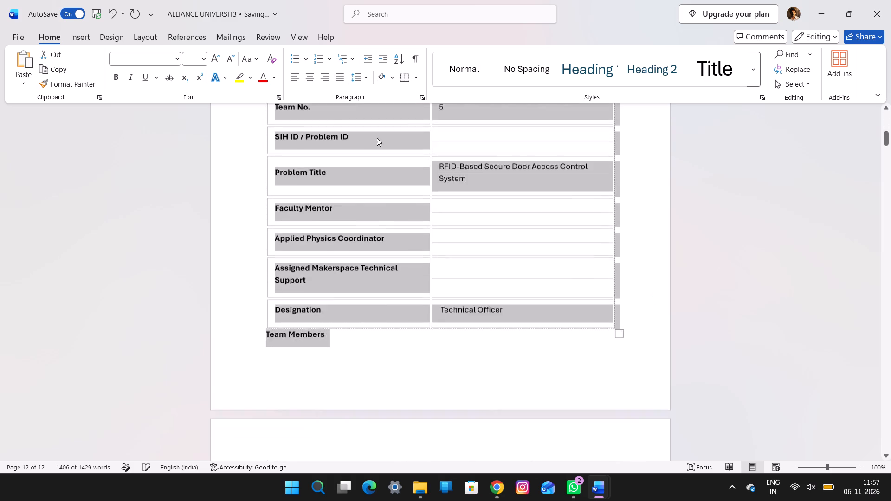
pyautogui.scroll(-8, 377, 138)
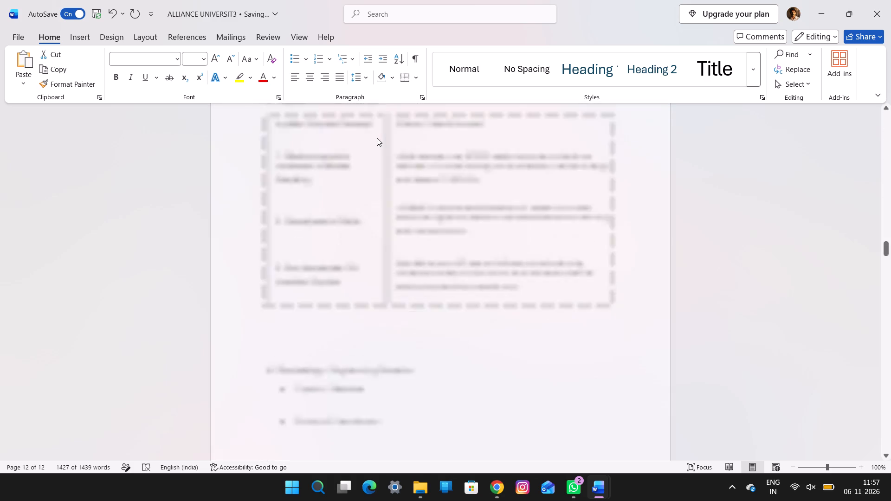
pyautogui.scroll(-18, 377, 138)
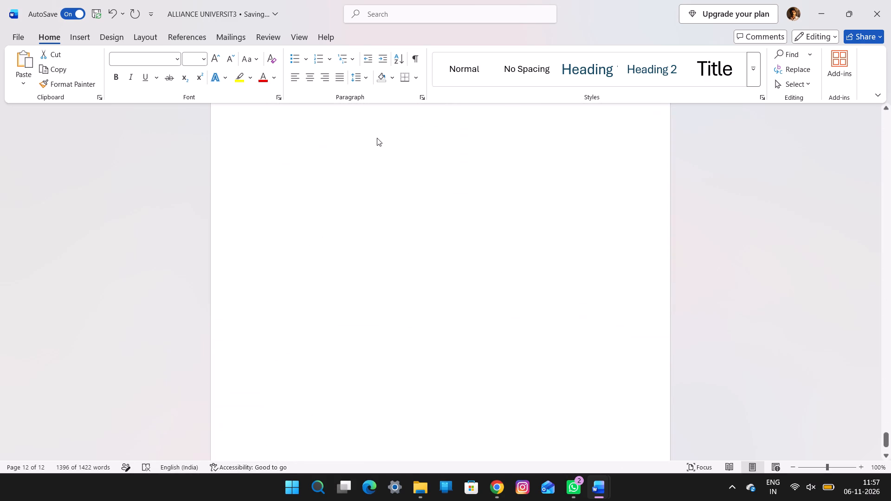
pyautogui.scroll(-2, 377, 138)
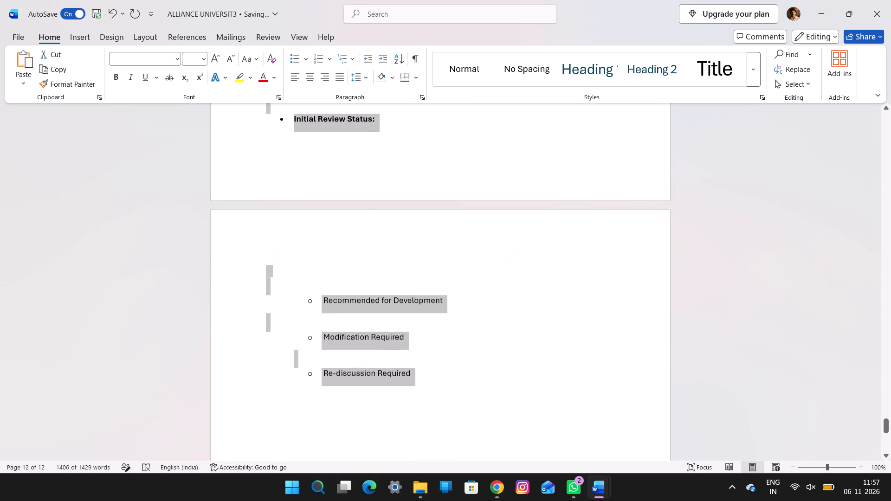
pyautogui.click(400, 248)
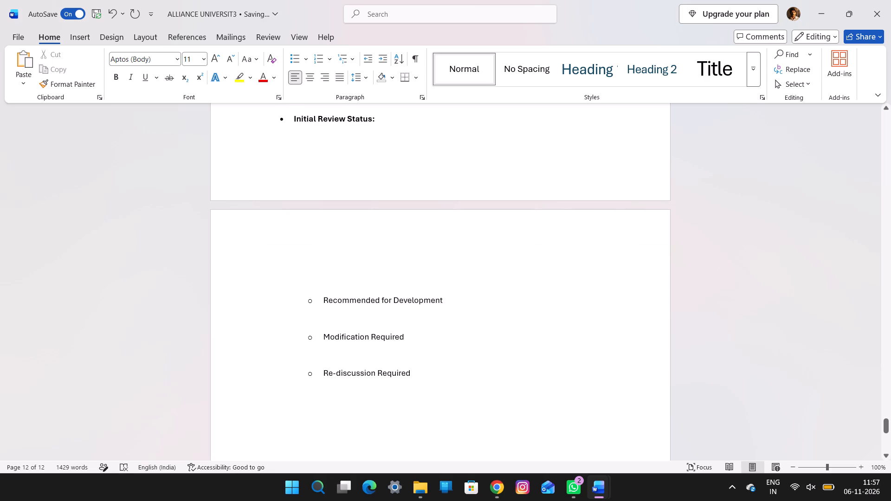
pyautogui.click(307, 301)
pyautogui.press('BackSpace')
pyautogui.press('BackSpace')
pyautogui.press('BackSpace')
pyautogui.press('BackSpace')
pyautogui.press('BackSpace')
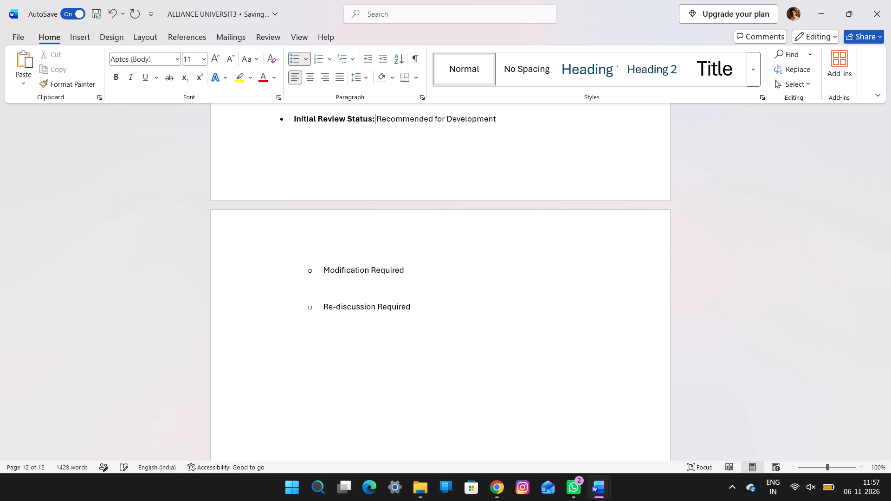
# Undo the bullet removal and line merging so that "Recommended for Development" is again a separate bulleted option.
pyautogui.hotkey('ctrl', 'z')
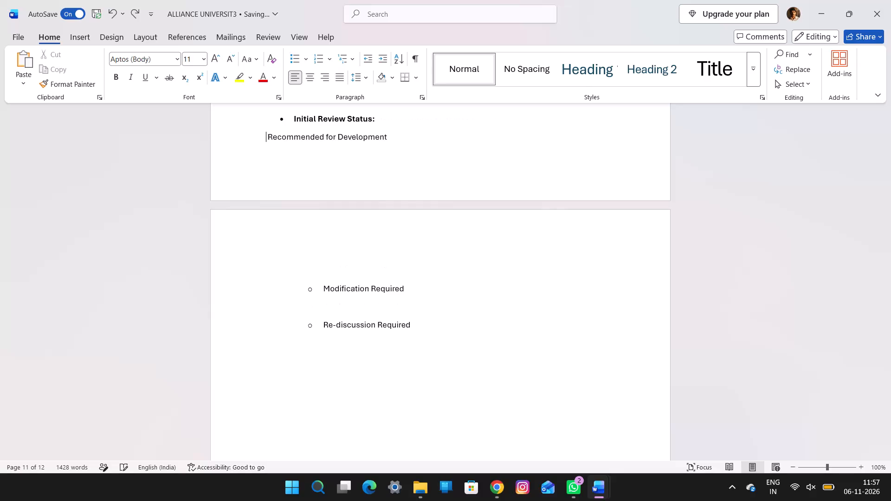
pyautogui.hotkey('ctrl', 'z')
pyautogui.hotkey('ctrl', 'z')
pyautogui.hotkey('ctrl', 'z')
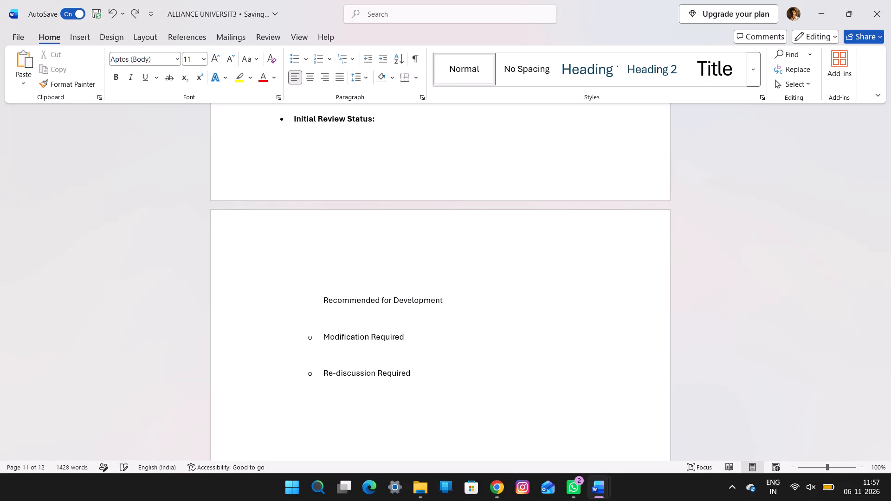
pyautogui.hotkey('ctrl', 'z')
# Set all text from the "STUDENT PROJECT PROPOSAL" heading through the final "Re-discussion Required" option to font size 11.
pyautogui.scroll(-6, 309, 270)
pyautogui.scroll(5, 309, 270)
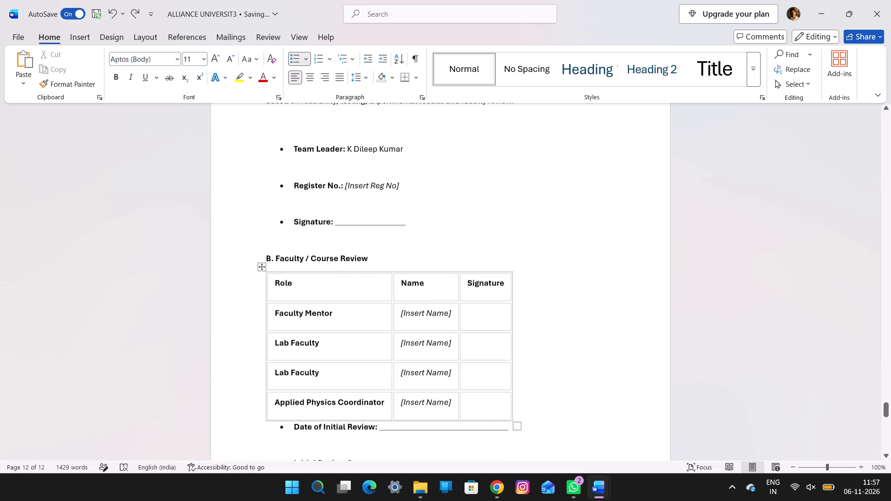
pyautogui.scroll(4, 309, 270)
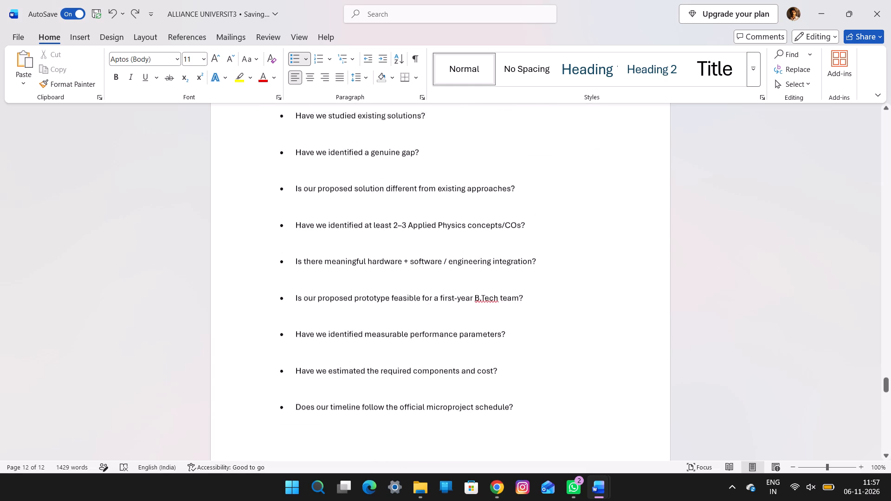
pyautogui.scroll(17, 309, 270)
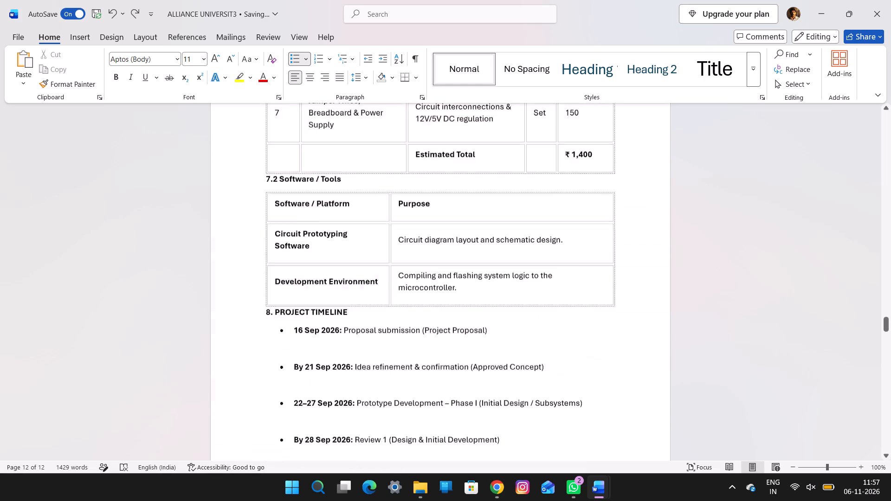
pyautogui.scroll(7, 309, 270)
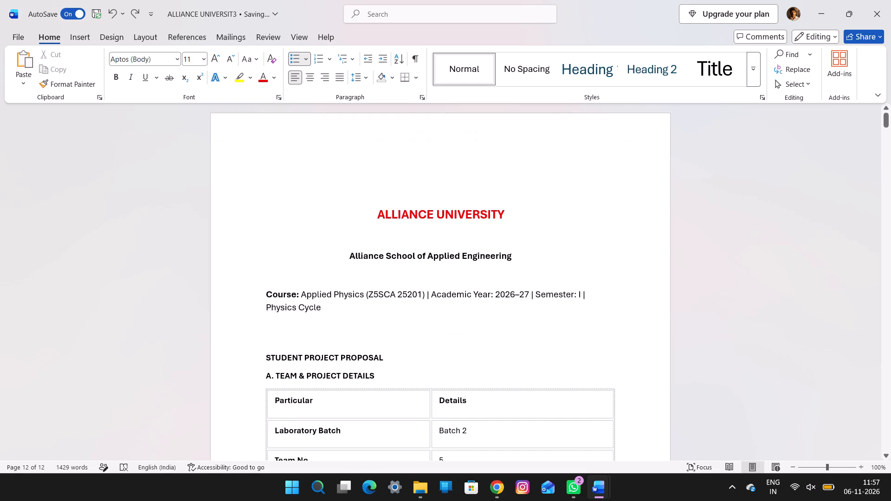
pyautogui.moveTo(265, 358); pyautogui.dragTo(431, 500)
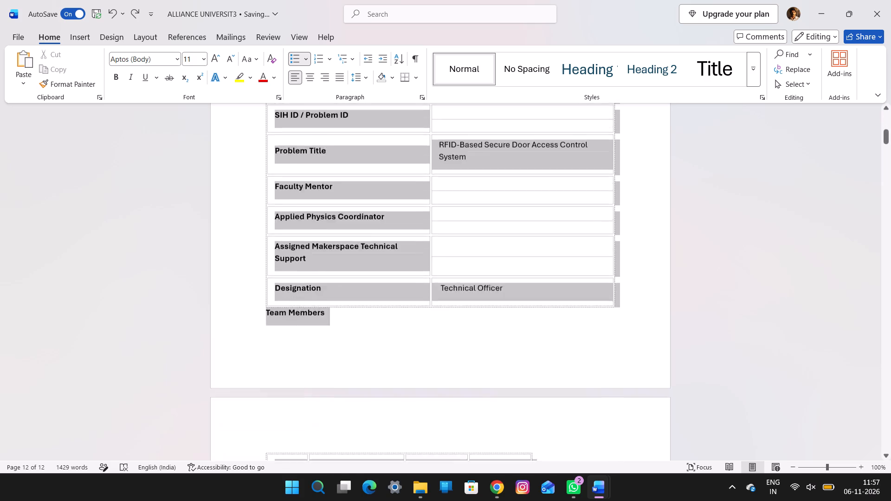
pyautogui.moveTo(431, 500); pyautogui.dragTo(522, 482)
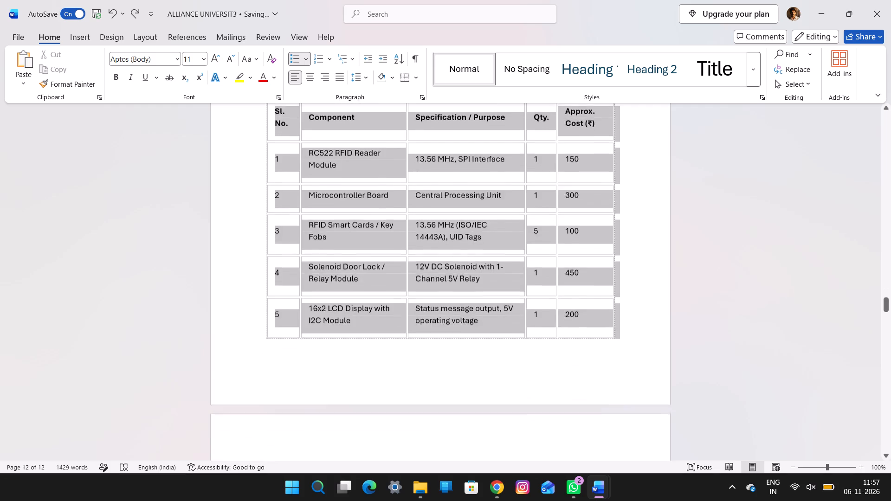
pyautogui.moveTo(522, 482); pyautogui.dragTo(551, 453)
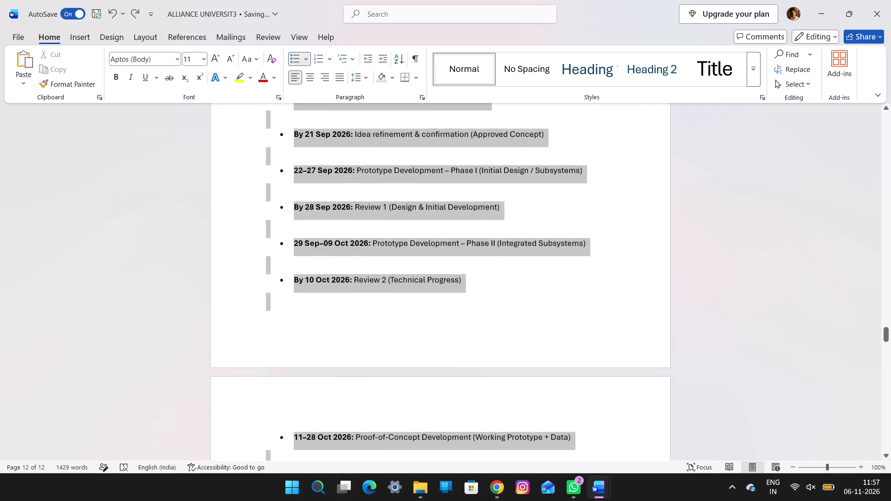
pyautogui.moveTo(551, 453); pyautogui.dragTo(532, 491)
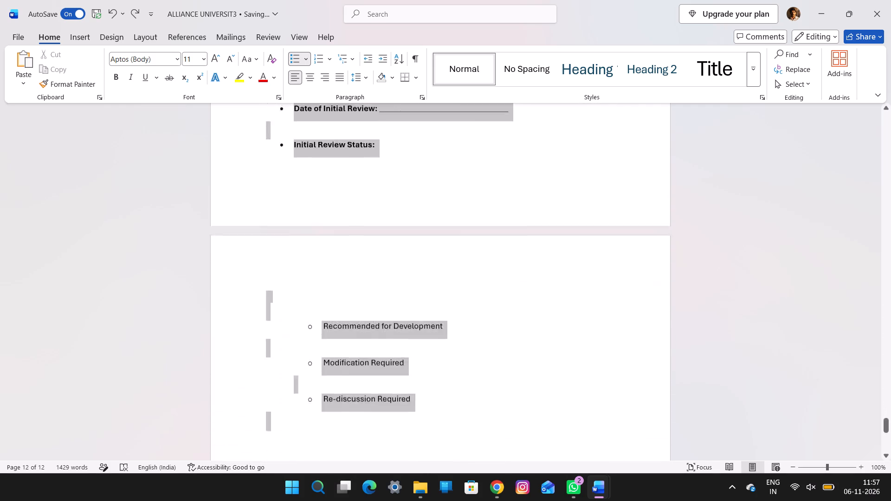
pyautogui.moveTo(532, 491); pyautogui.dragTo(406, 61)
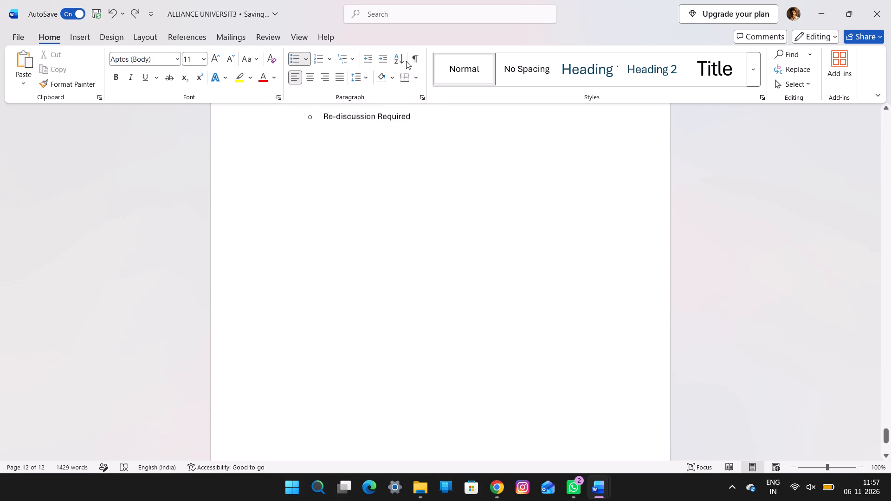
pyautogui.moveTo(406, 61); pyautogui.dragTo(474, 441)
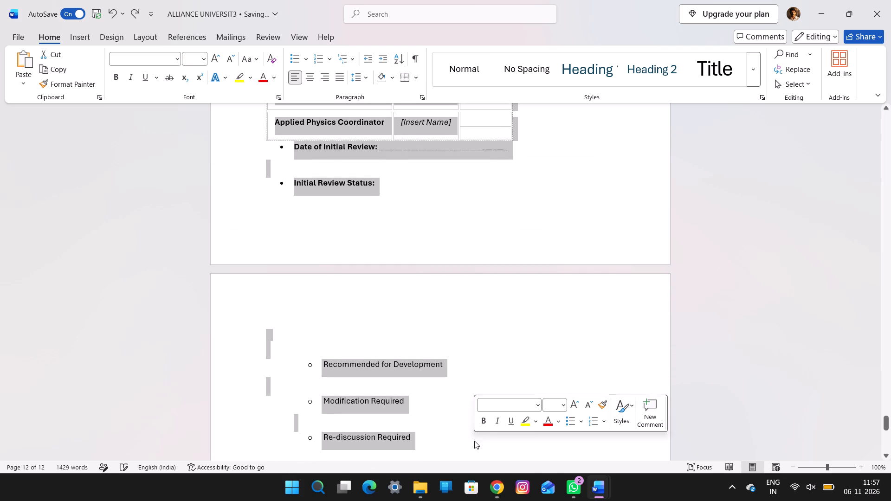
pyautogui.click(562, 402)
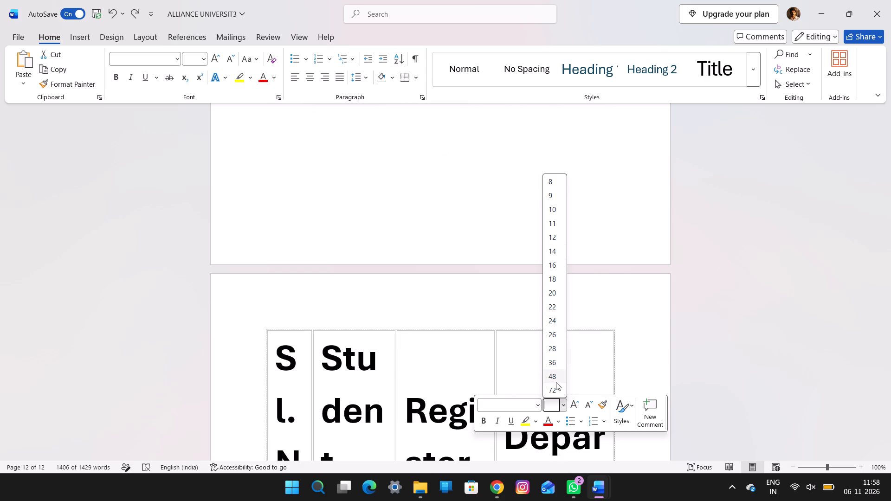
pyautogui.click(558, 219)
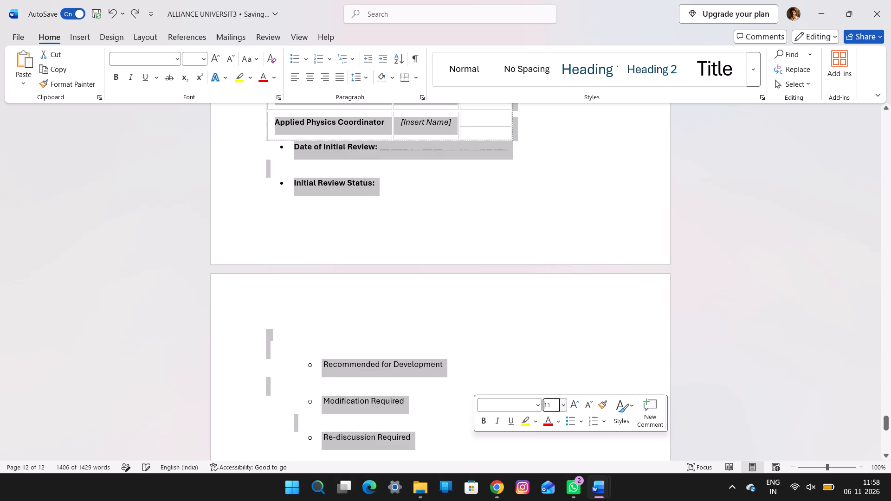
pyautogui.click(584, 336)
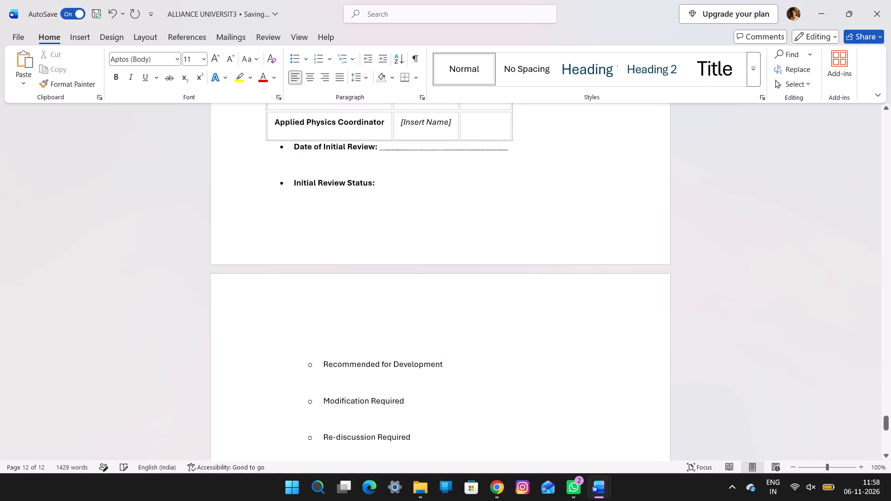
# Set the "Alliance School of Applied Engineering" heading on the first page to font size 16.
pyautogui.scroll(9, 560, 270)
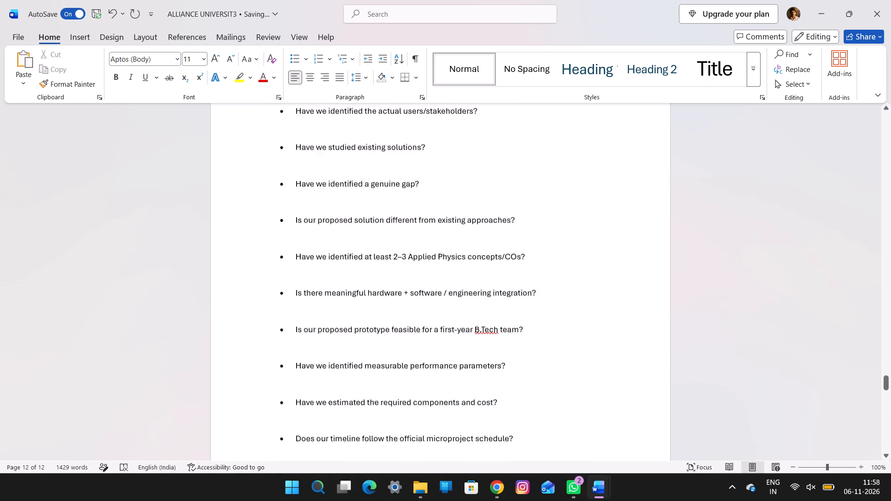
pyautogui.scroll(20, 560, 270)
pyautogui.scroll(4, 560, 270)
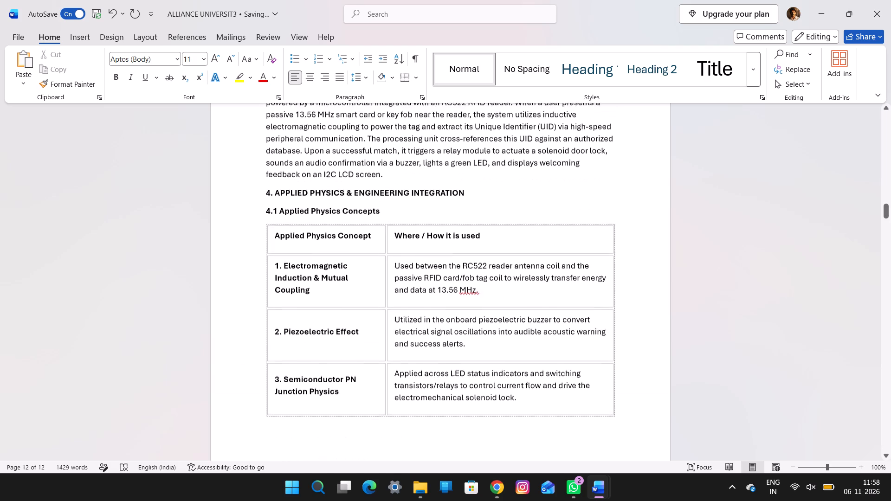
pyautogui.scroll(13, 560, 270)
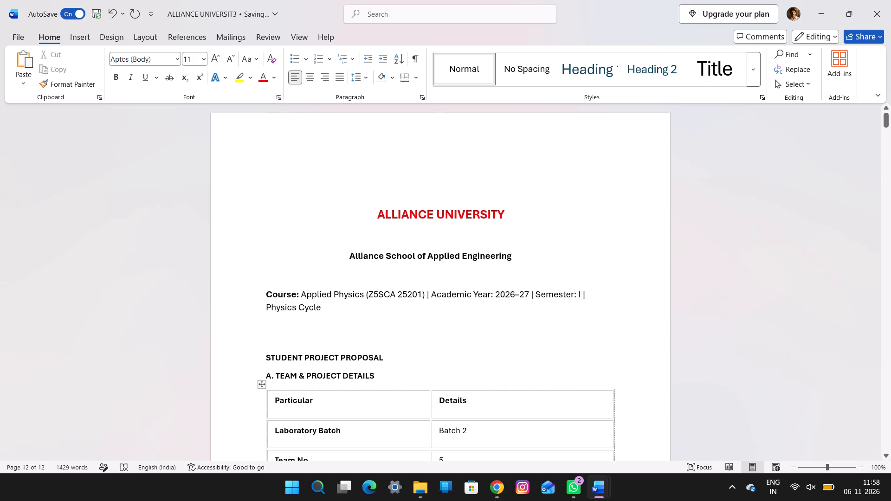
pyautogui.click(345, 256)
pyautogui.press('Tab')
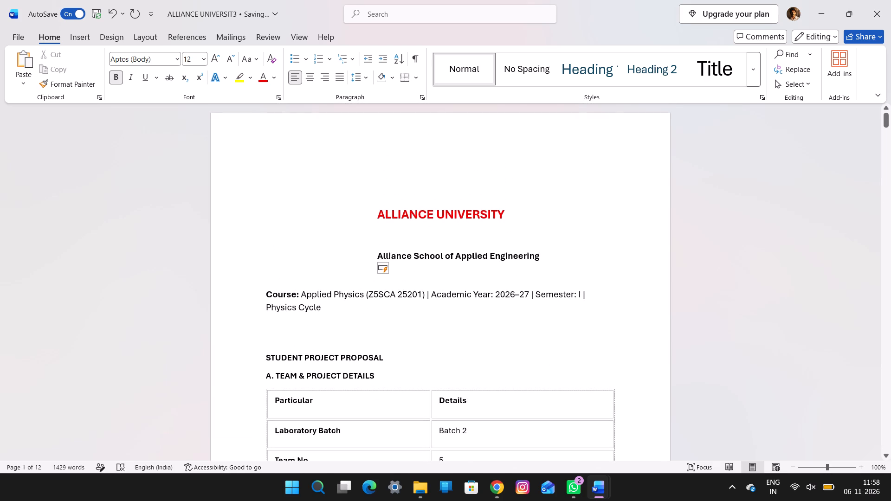
pyautogui.press('BackSpace')
pyautogui.moveTo(345, 256); pyautogui.dragTo(497, 250)
pyautogui.click(583, 217)
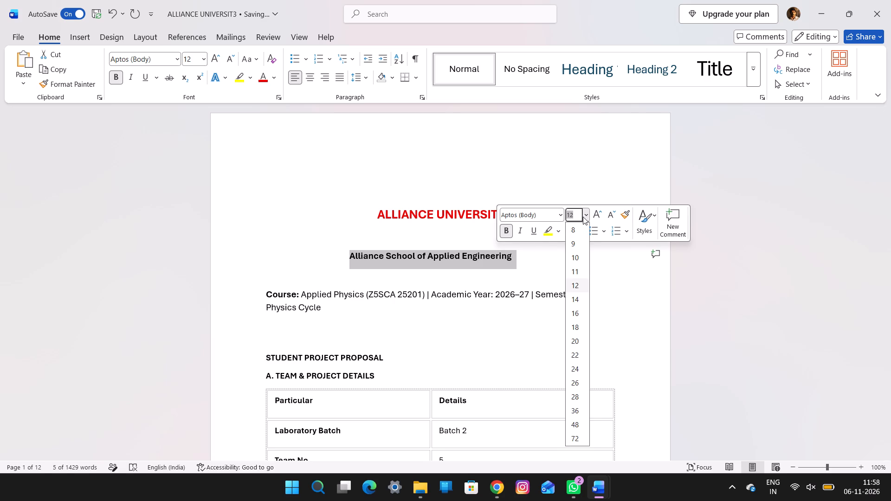
pyautogui.click(578, 310)
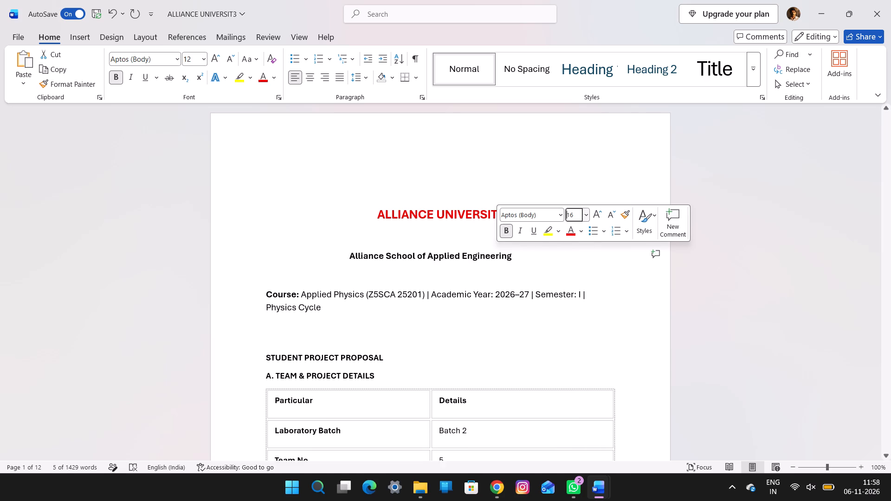
pyautogui.click(633, 286)
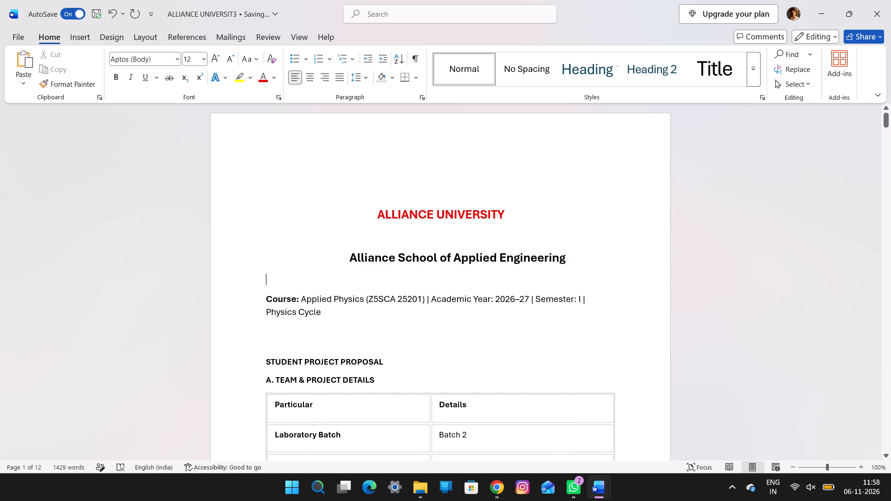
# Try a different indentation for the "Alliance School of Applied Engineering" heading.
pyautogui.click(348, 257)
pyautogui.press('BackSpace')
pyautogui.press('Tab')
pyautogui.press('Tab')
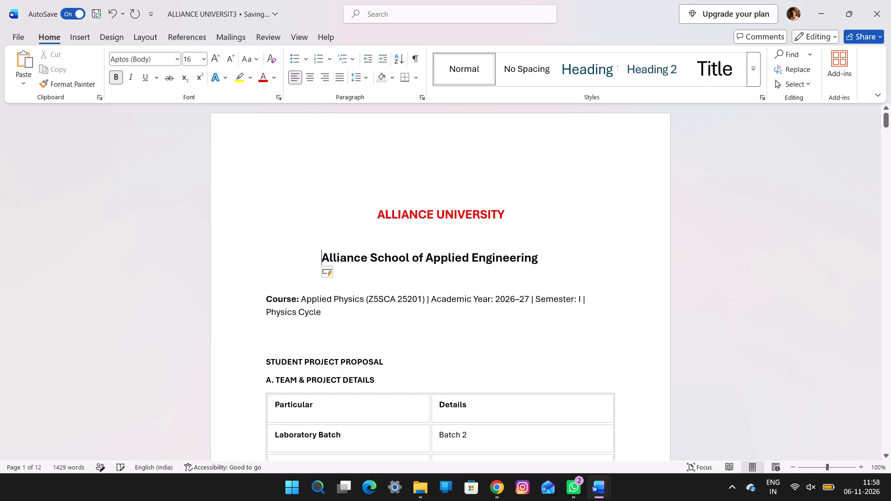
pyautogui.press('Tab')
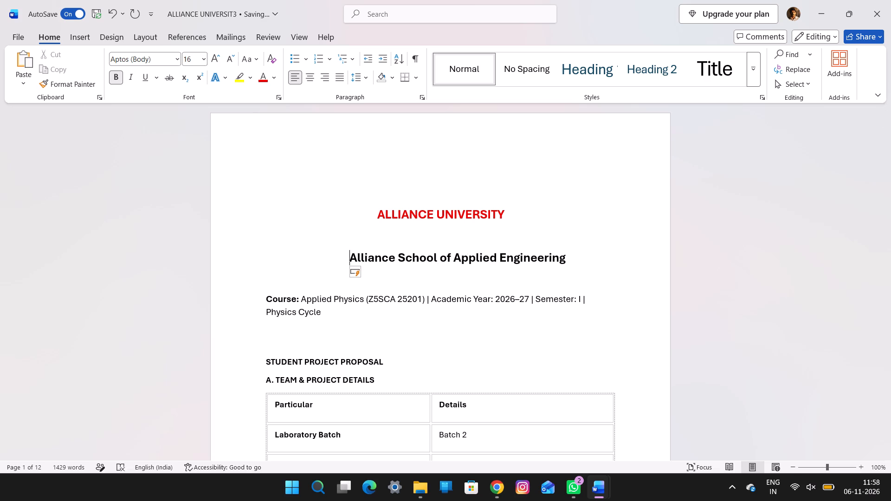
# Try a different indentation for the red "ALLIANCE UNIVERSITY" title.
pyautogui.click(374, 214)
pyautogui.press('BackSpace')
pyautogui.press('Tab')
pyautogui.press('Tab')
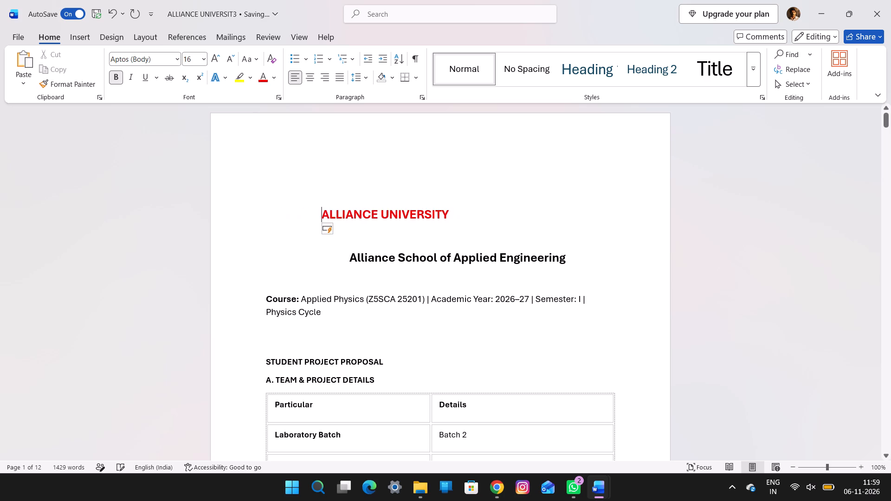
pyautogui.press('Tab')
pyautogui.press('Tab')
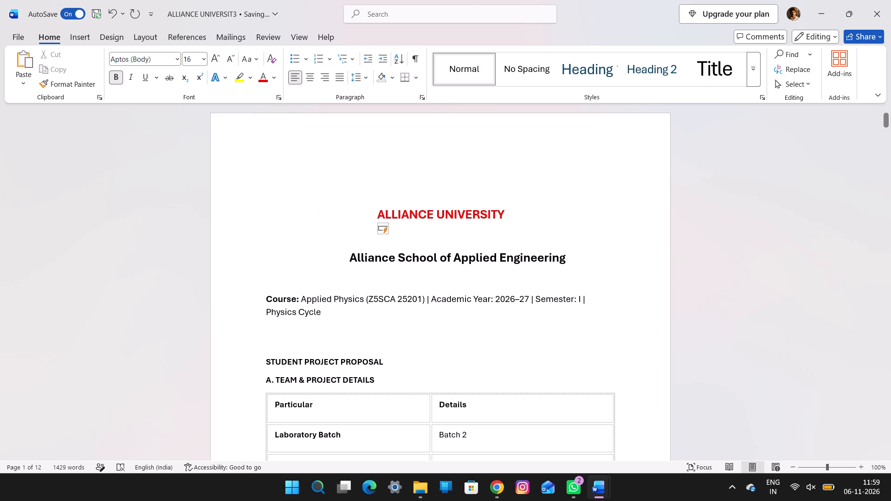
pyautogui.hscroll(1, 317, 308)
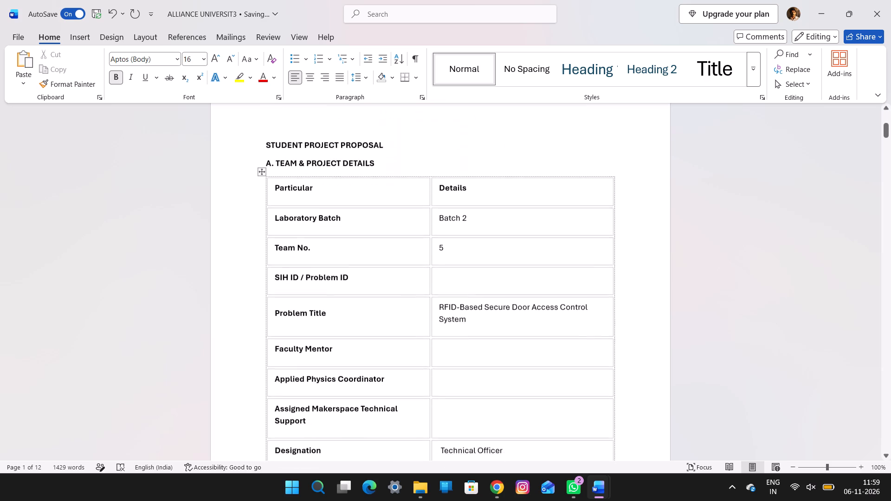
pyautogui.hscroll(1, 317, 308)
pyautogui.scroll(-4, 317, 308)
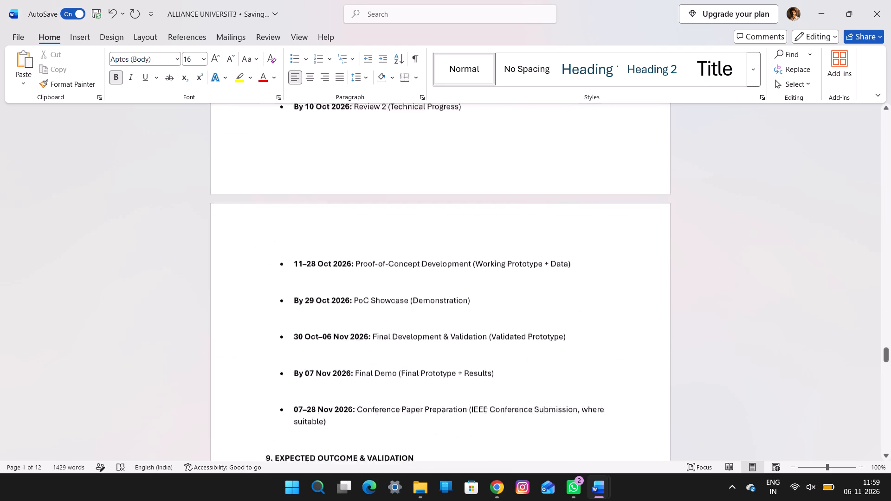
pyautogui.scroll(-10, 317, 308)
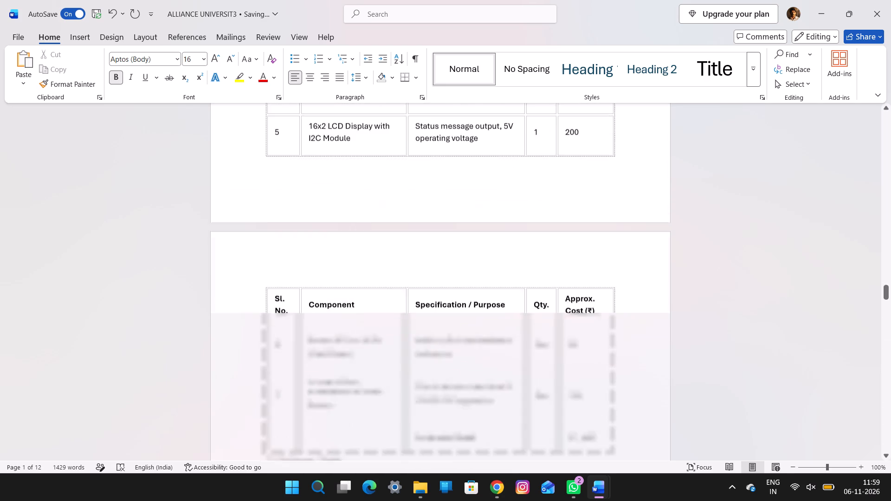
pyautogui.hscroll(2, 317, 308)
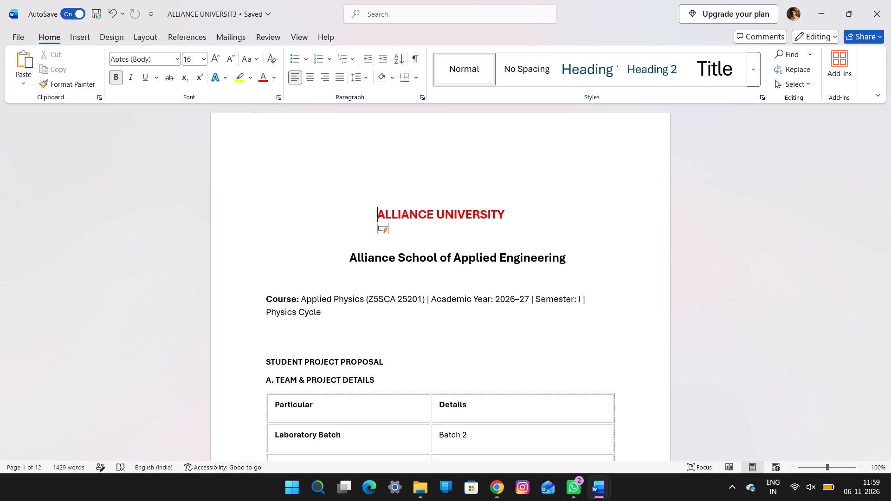
# Print the whole proposal with Microsoft Print to PDF, saving it in Documents as "ALLIANCE UNIVERSITY.3.pdf".
pyautogui.click(19, 39)
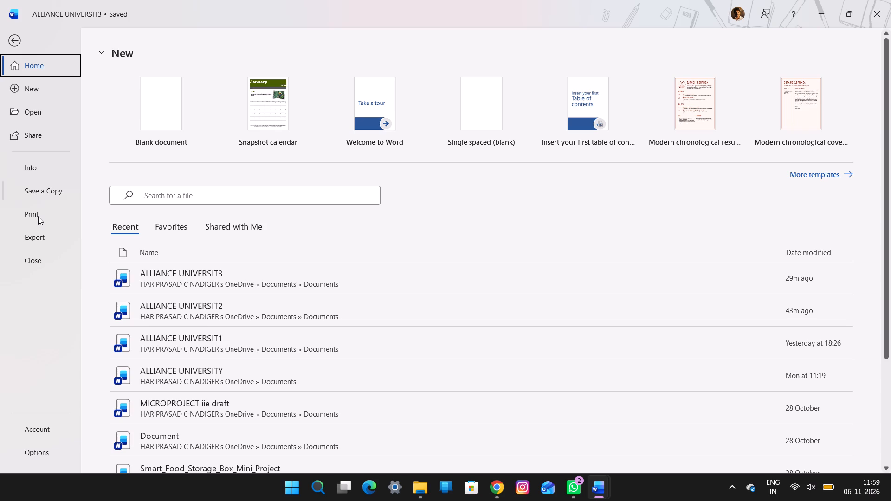
pyautogui.click(38, 217)
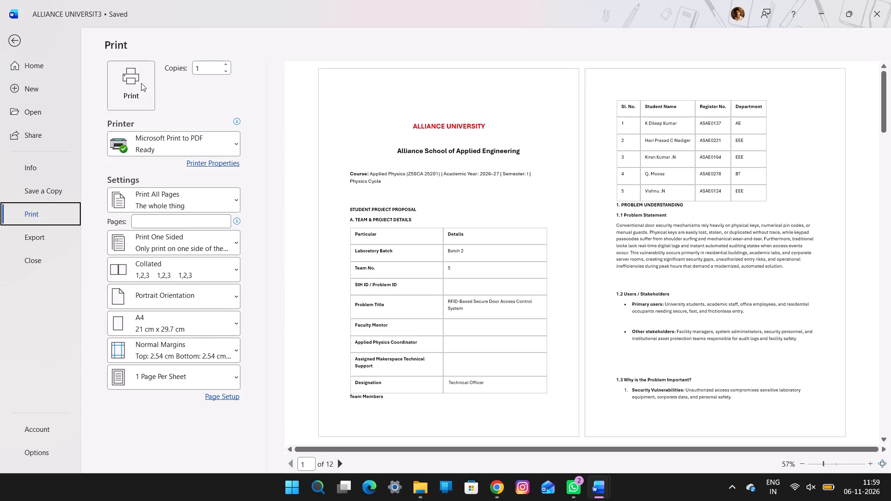
pyautogui.click(141, 83)
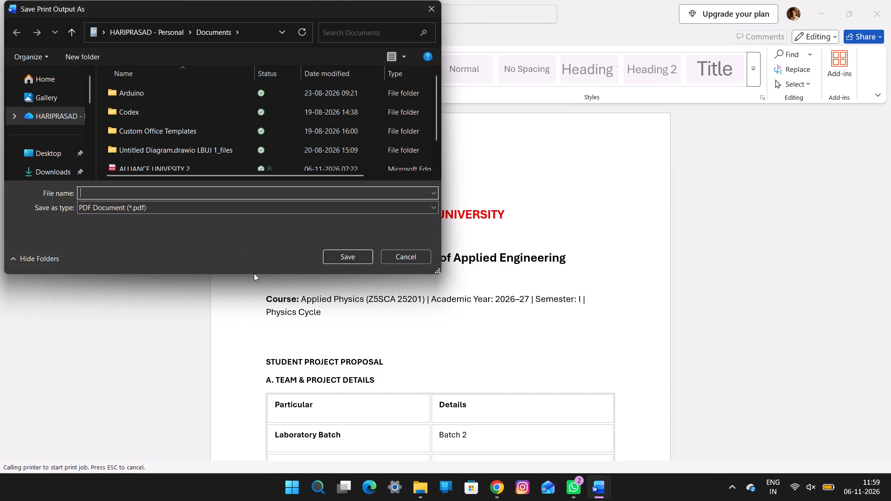
pyautogui.write('ALLIANCE')
pyautogui.press('space')
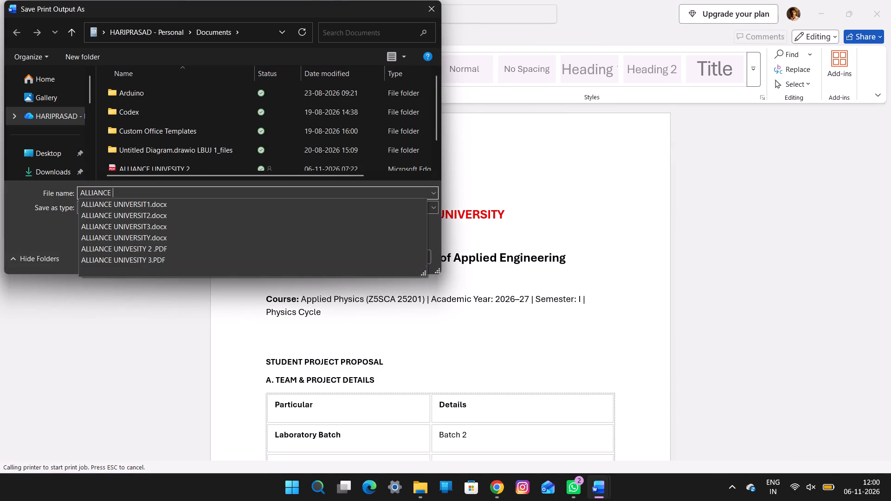
pyautogui.write('UNI')
pyautogui.write('VERSITY')
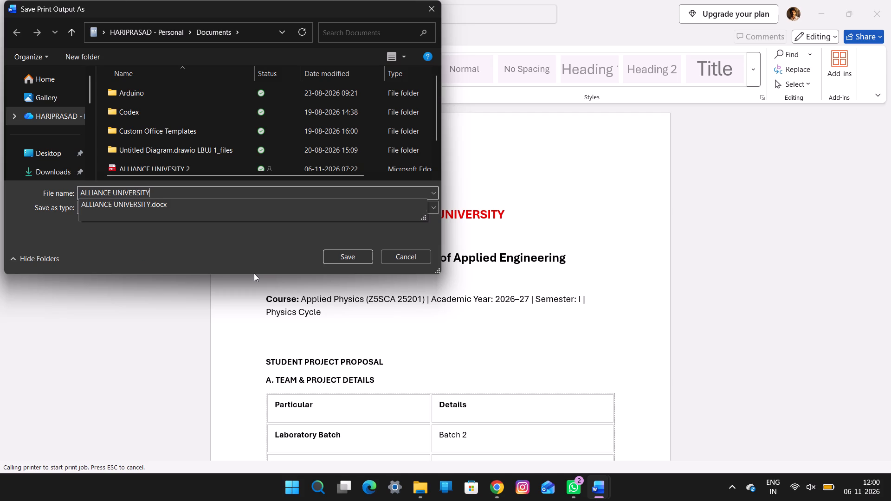
pyautogui.write('.3')
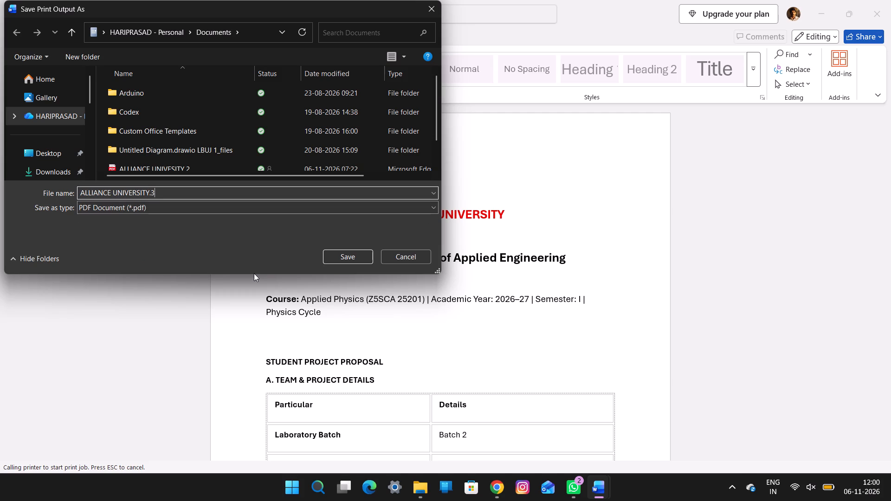
pyautogui.press('.')
pyautogui.write('pdf')
pyautogui.press('Return')
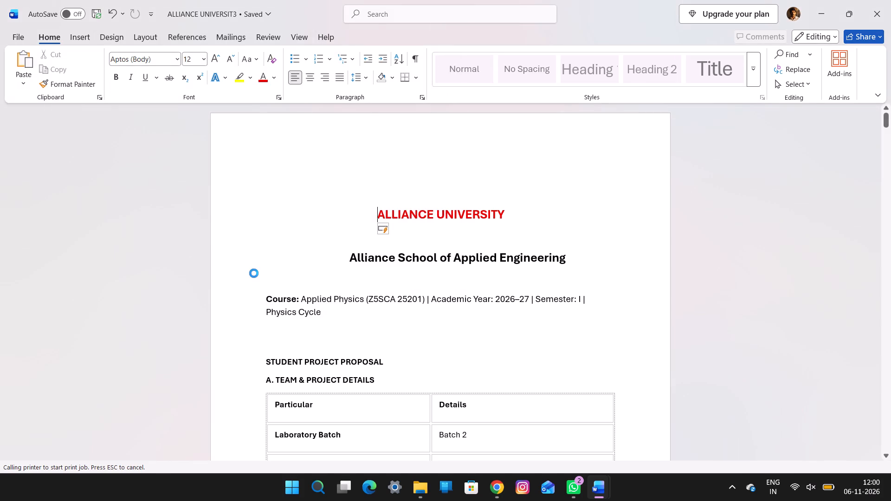
# Open the ALLIANCE UNIVERSITY.3 PDF from File Explorer, review the formatting of its opening pages, and close it.
pyautogui.click(422, 491)
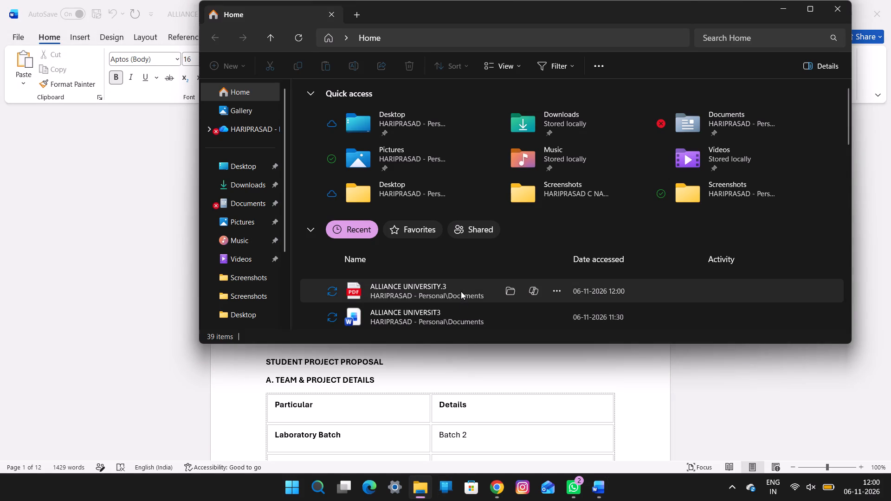
pyautogui.doubleClick(461, 291)
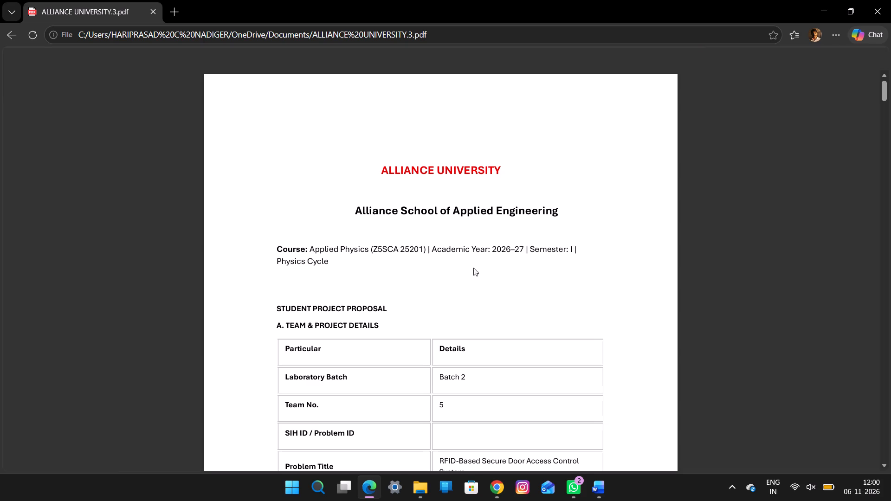
pyautogui.scroll(-10, 491, 213)
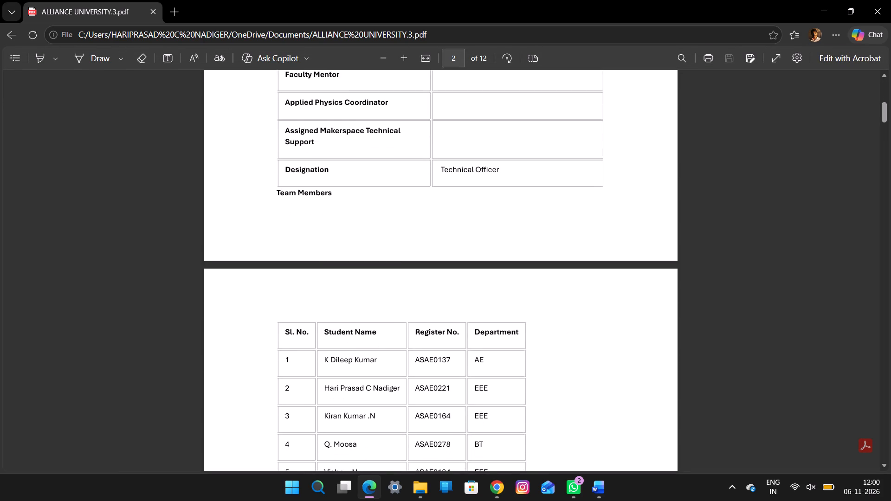
pyautogui.scroll(-8, 491, 213)
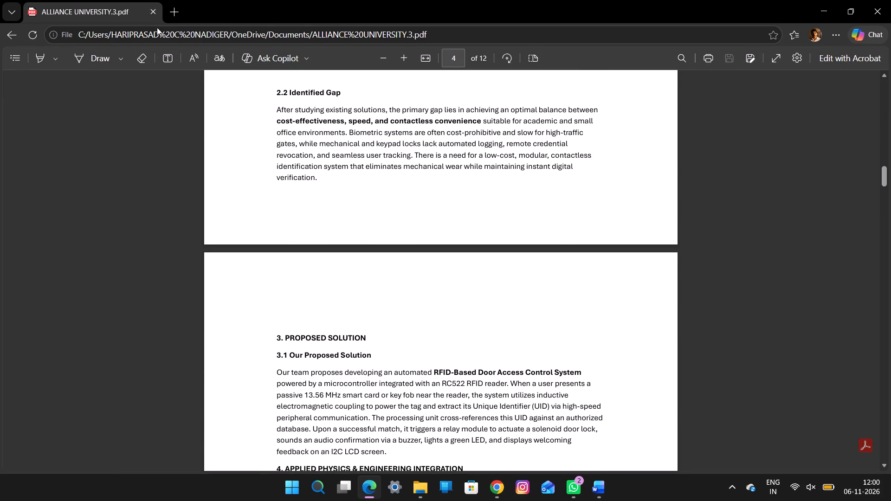
pyautogui.click(152, 10)
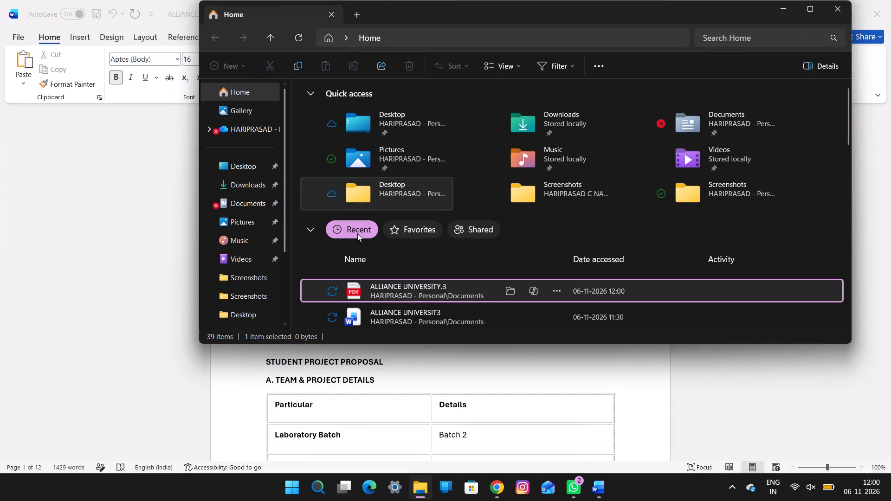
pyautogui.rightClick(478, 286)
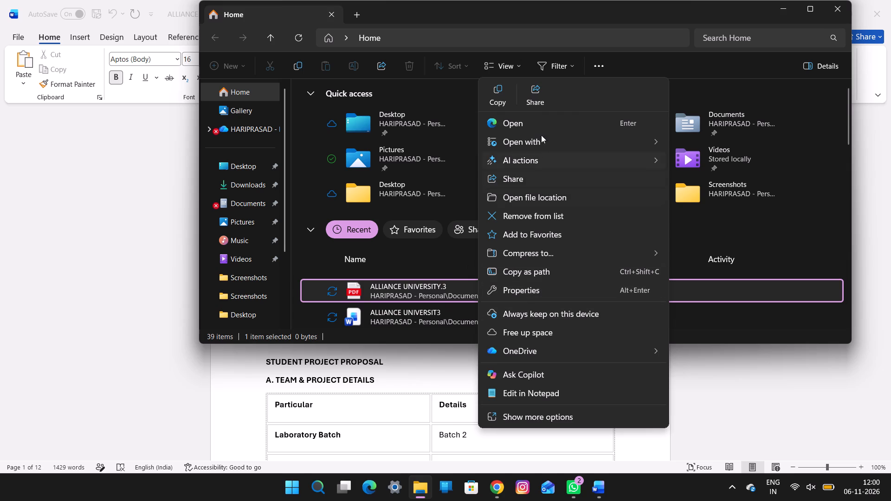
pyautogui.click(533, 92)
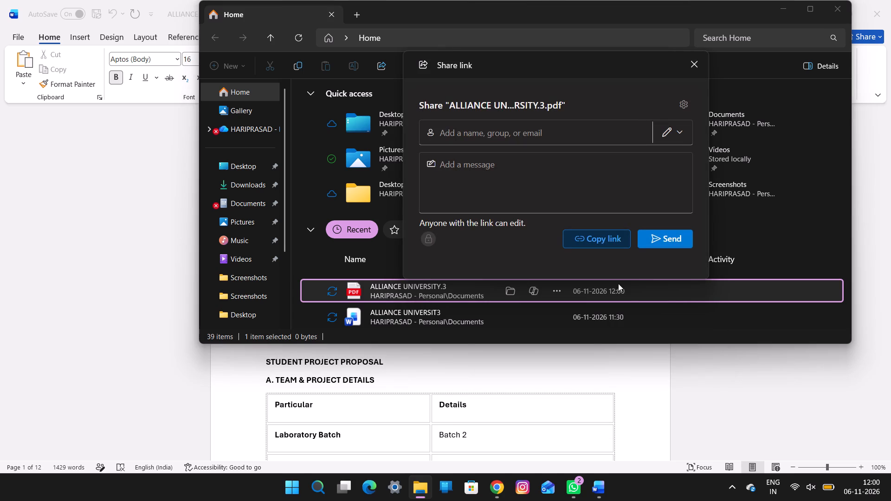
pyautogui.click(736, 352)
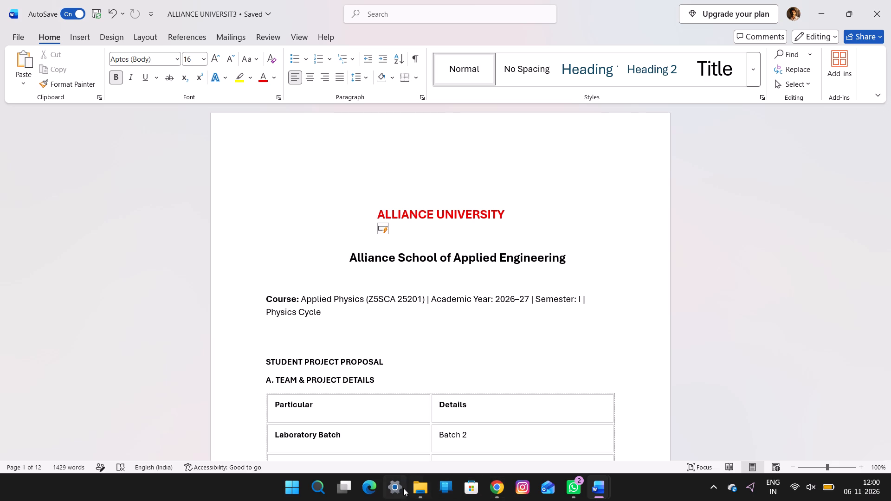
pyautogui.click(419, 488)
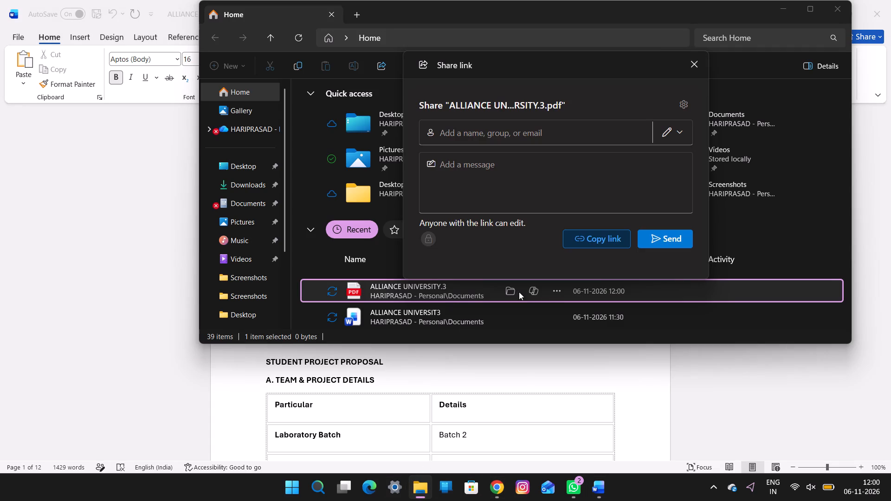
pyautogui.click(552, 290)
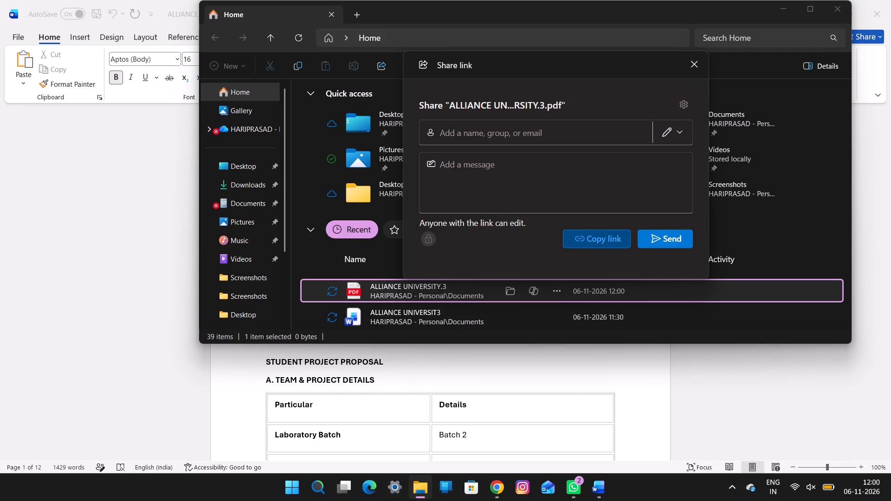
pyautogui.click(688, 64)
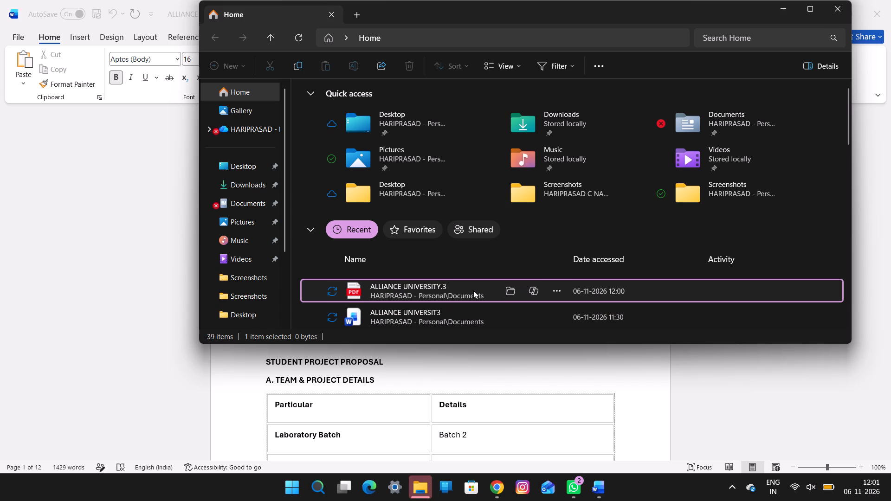
# Open the older "ALLIANCE UNIVESITY 3" PDF from the Documents folder, check its first page, and close it.
pyautogui.click(249, 199)
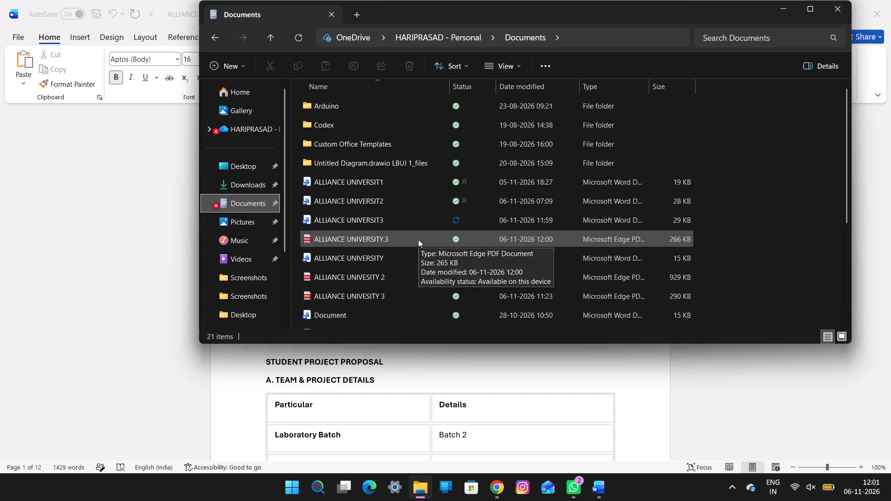
pyautogui.doubleClick(412, 291)
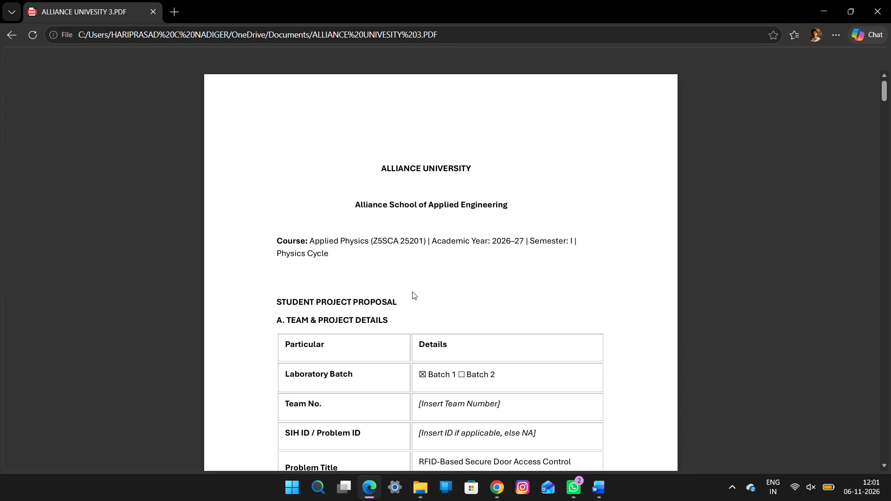
pyautogui.scroll(-3, 412, 291)
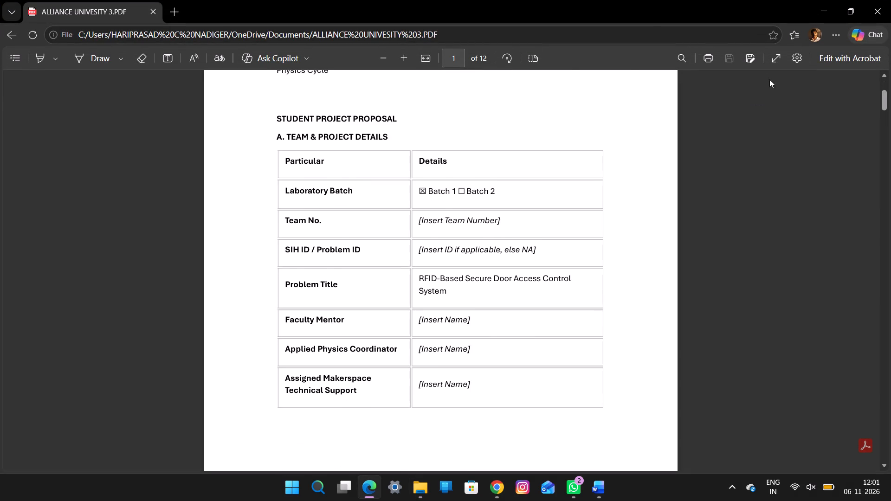
pyautogui.click(151, 8)
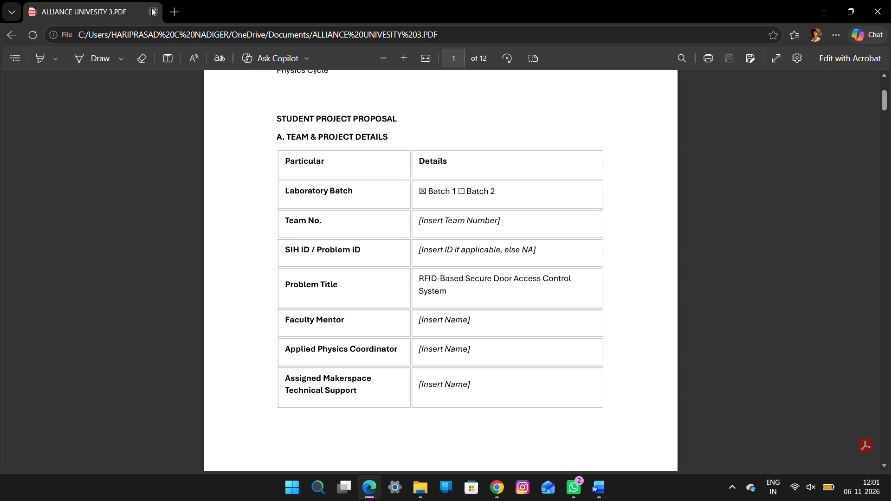
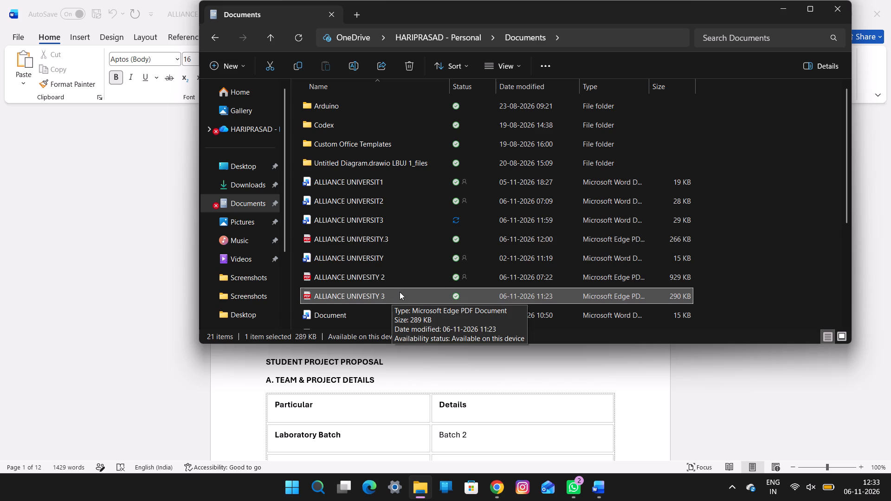
# Reopen the older "ALLIANCE UNIVESITY 3" PDF from the Documents folder, check its first page's title and team details table, and close it.
pyautogui.doubleClick(400, 292)
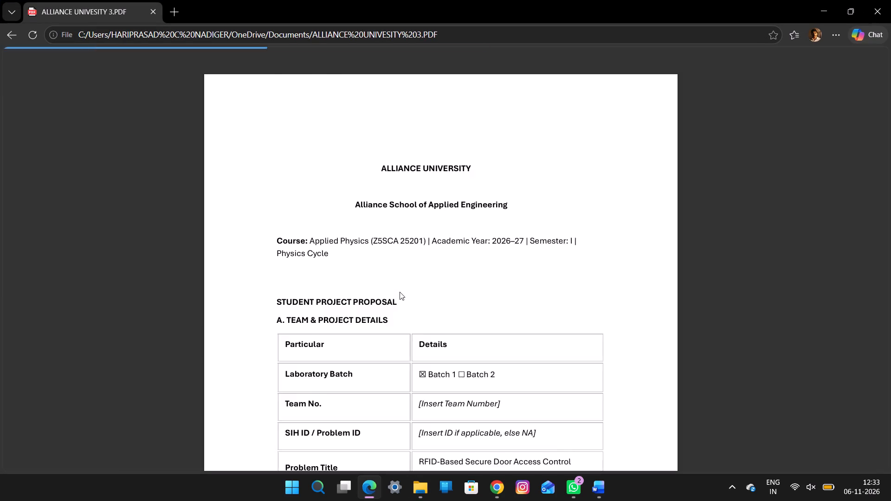
pyautogui.scroll(-1, 400, 292)
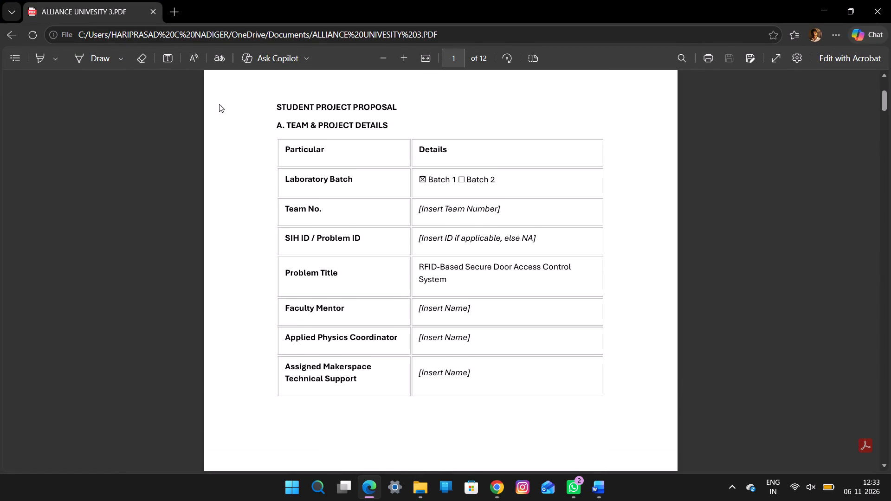
pyautogui.click(154, 13)
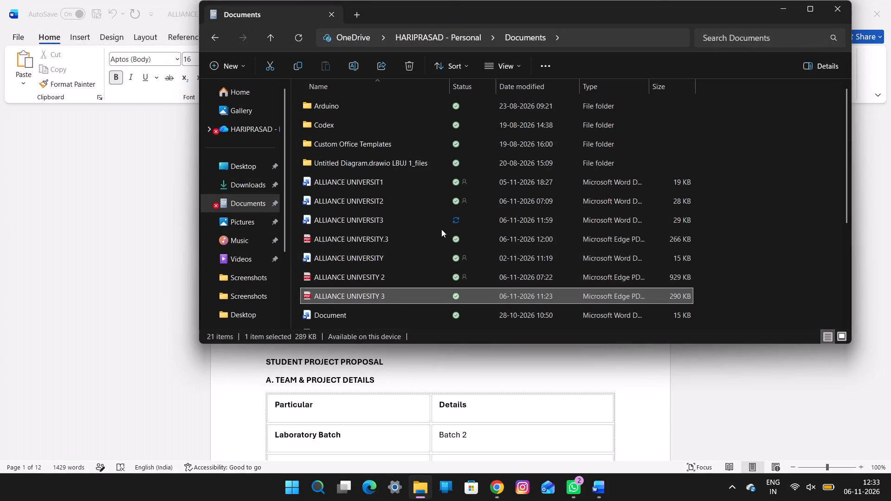
# Switch back to the ALLIANCE UNIVERSIT3 Word document and look over its opening pages, from the title to the Problem Understanding section.
pyautogui.click(93, 411)
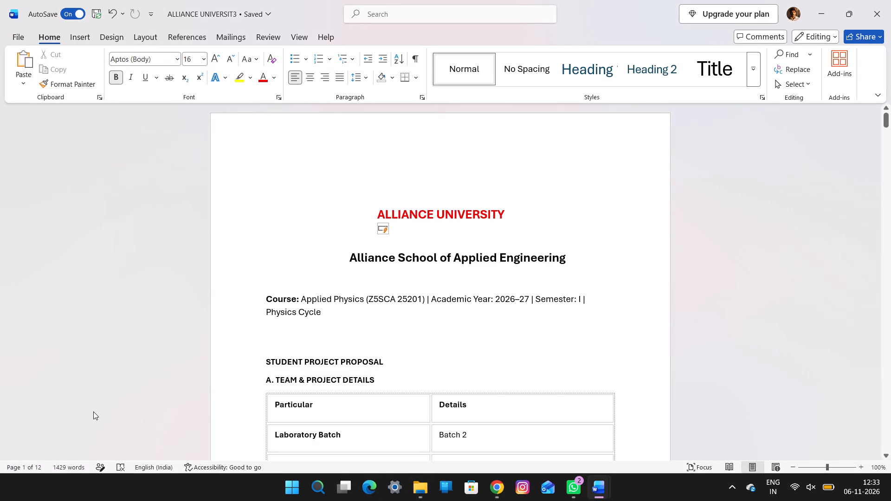
pyautogui.scroll(-3, 93, 411)
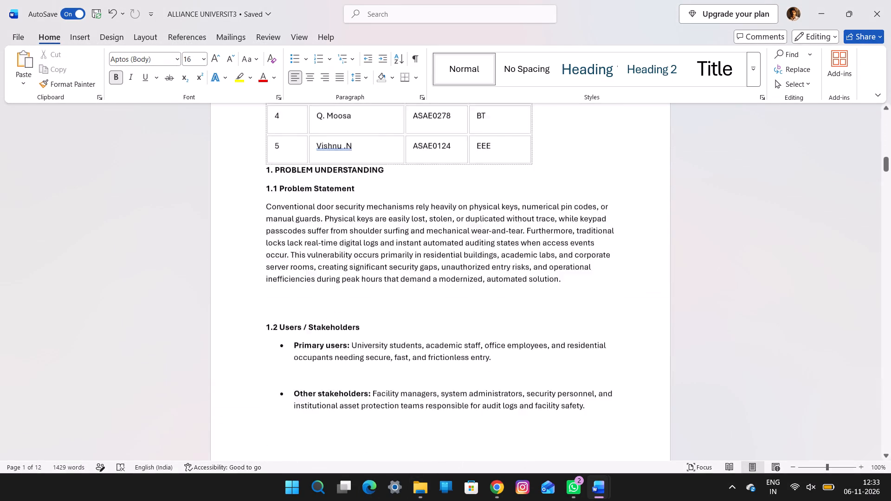
pyautogui.scroll(-1, 93, 411)
pyautogui.scroll(1, 93, 411)
pyautogui.hscroll(1, 93, 411)
pyautogui.scroll(5, 93, 411)
pyautogui.hscroll(1, 93, 411)
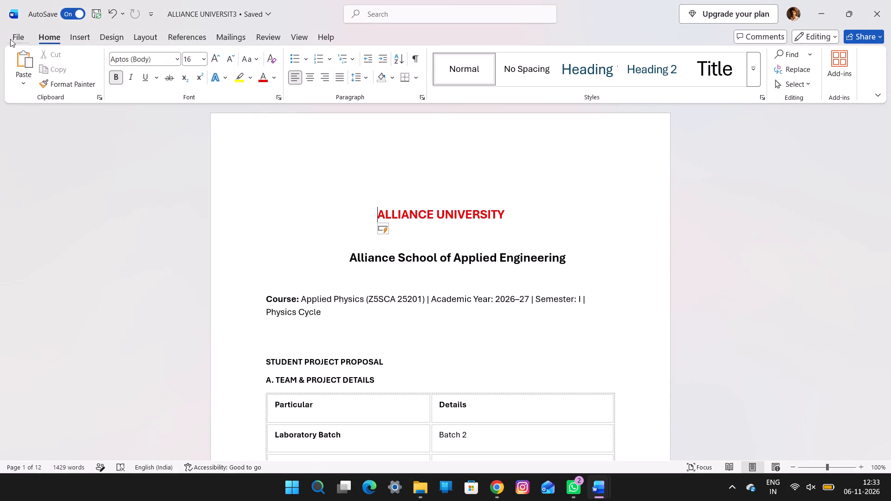
# Print the whole proposal again with Microsoft Print to PDF, saving it in Documents over the existing "ALLIANCE UNIVERSITY.3.pdf".
pyautogui.click(12, 39)
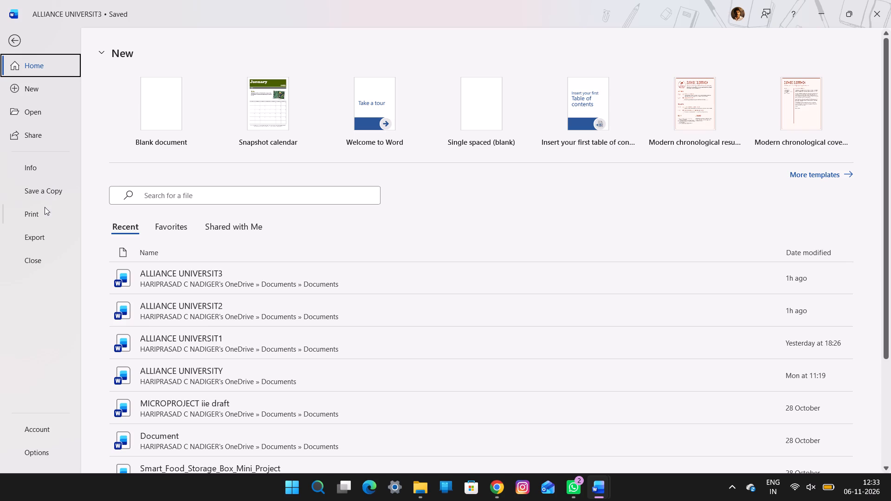
pyautogui.click(41, 219)
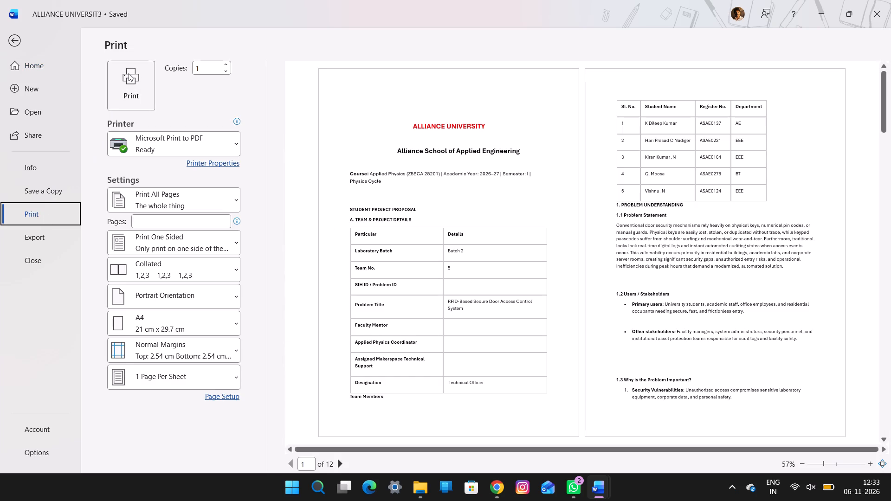
pyautogui.click(129, 73)
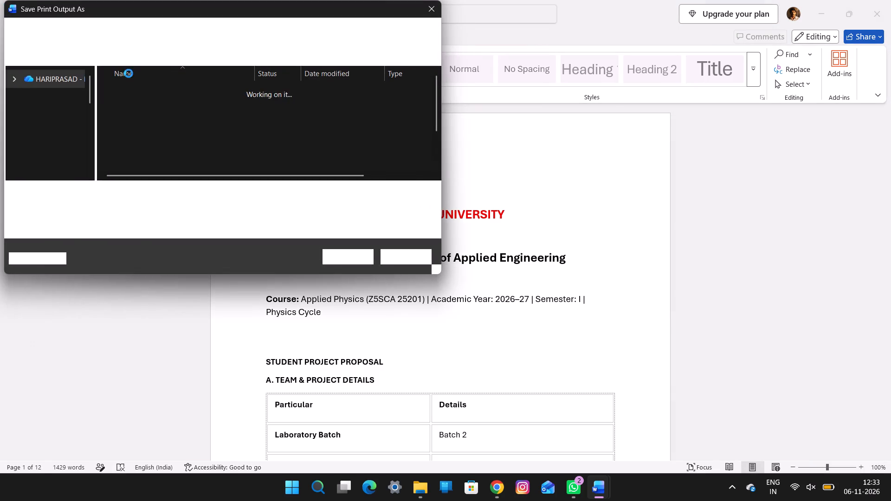
pyautogui.click(116, 193)
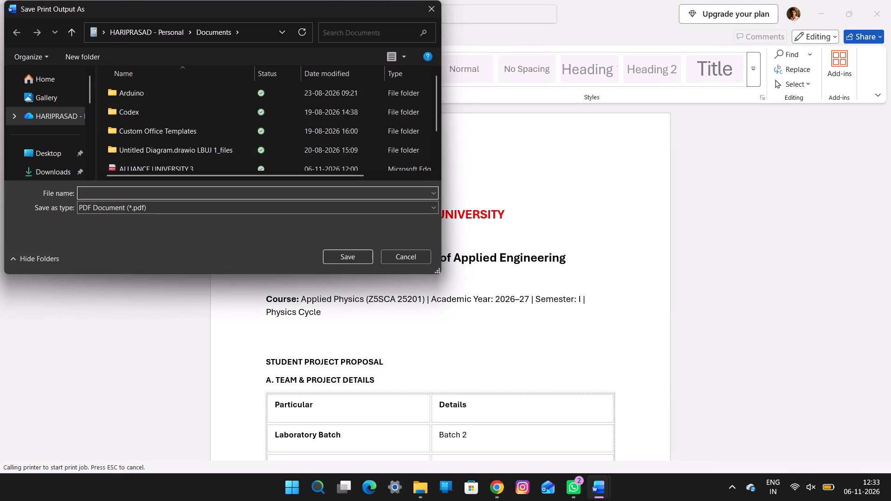
pyautogui.write('ALLIANCE UN')
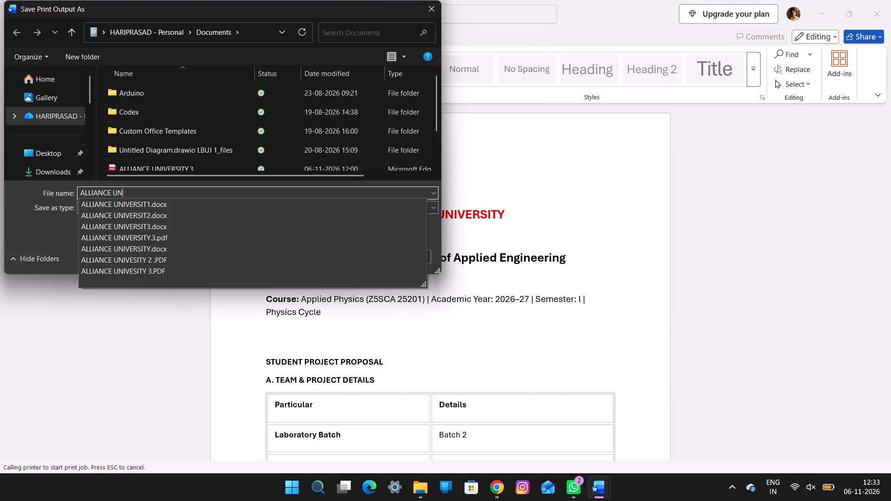
pyautogui.write('IVE')
pyautogui.write('RS')
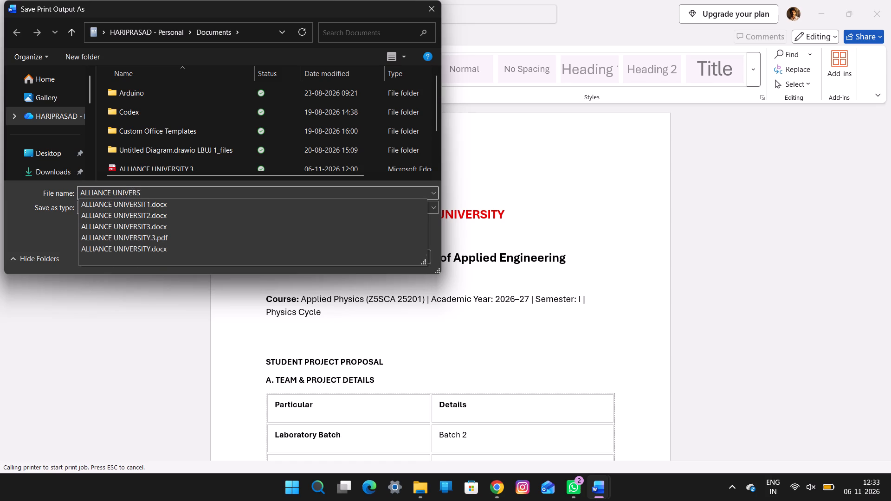
pyautogui.write('ITY')
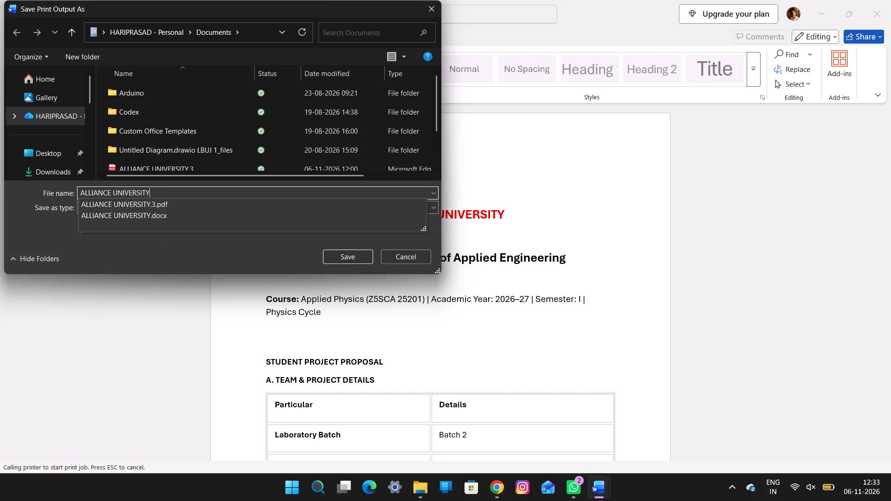
pyautogui.click(117, 203)
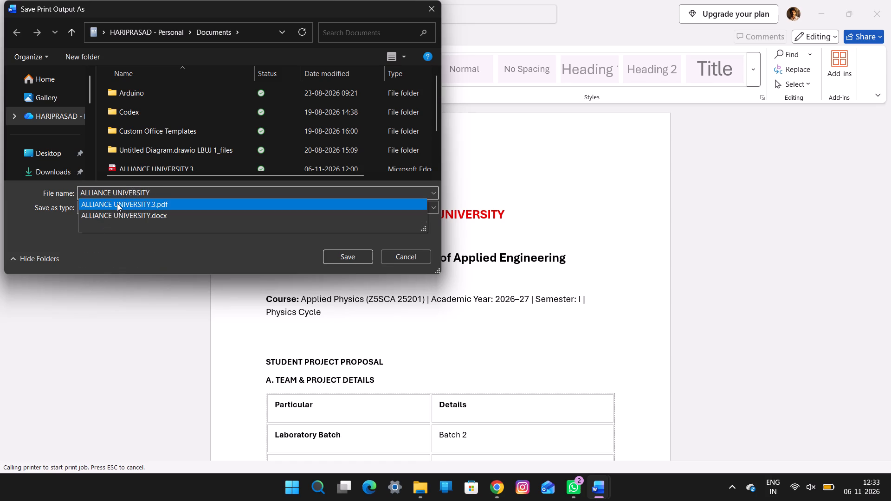
pyautogui.click(342, 258)
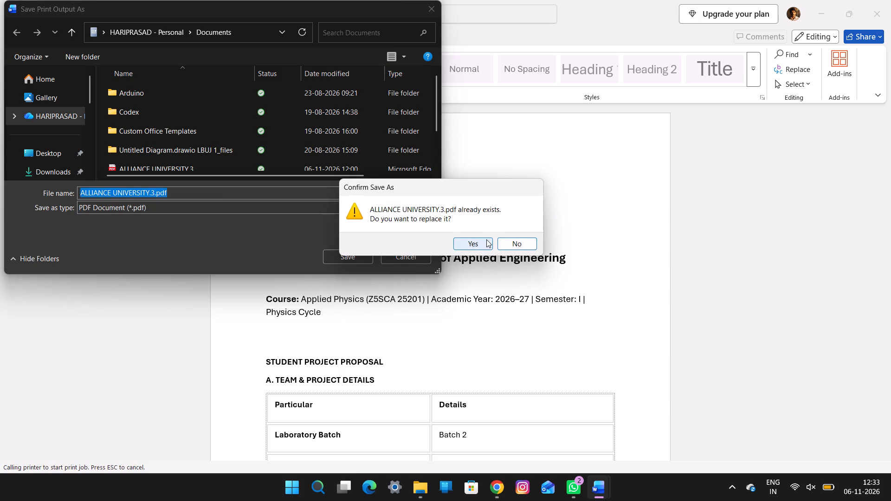
pyautogui.click(511, 241)
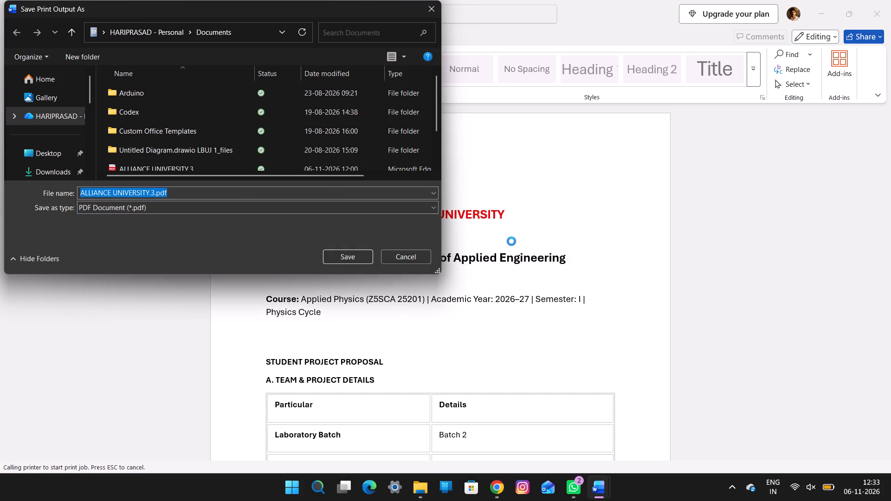
pyautogui.click(355, 248)
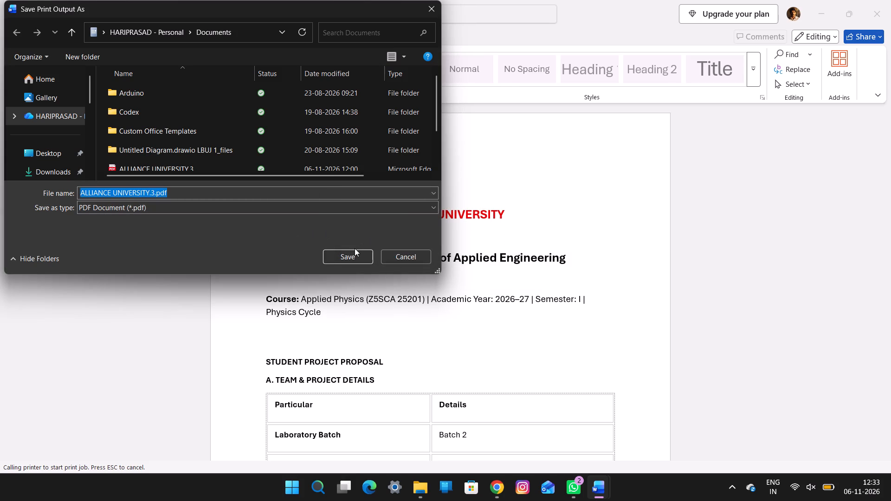
pyautogui.click(355, 251)
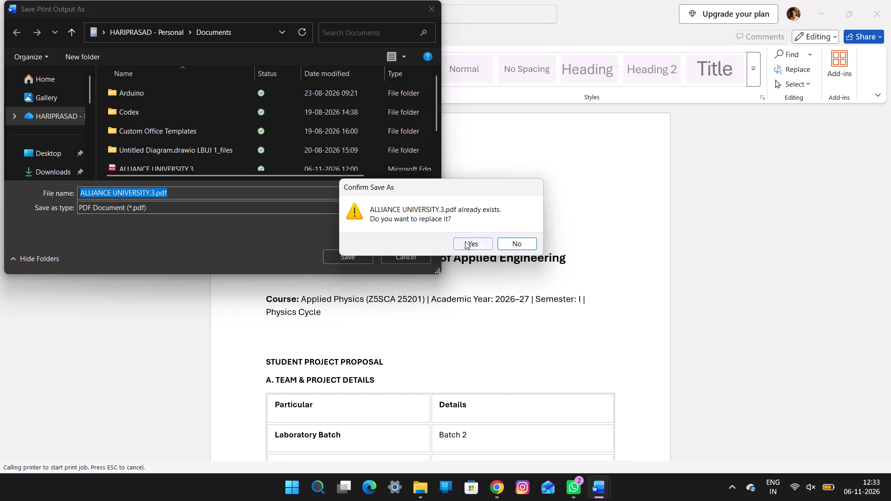
pyautogui.click(465, 242)
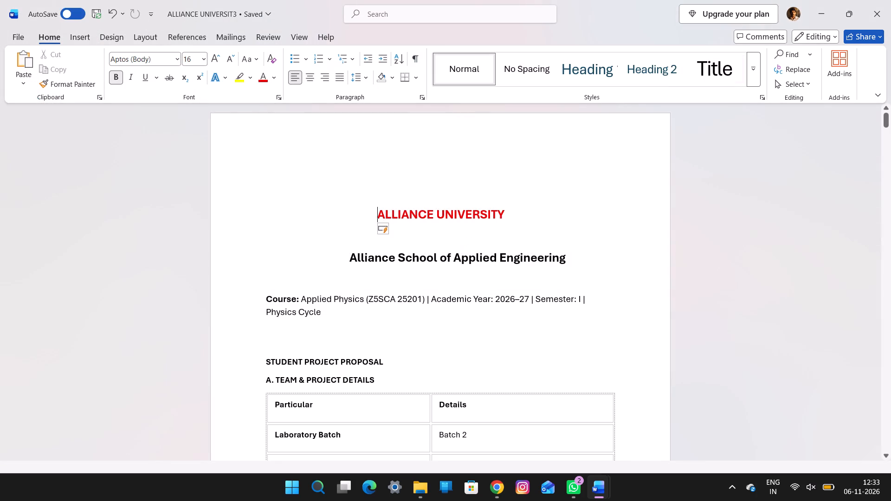
# Switch to File Explorer and select the newly exported ALLIANCE UNIVERSITY.3 PDF in the Documents folder.
pyautogui.click(413, 488)
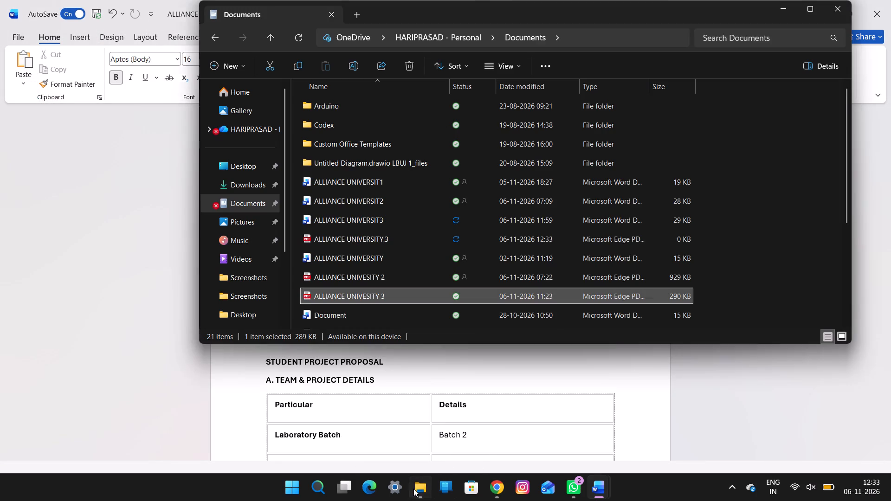
pyautogui.scroll(-6, 417, 313)
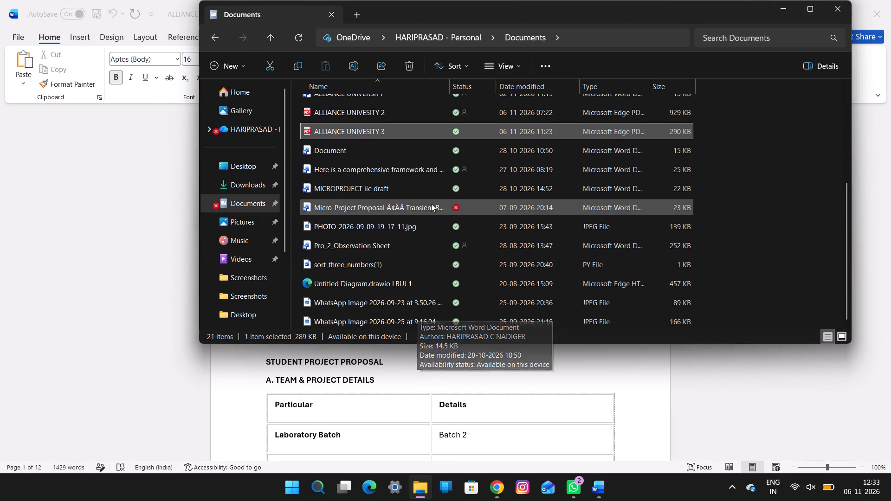
pyautogui.scroll(4, 431, 204)
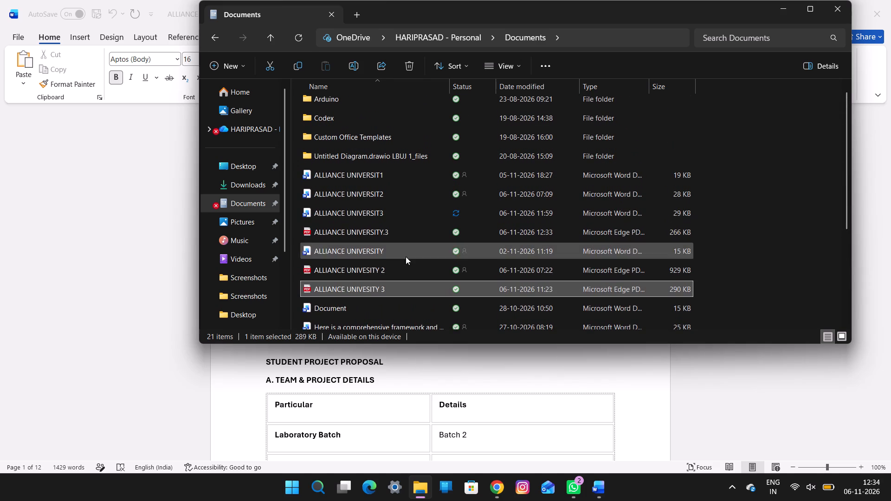
pyautogui.rightClick(416, 233)
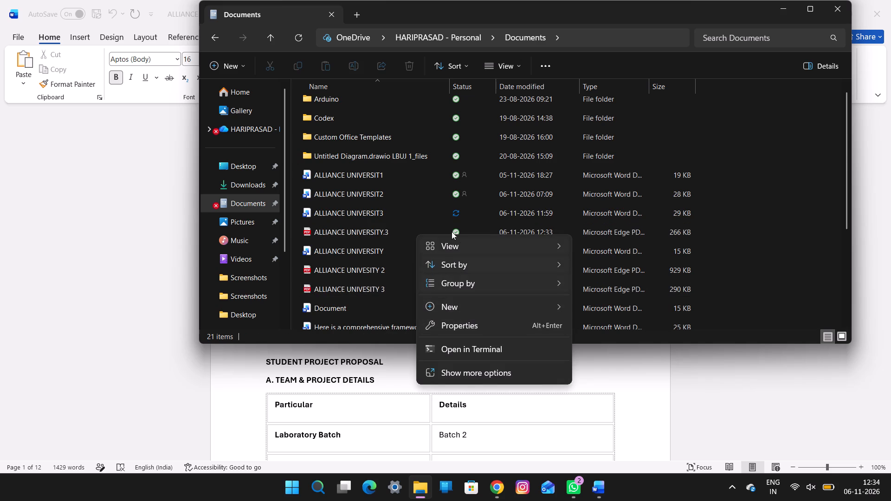
pyautogui.click(414, 227)
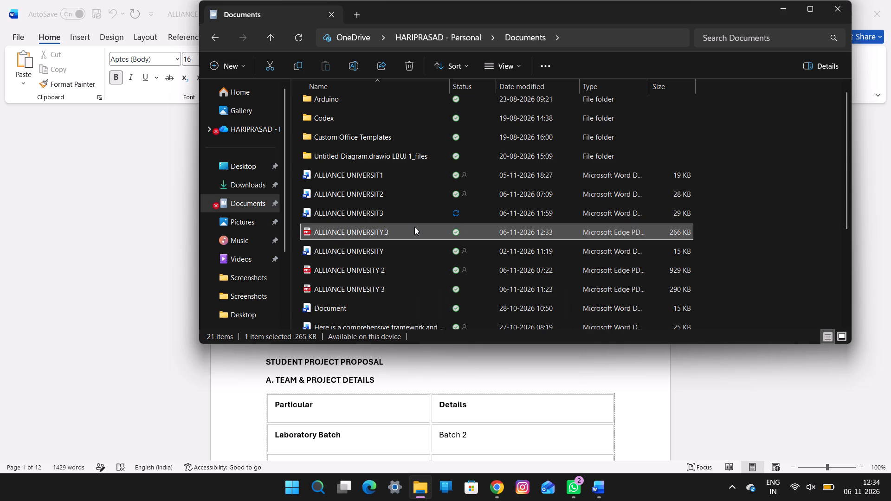
# Open the ALLIANCE UNIVERSITY.3 PDF, check its first page's title and team details table, and close it.
pyautogui.doubleClick(414, 227)
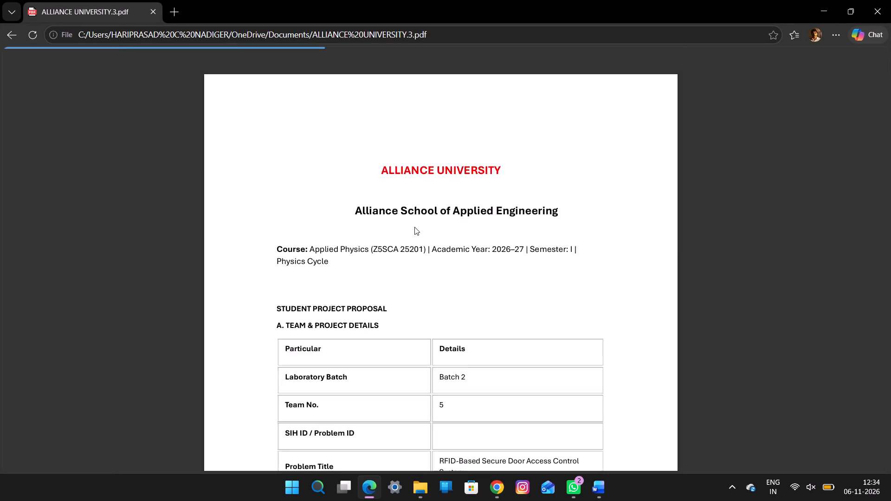
pyautogui.scroll(12, 414, 227)
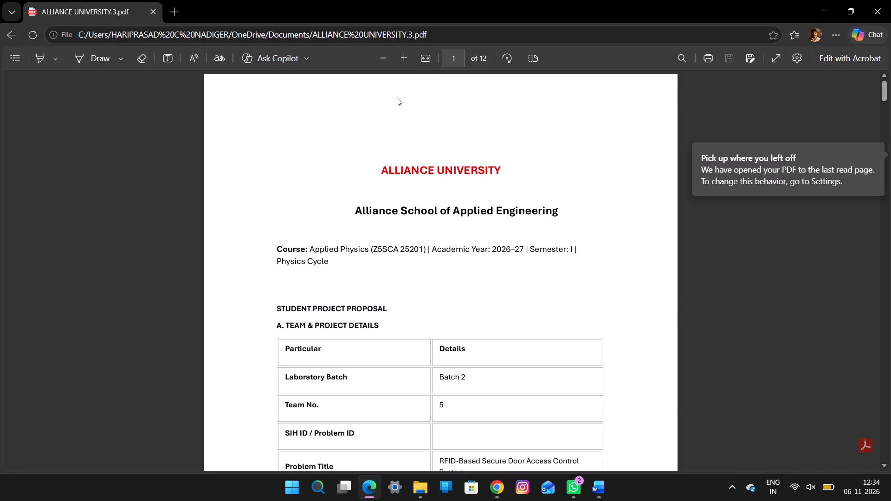
pyautogui.click(154, 14)
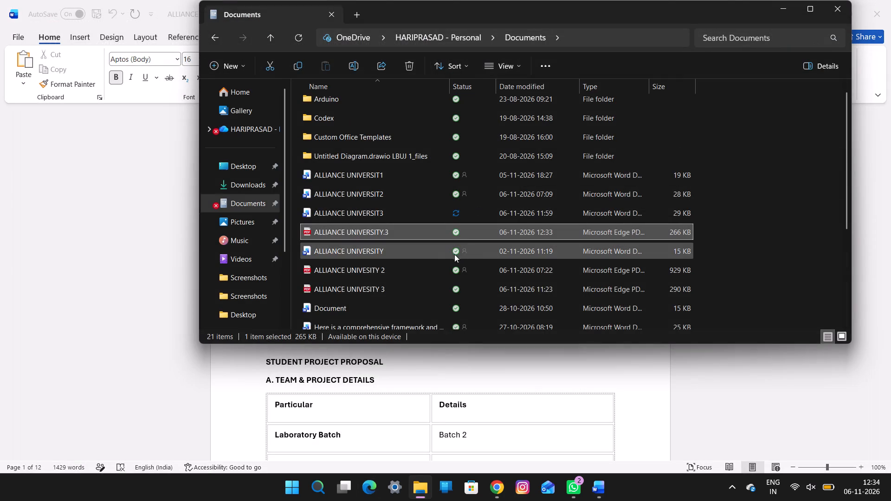
# Copy the ALLIANCE UNIVERSITY.3 PDF file in the Documents folder.
pyautogui.rightClick(442, 232)
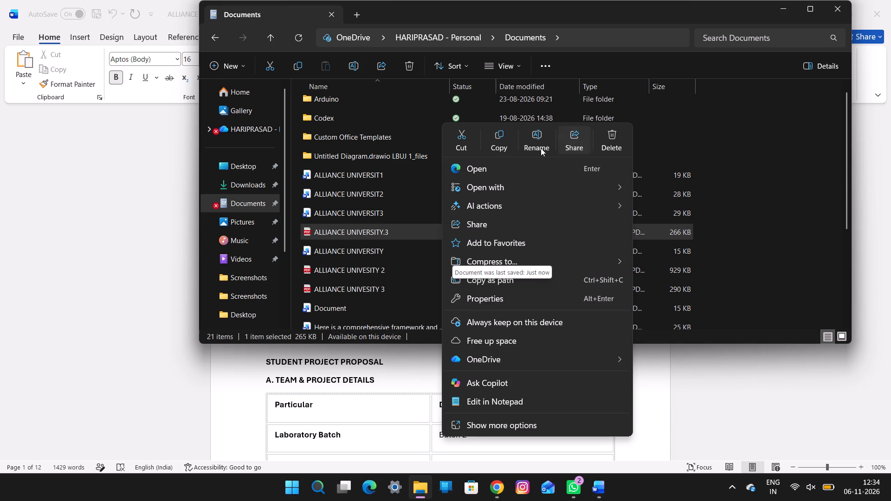
pyautogui.click(498, 137)
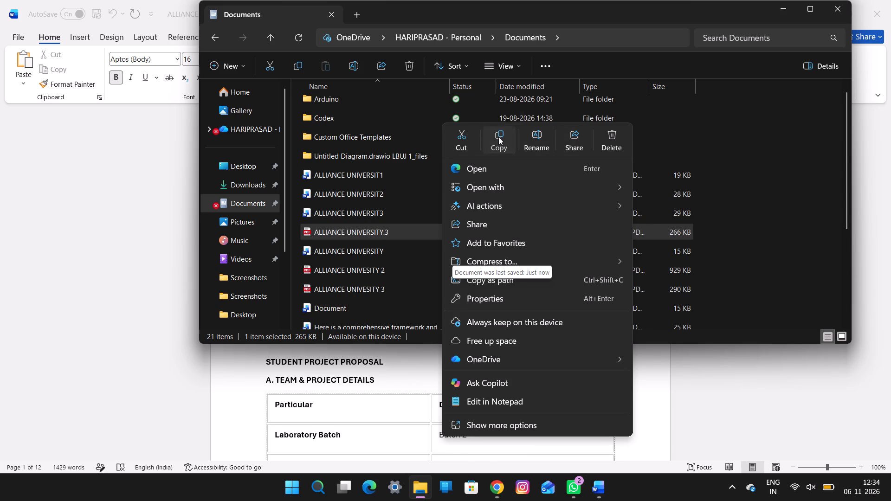
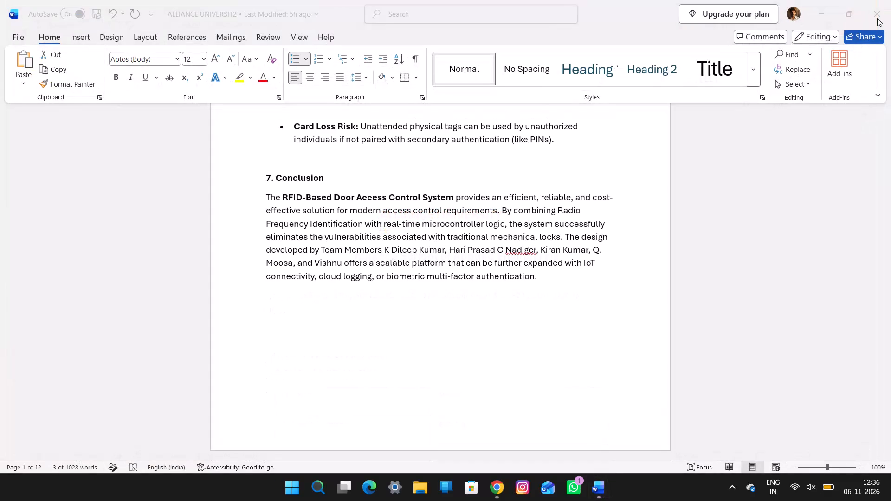
# Close the ALLIANCE UNIVERSIT2 Word document and the Chrome window holding the ALLIANCE UNIVESITY 3 PDF in Acrobat.
pyautogui.click(877, 18)
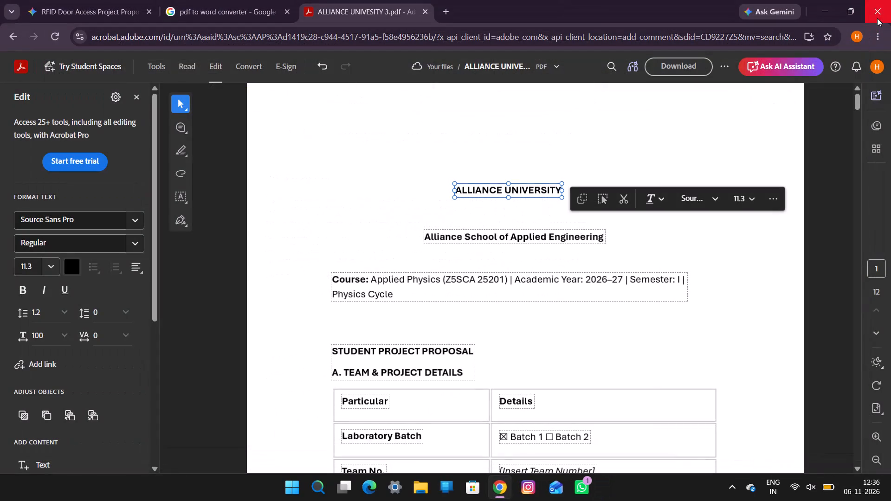
pyautogui.click(877, 18)
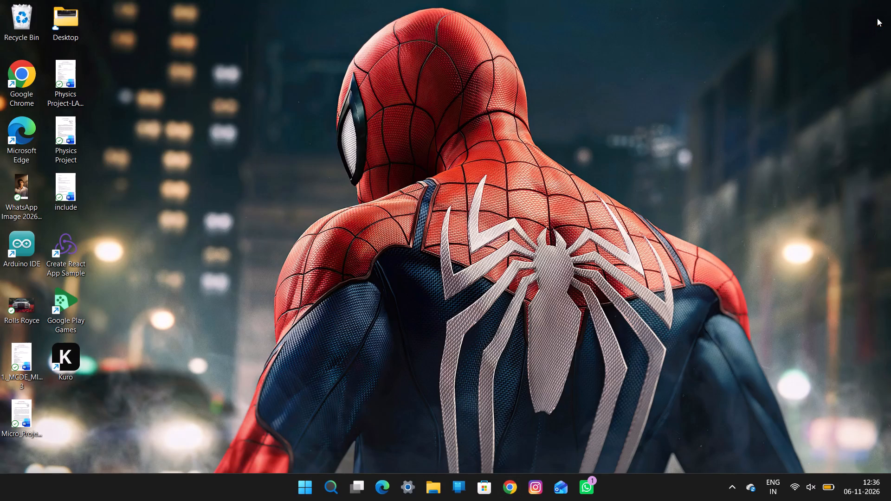
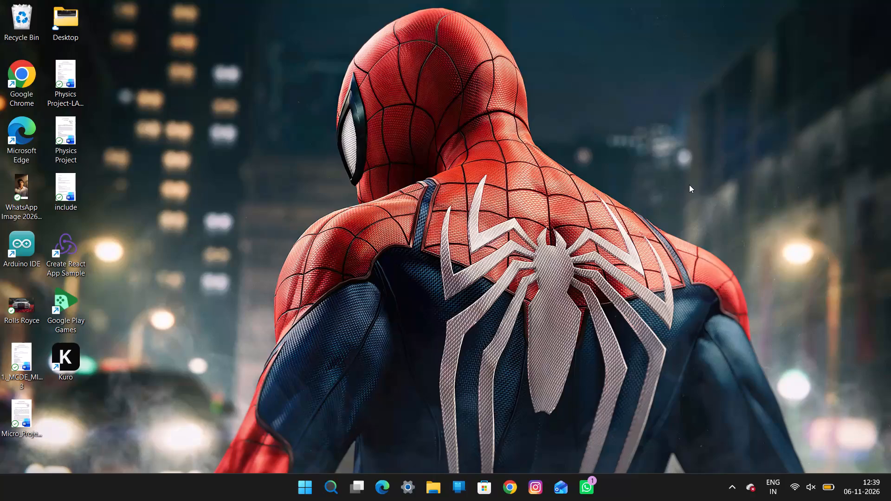
# Shut down the computer from the Windows desktop, choosing the Shut down option.
pyautogui.press('alt+super+F5')
pyautogui.press('alt+super+F5')
pyautogui.press('alt+super+F4')
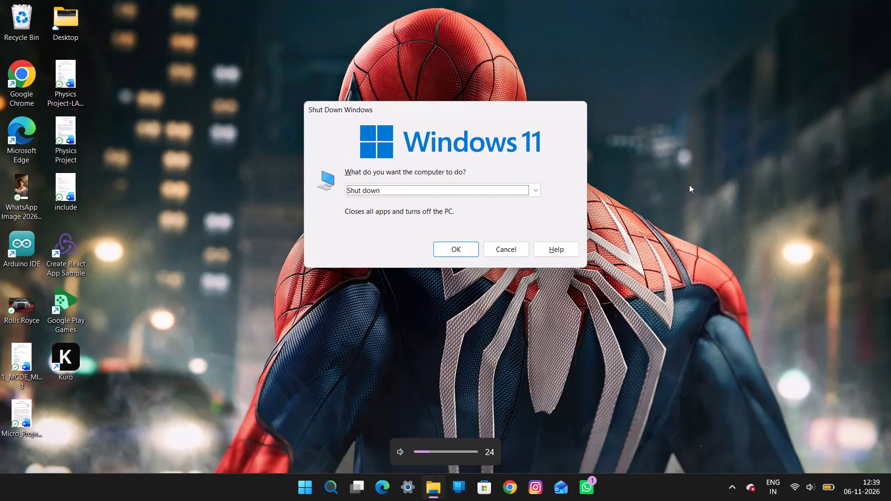
pyautogui.press('Return')
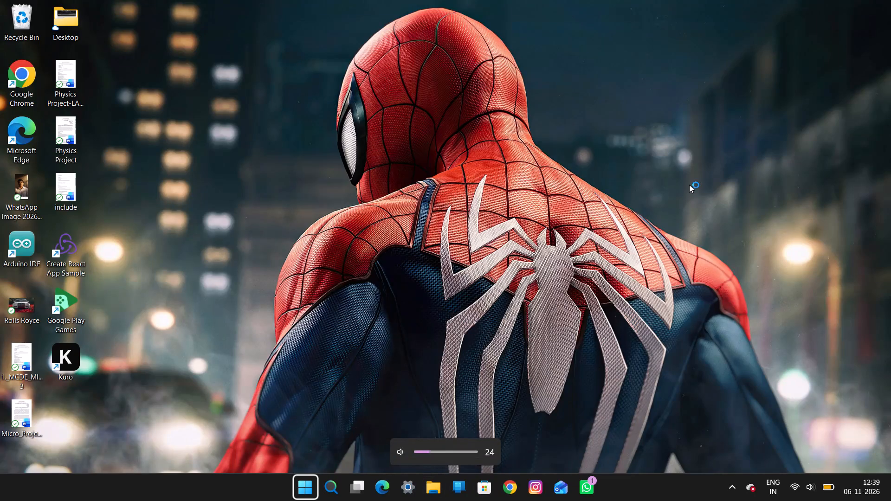